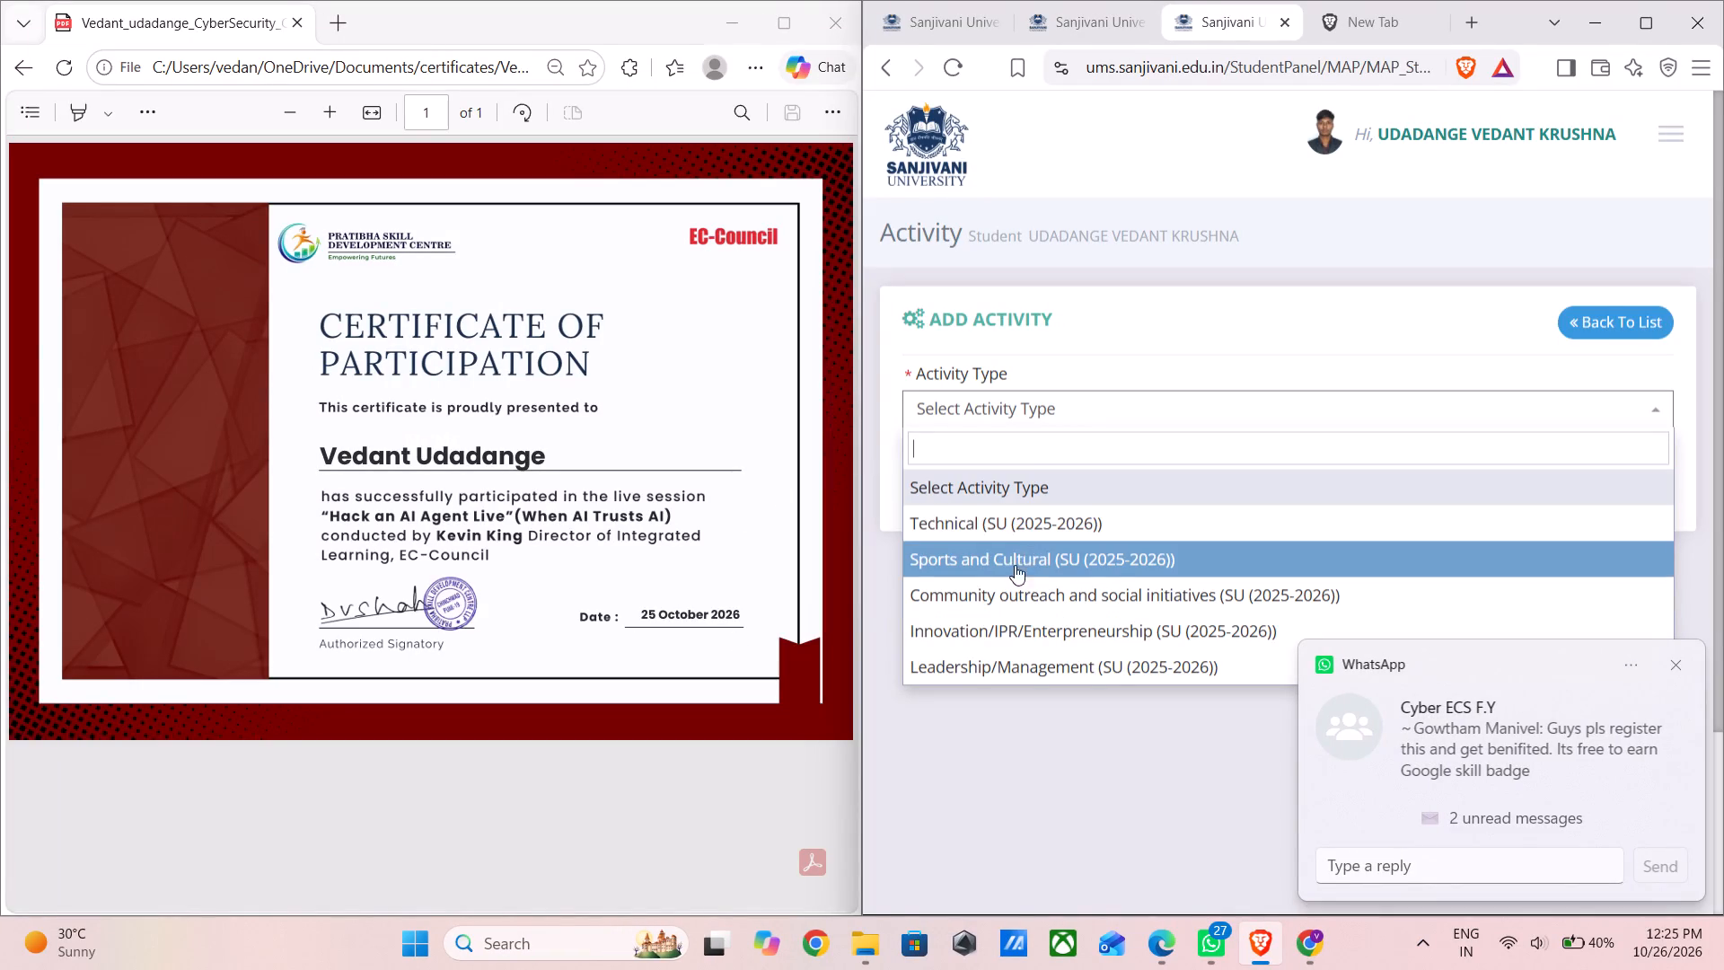
Set the new activity's type to Technical (SU (2025-2026)).
{"action": "left_click", "coordinate": [1025, 515]}
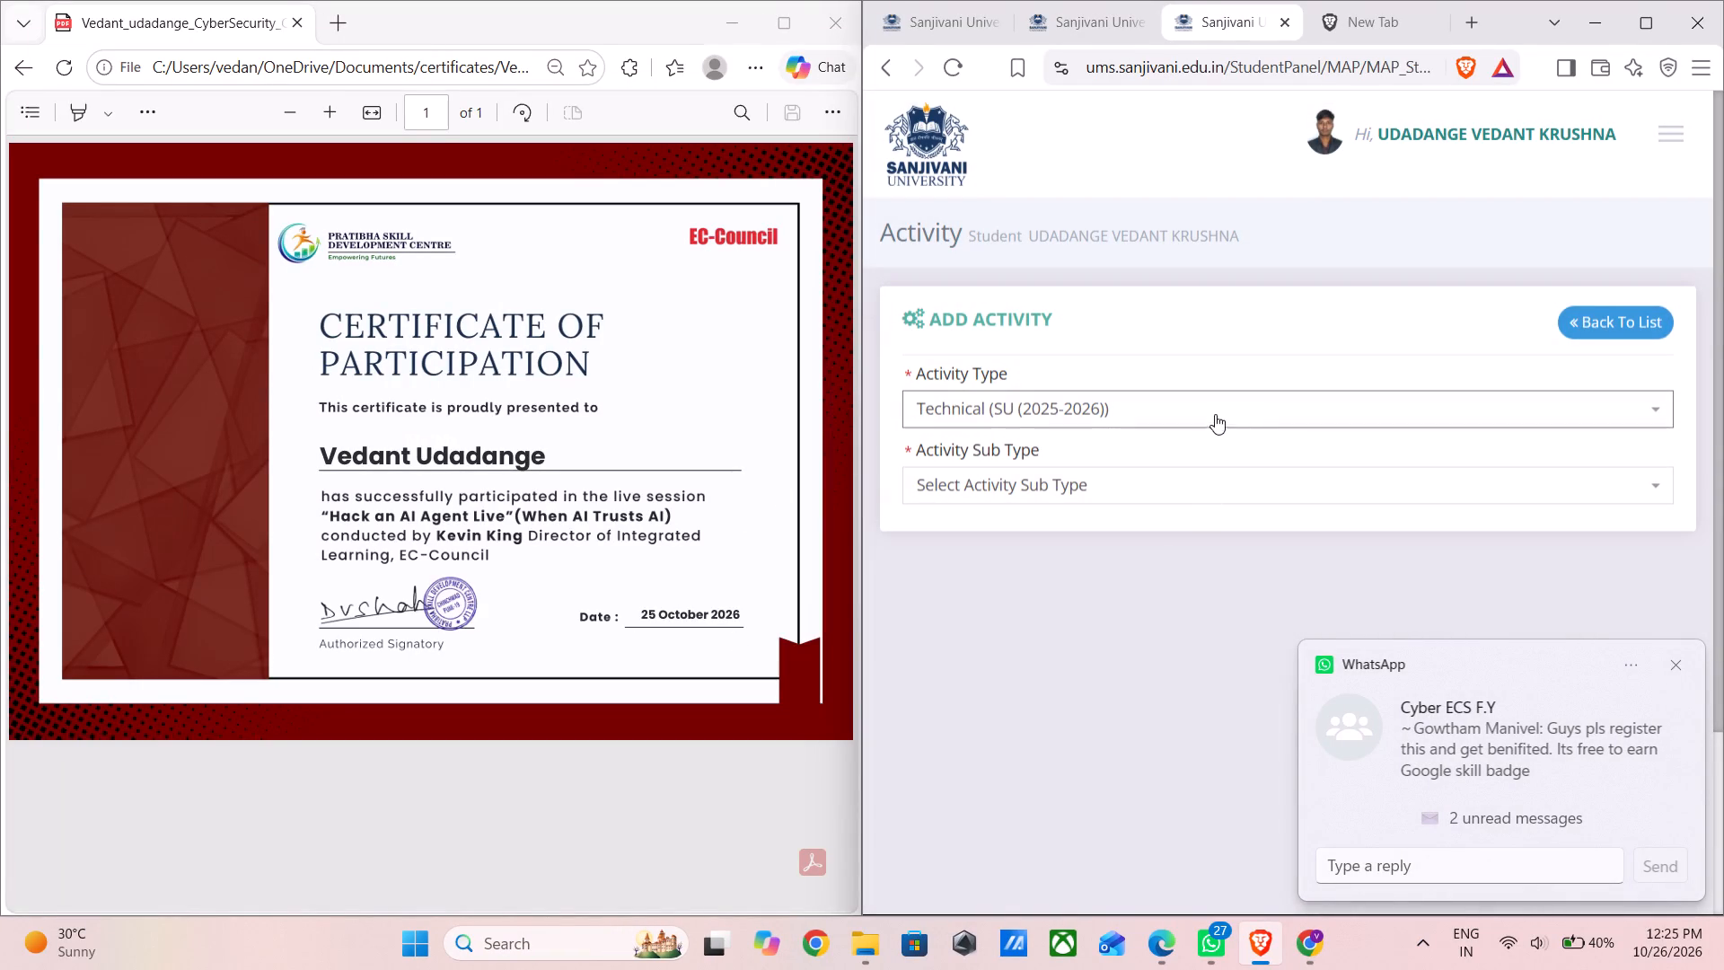
Open the Activity Sub Type choices for the technical activity.
{"action": "left_click", "coordinate": [1192, 484]}
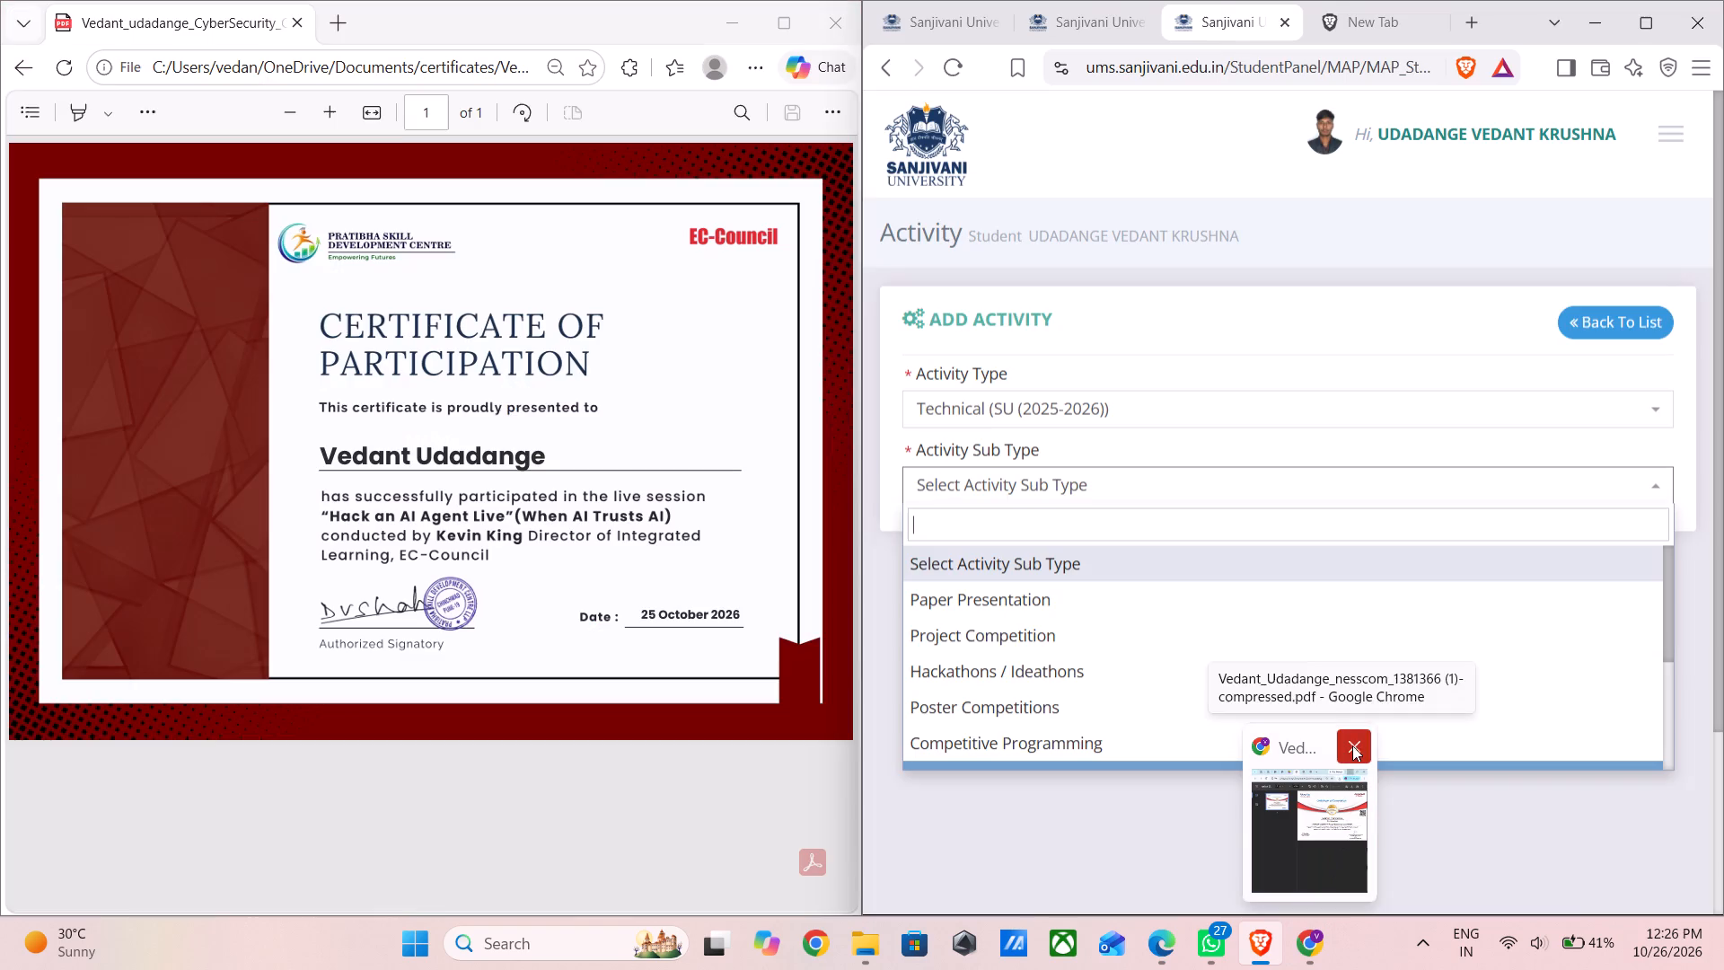
Close the leftover nesscom certificate PDF window.
{"action": "left_click", "coordinate": [1352, 743]}
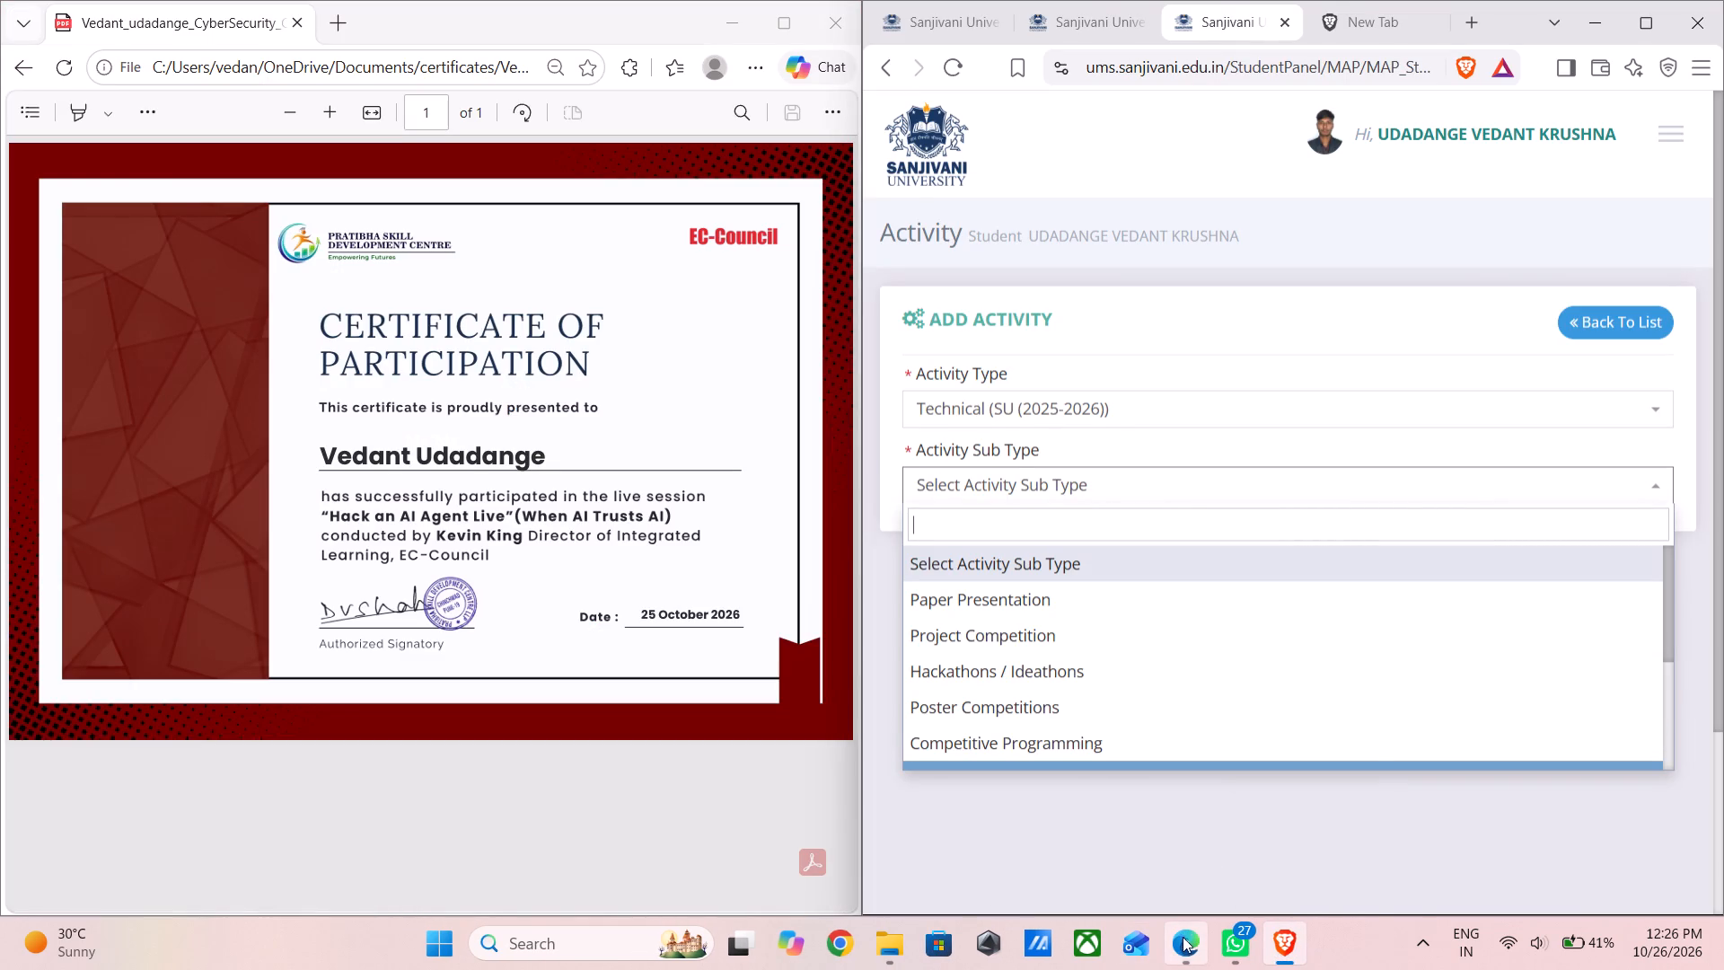
{"action": "left_click", "coordinate": [1348, 740]}
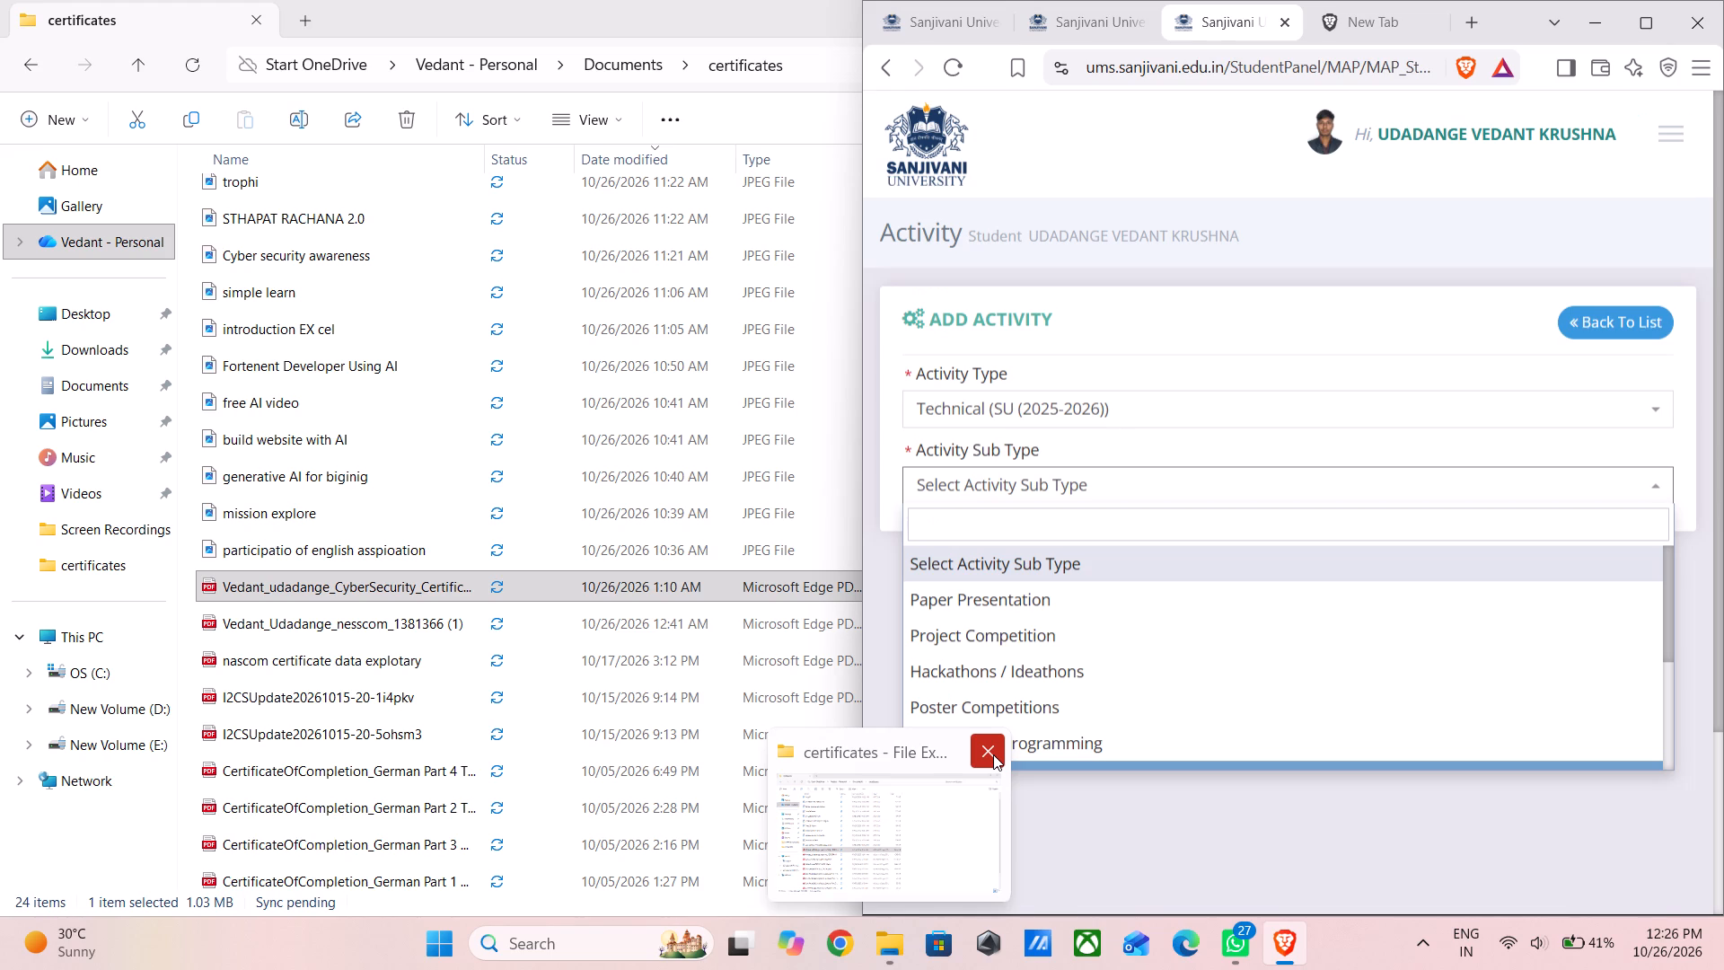
Open the CyberSecurity certificate PDF from the certificates folder and close the folder window.
{"action": "double_click", "coordinate": [455, 579]}
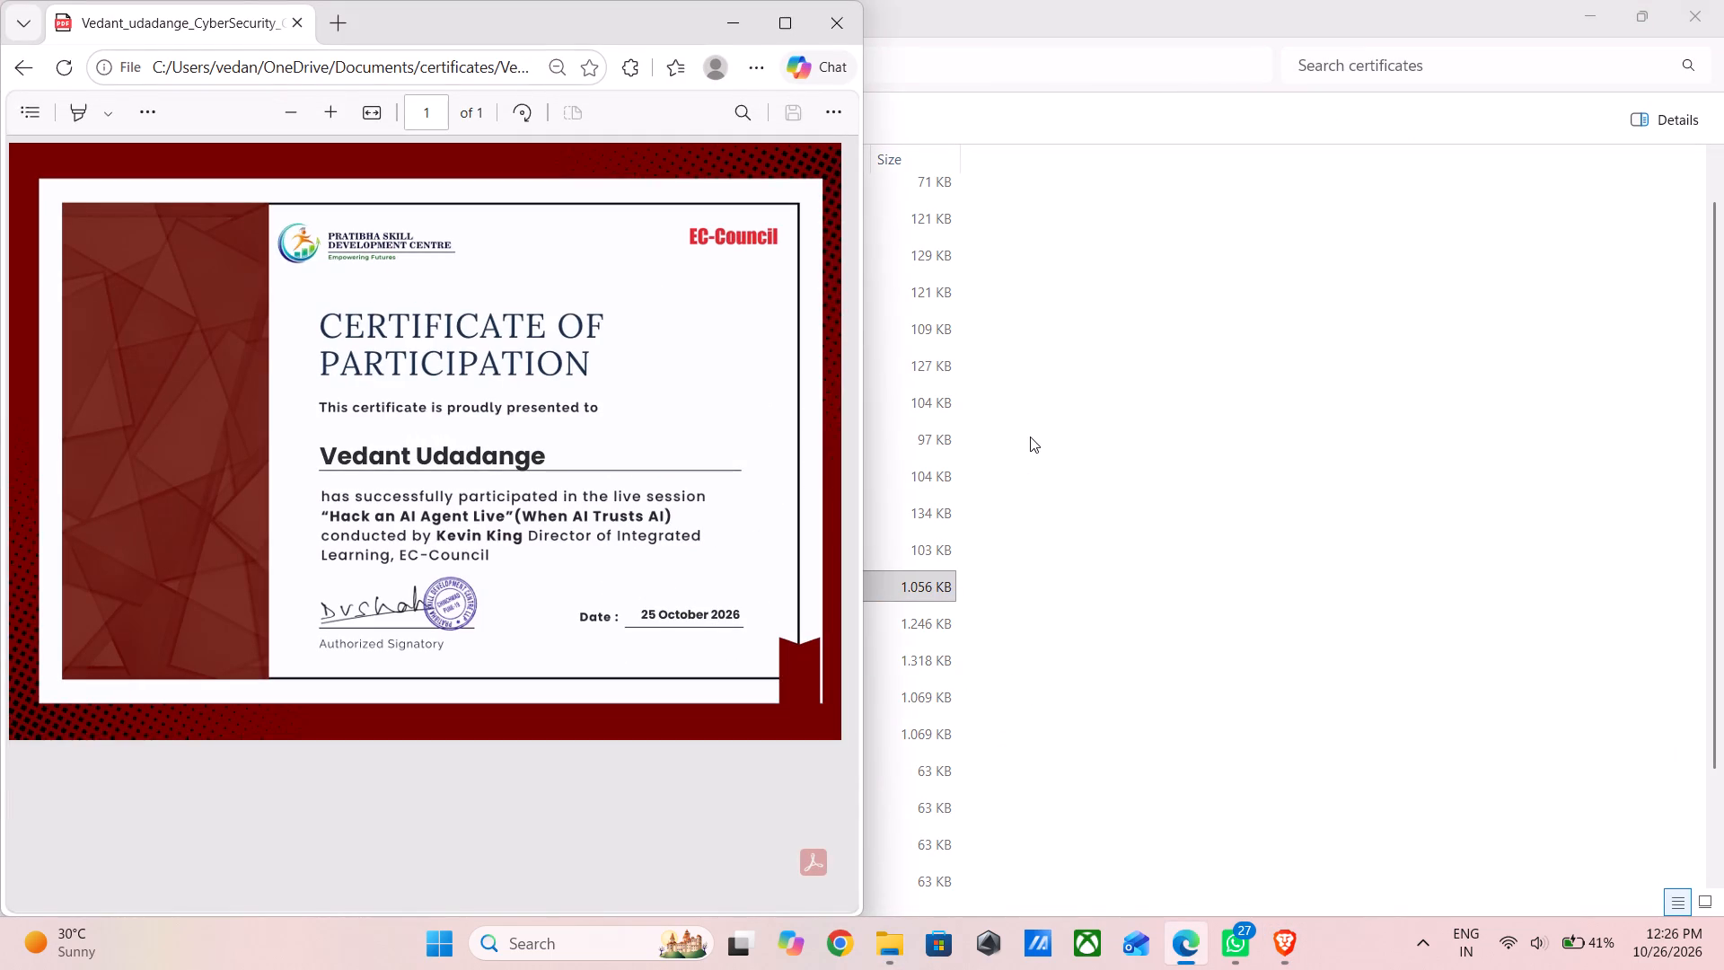
{"action": "left_click", "coordinate": [1706, 2]}
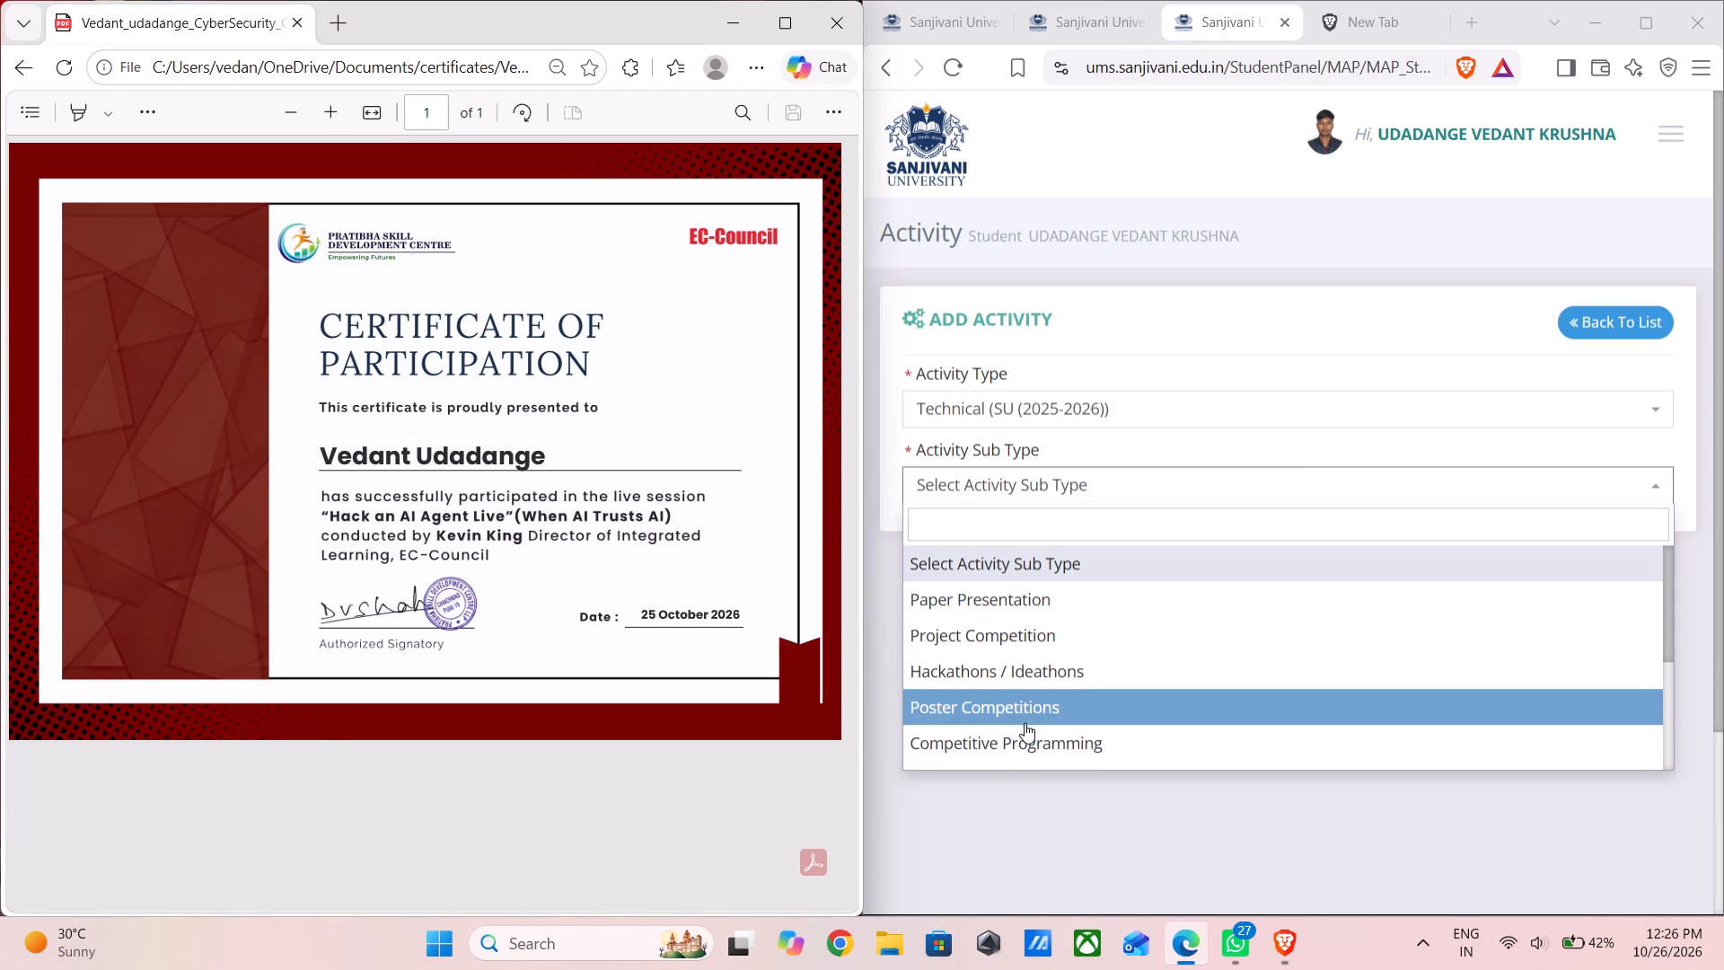
Set the Activity Sub Type to Paper Presentation in the Add Activity form.
{"action": "left_click", "coordinate": [1038, 609]}
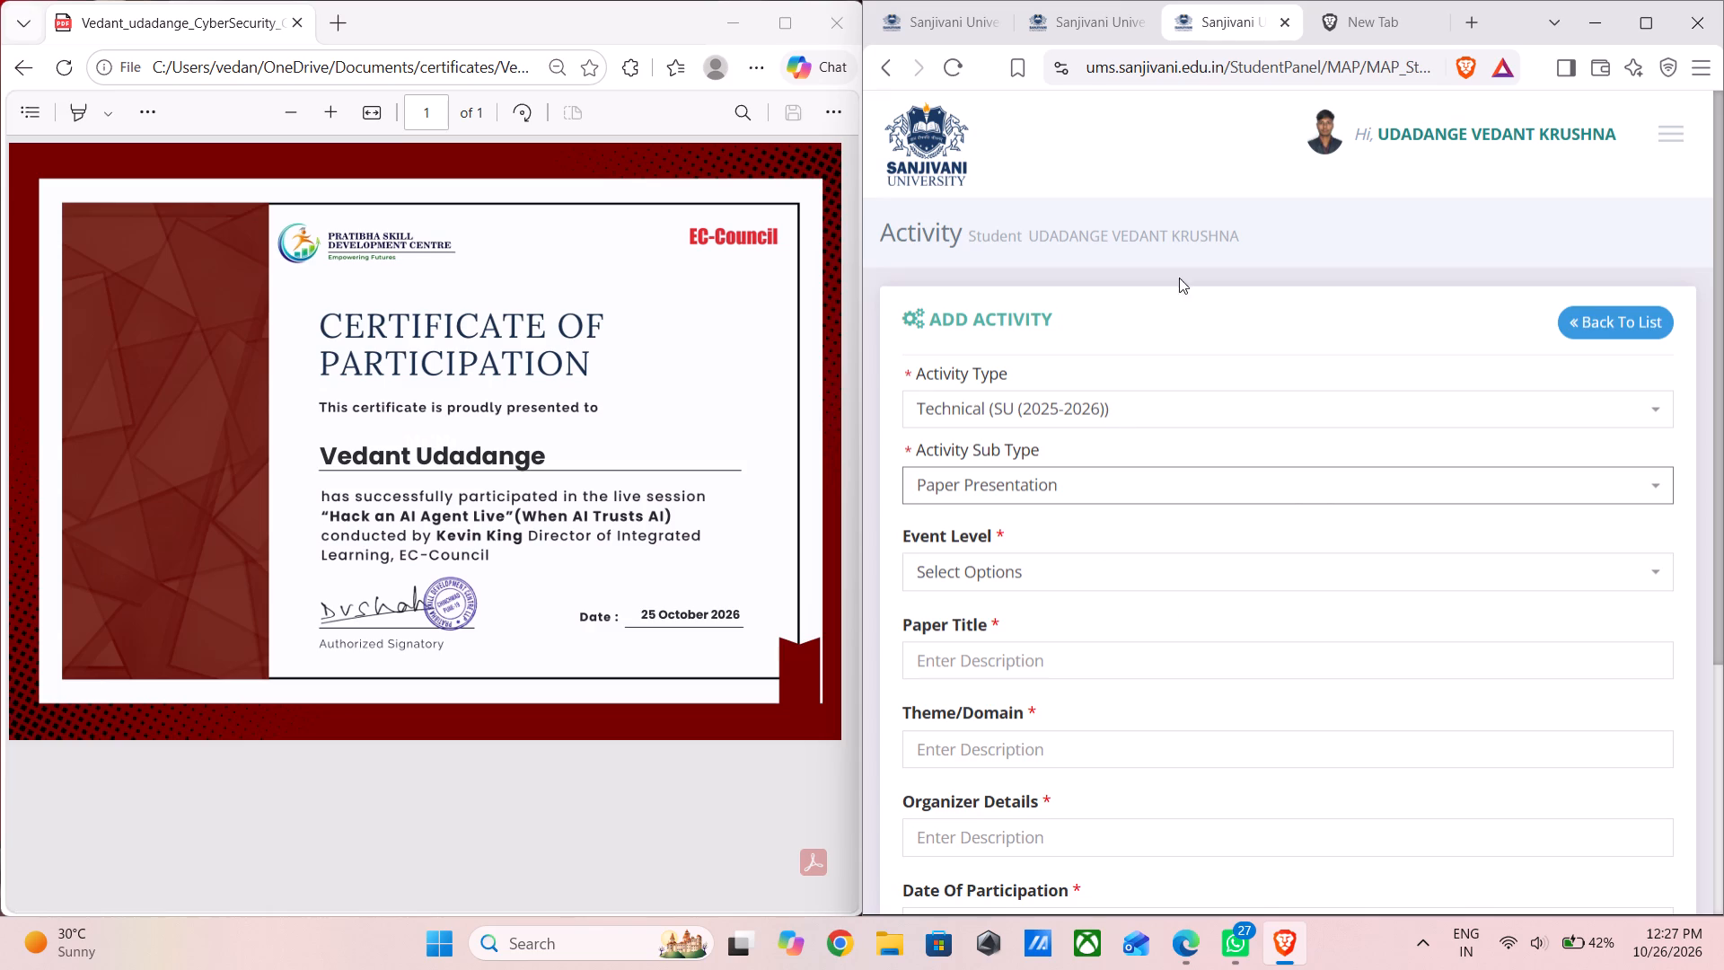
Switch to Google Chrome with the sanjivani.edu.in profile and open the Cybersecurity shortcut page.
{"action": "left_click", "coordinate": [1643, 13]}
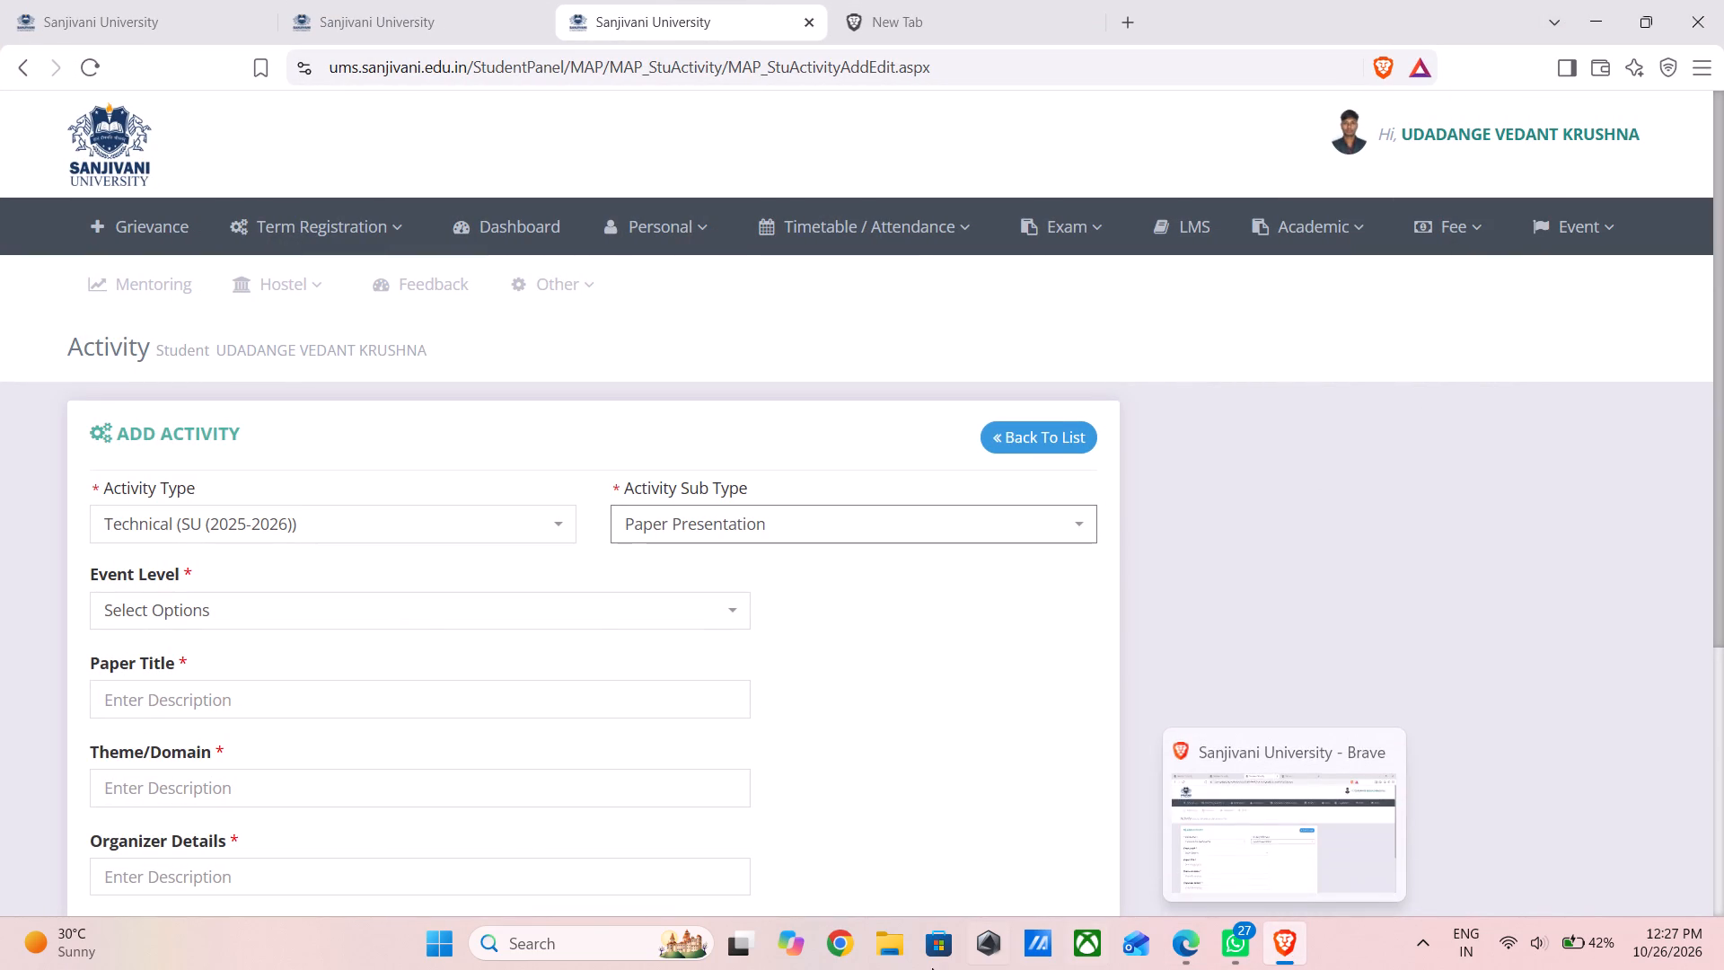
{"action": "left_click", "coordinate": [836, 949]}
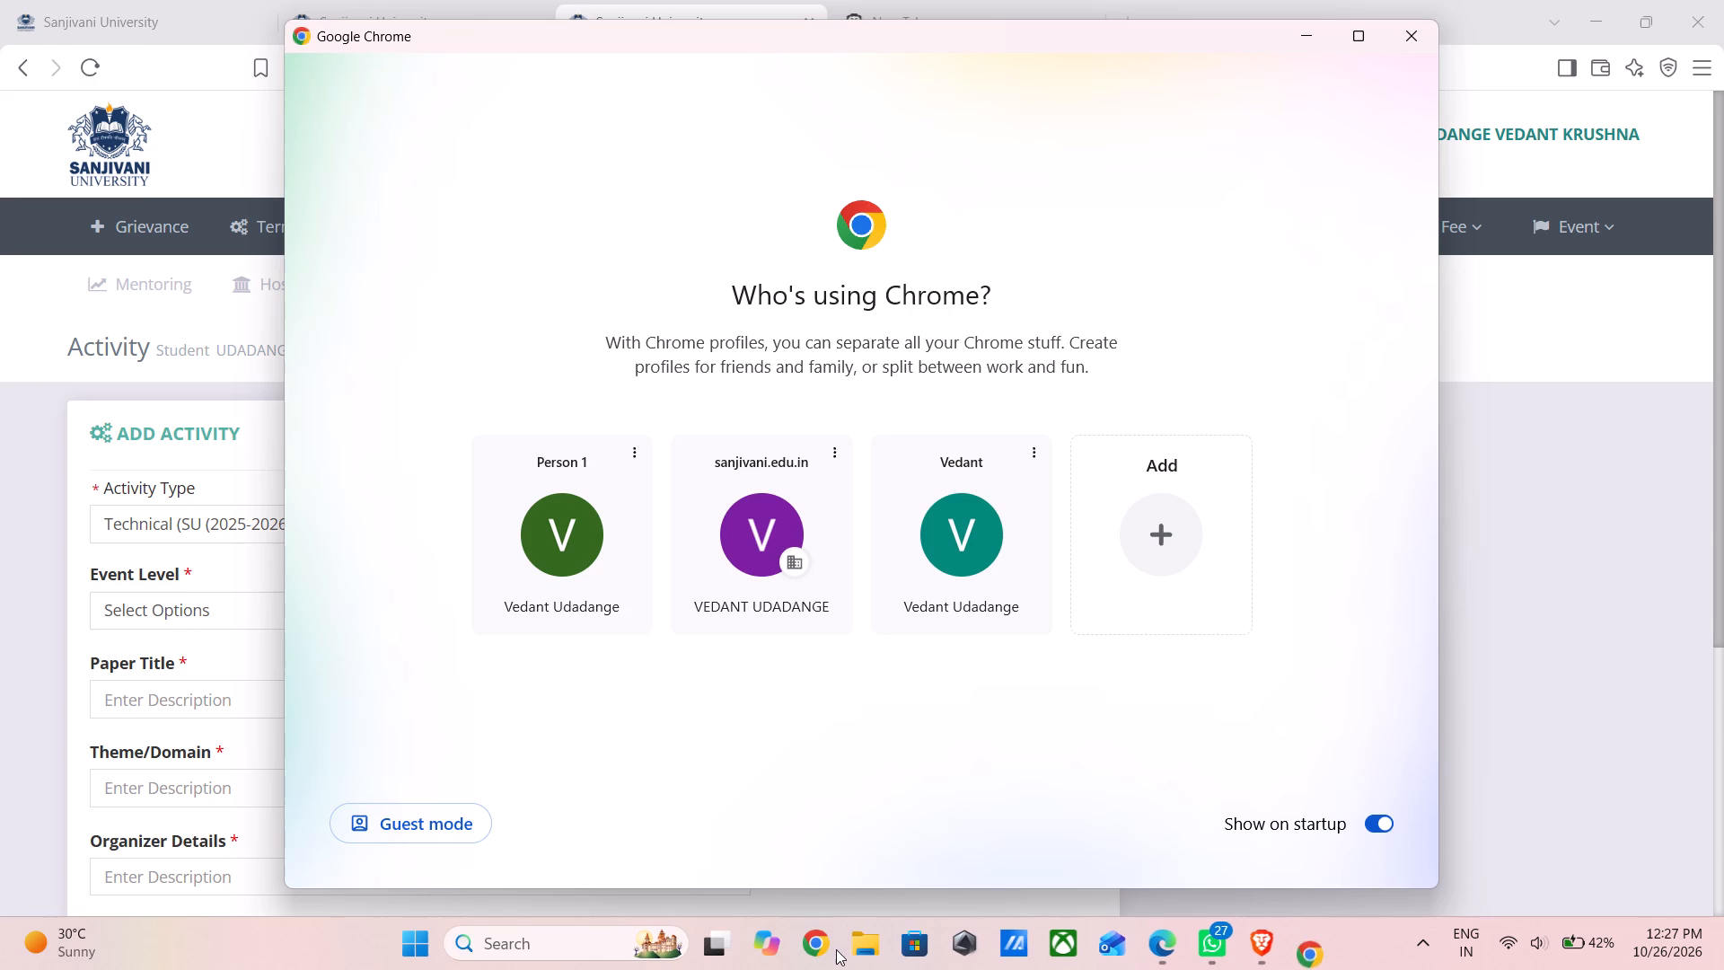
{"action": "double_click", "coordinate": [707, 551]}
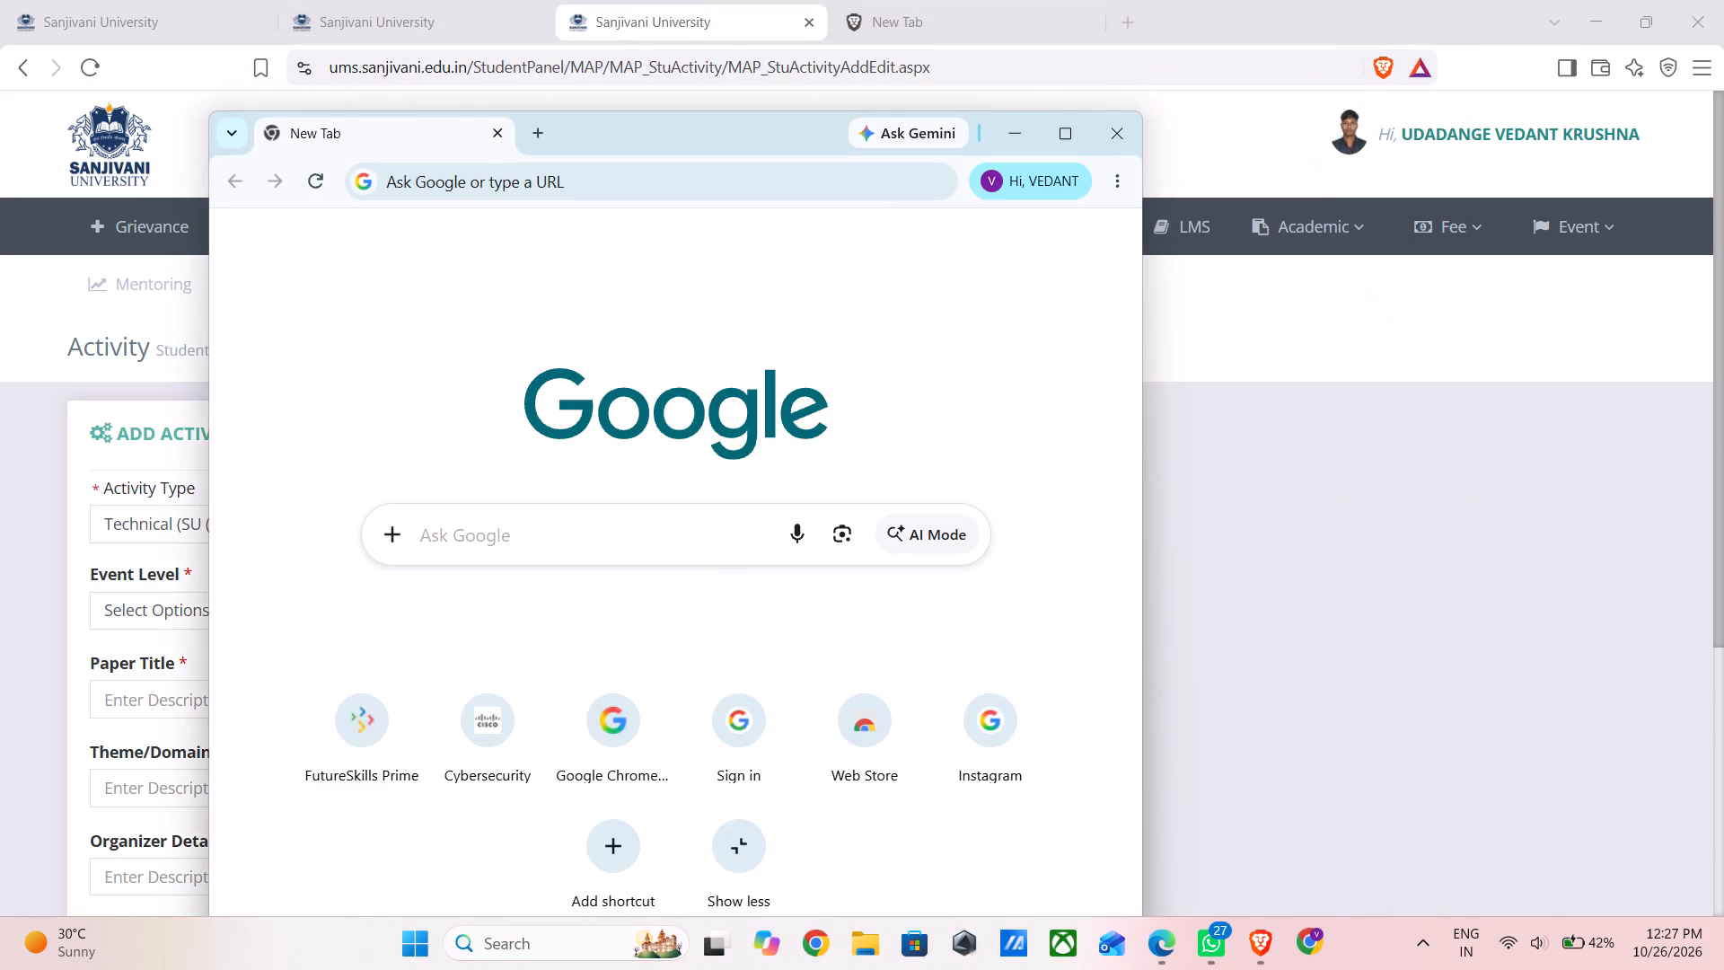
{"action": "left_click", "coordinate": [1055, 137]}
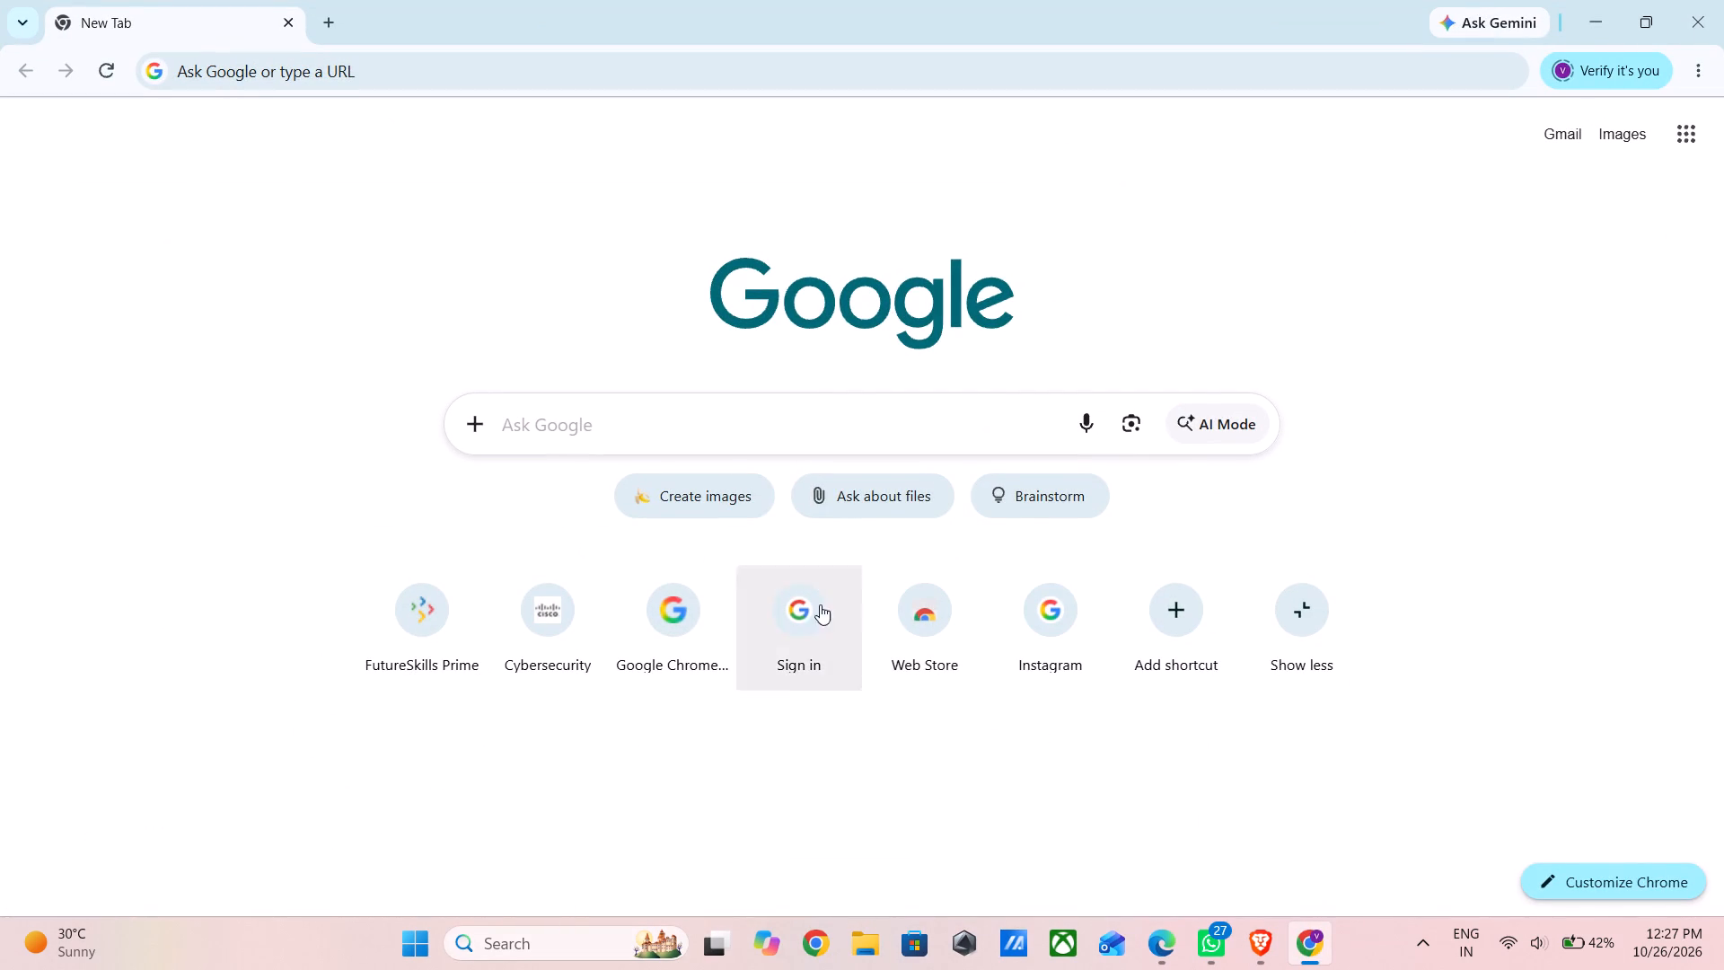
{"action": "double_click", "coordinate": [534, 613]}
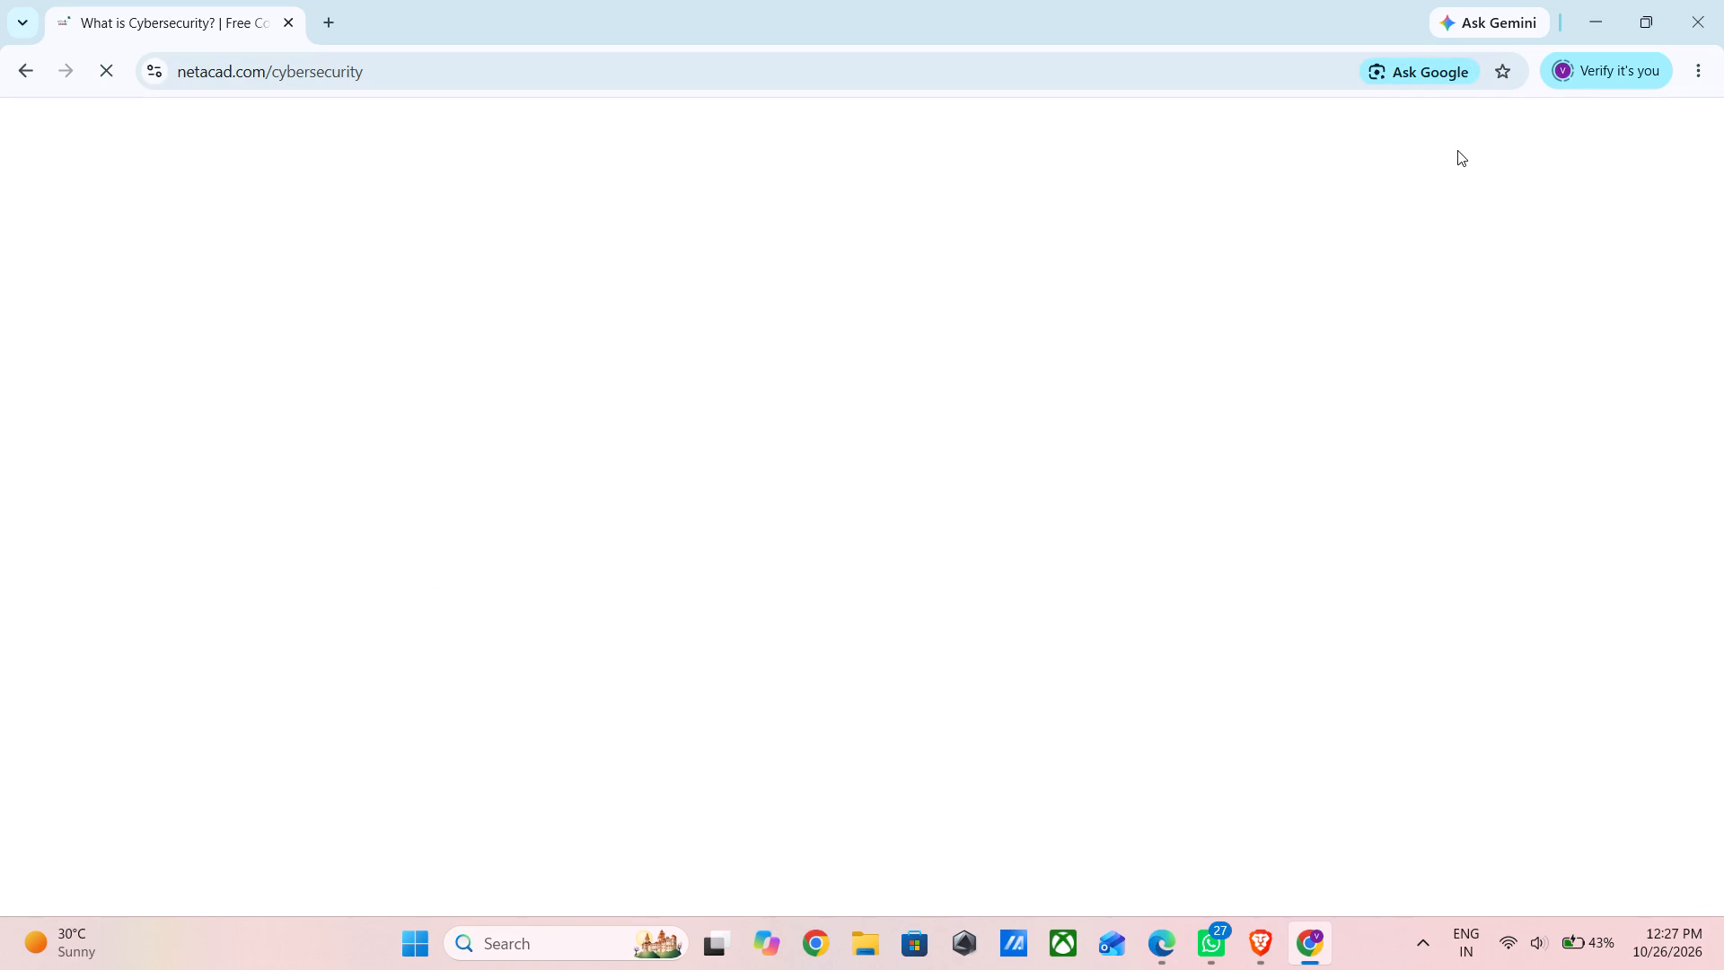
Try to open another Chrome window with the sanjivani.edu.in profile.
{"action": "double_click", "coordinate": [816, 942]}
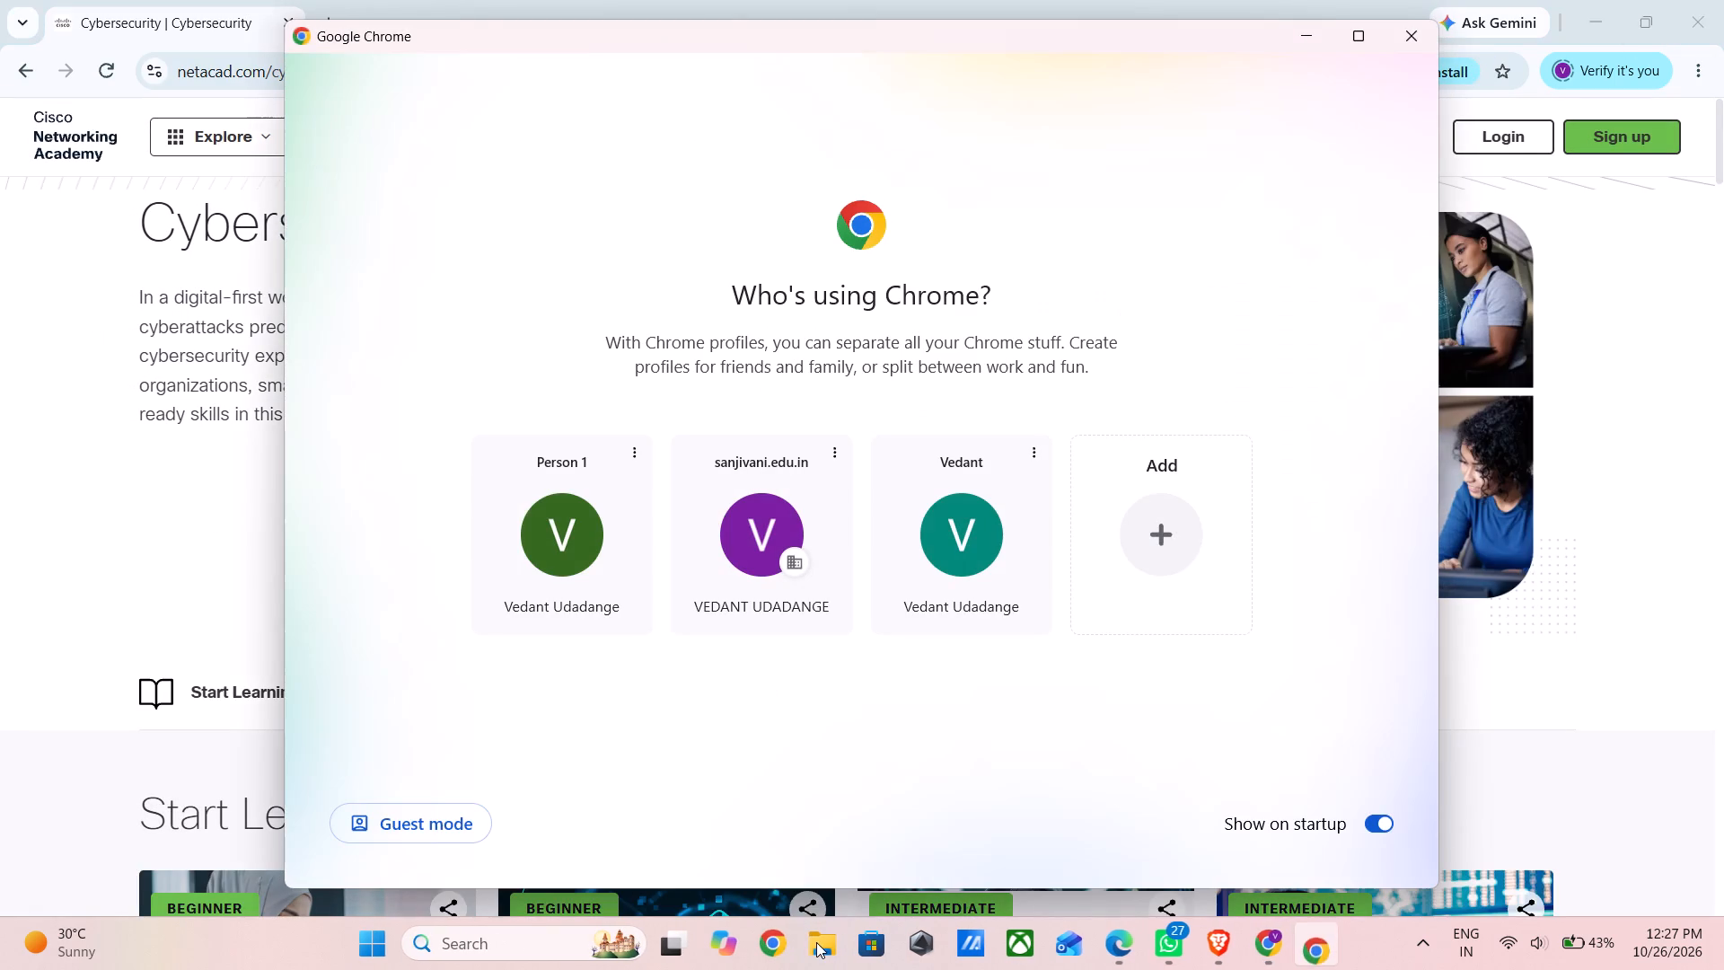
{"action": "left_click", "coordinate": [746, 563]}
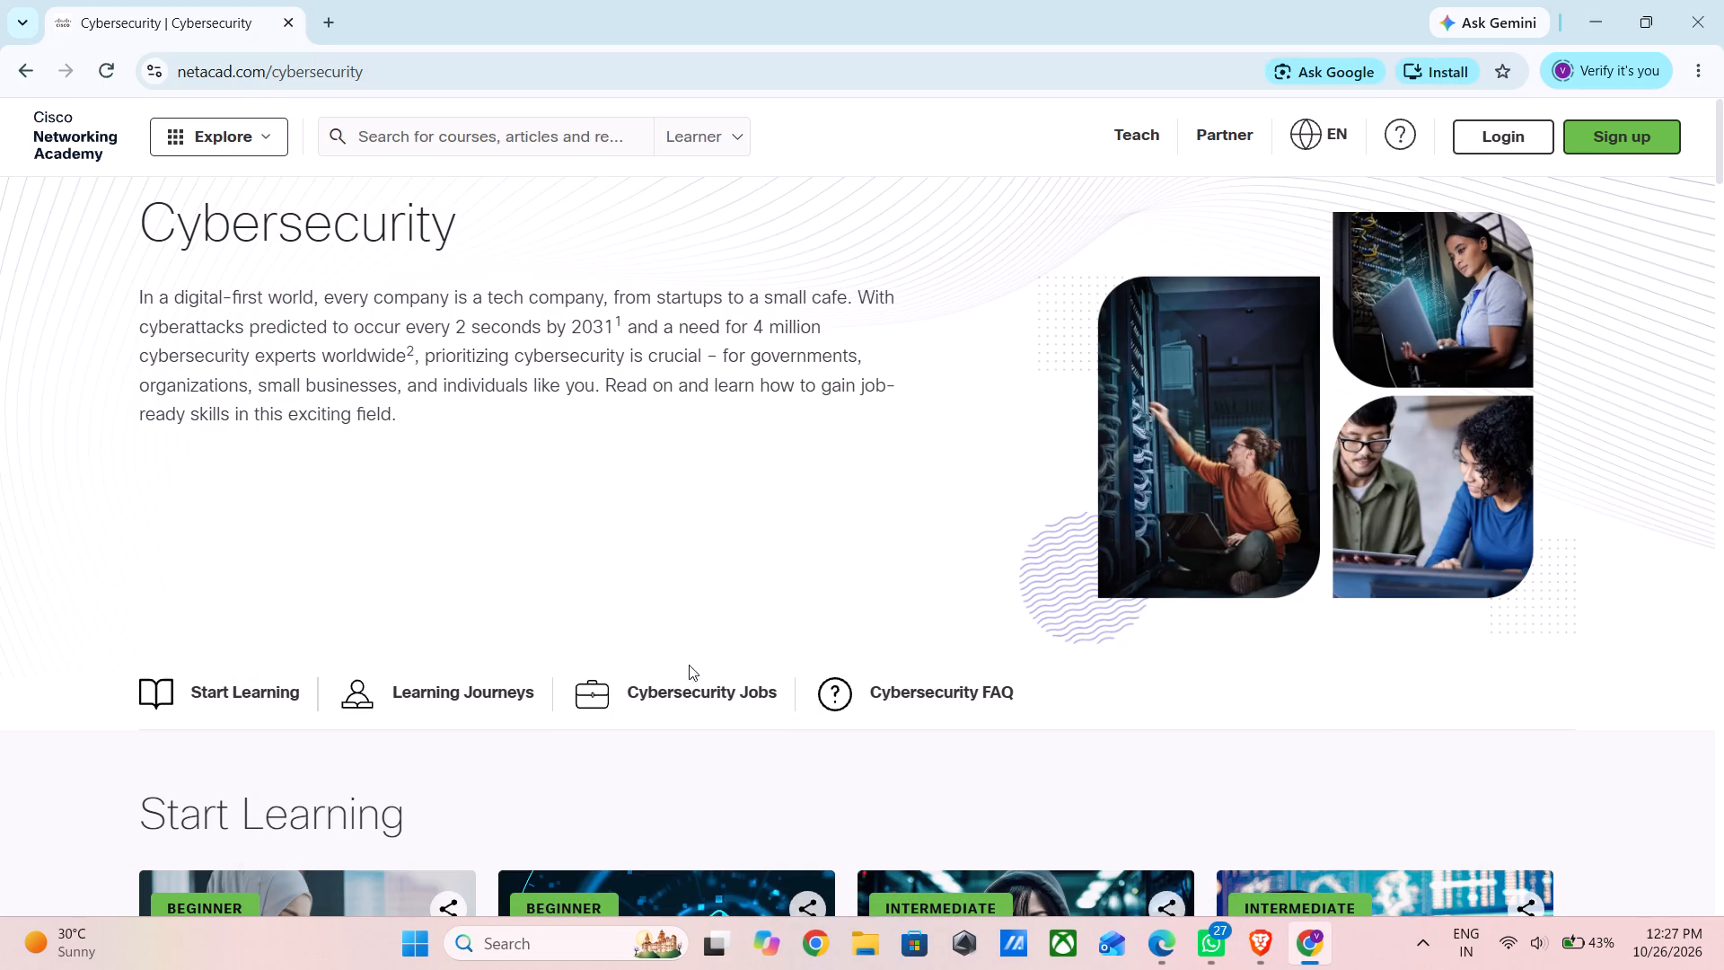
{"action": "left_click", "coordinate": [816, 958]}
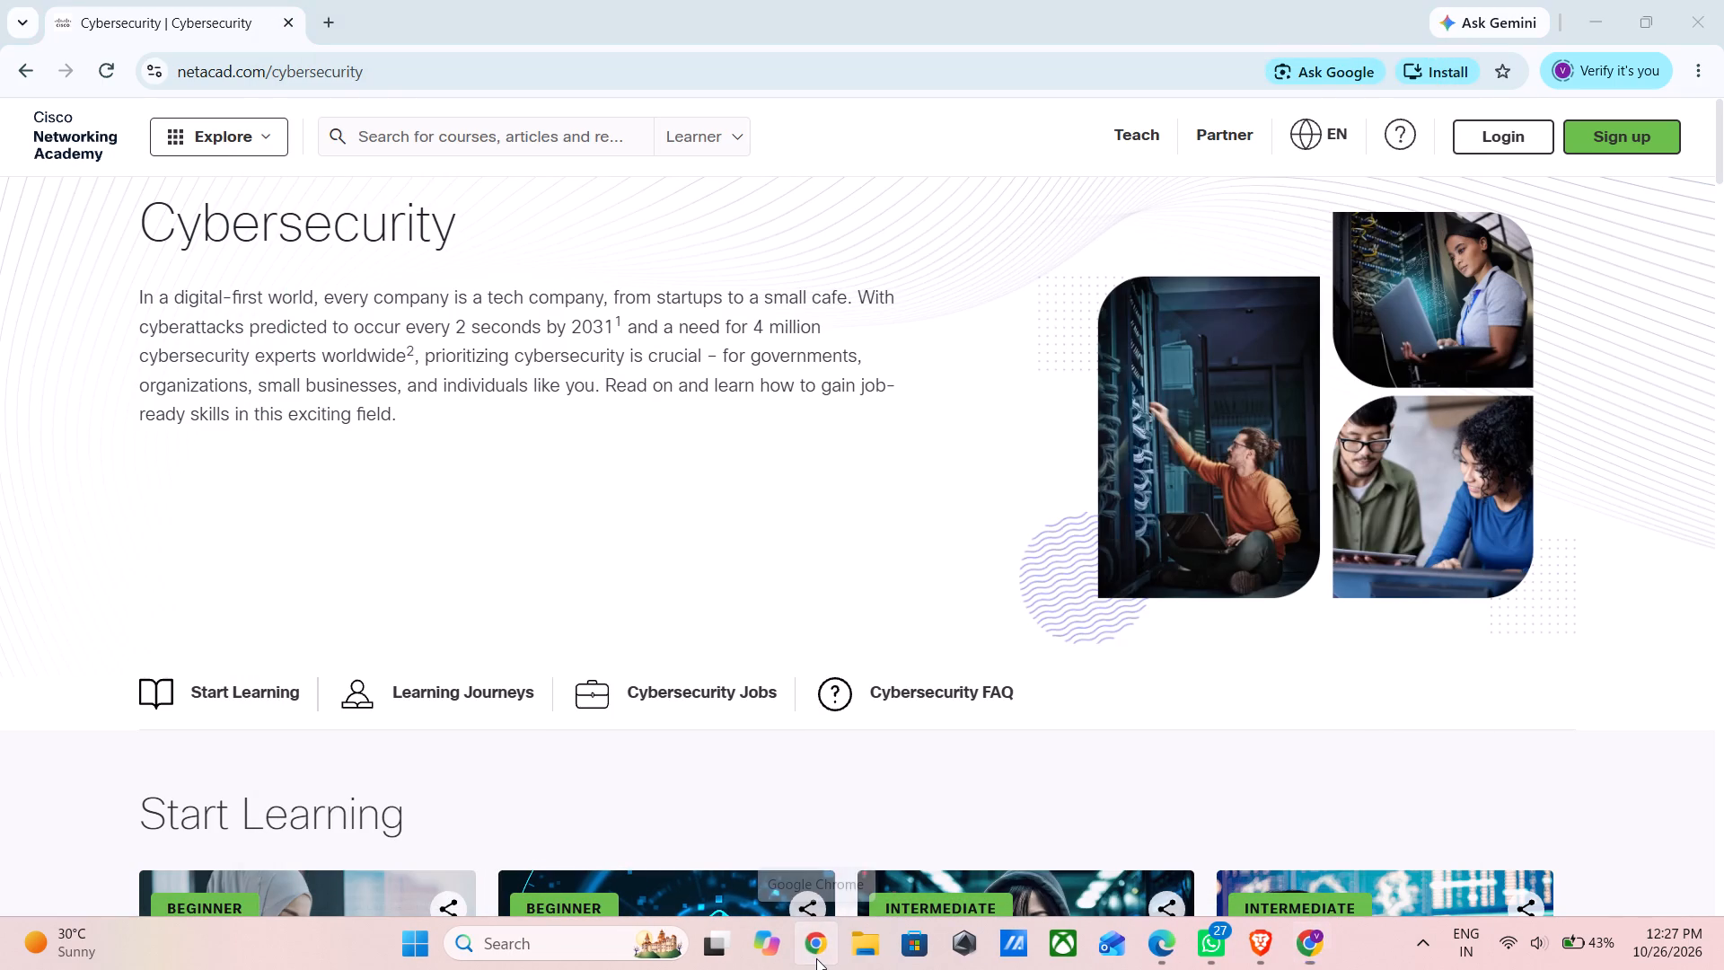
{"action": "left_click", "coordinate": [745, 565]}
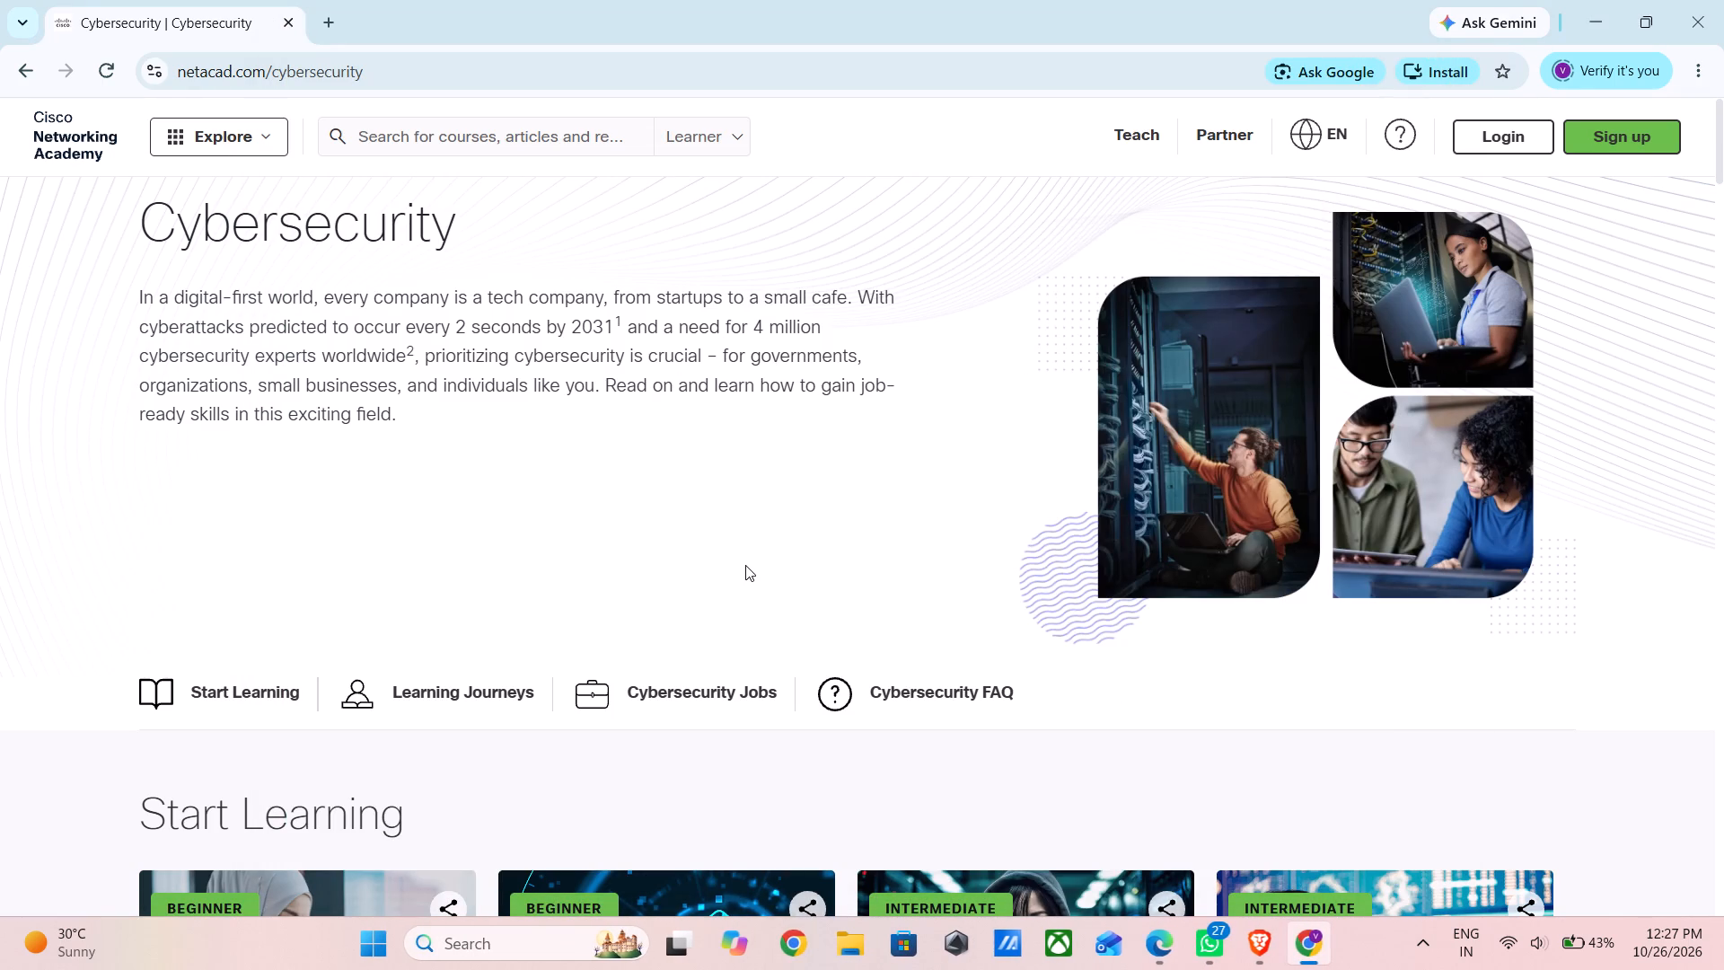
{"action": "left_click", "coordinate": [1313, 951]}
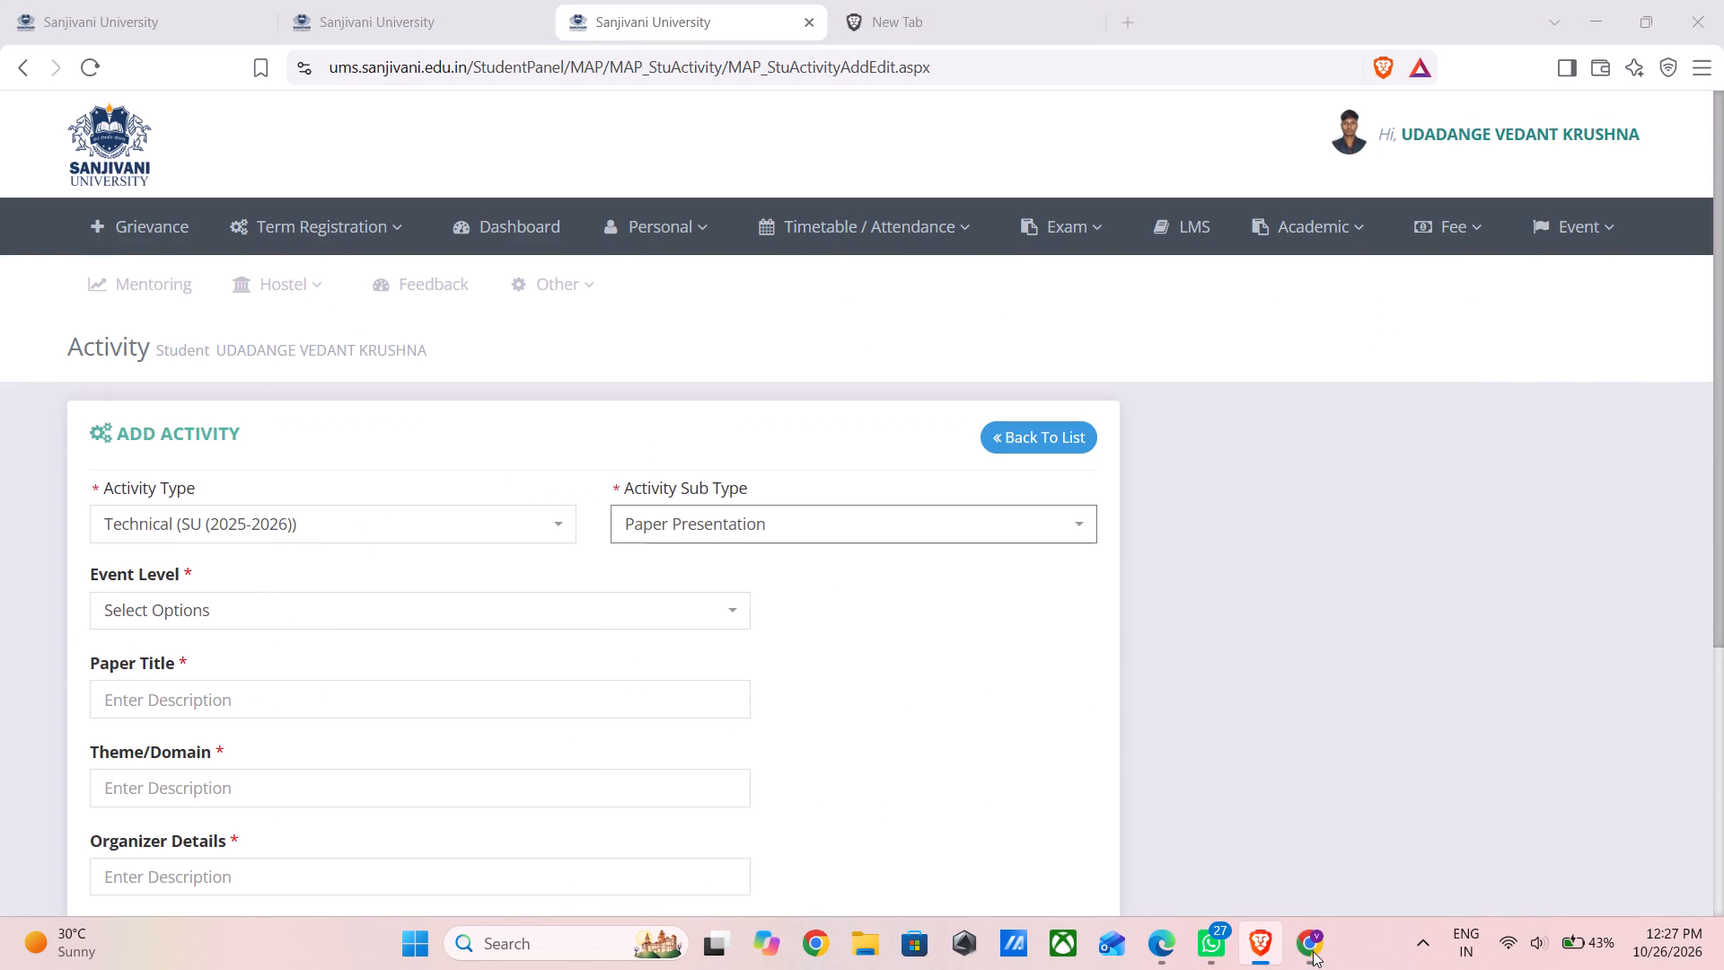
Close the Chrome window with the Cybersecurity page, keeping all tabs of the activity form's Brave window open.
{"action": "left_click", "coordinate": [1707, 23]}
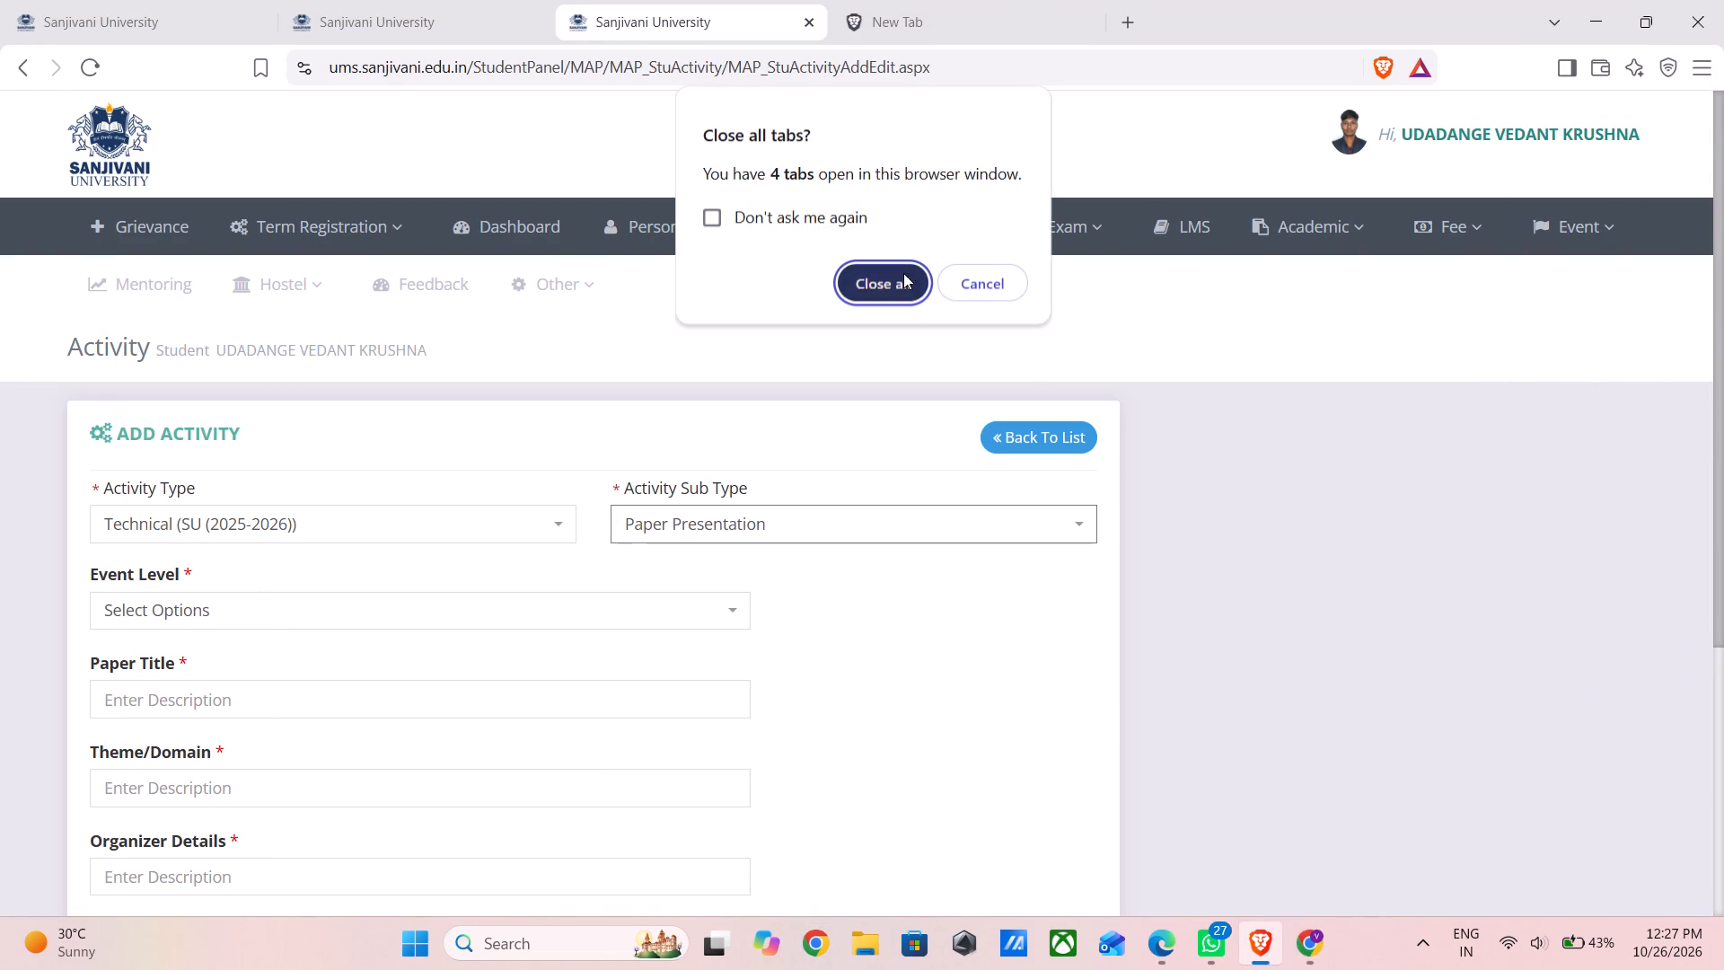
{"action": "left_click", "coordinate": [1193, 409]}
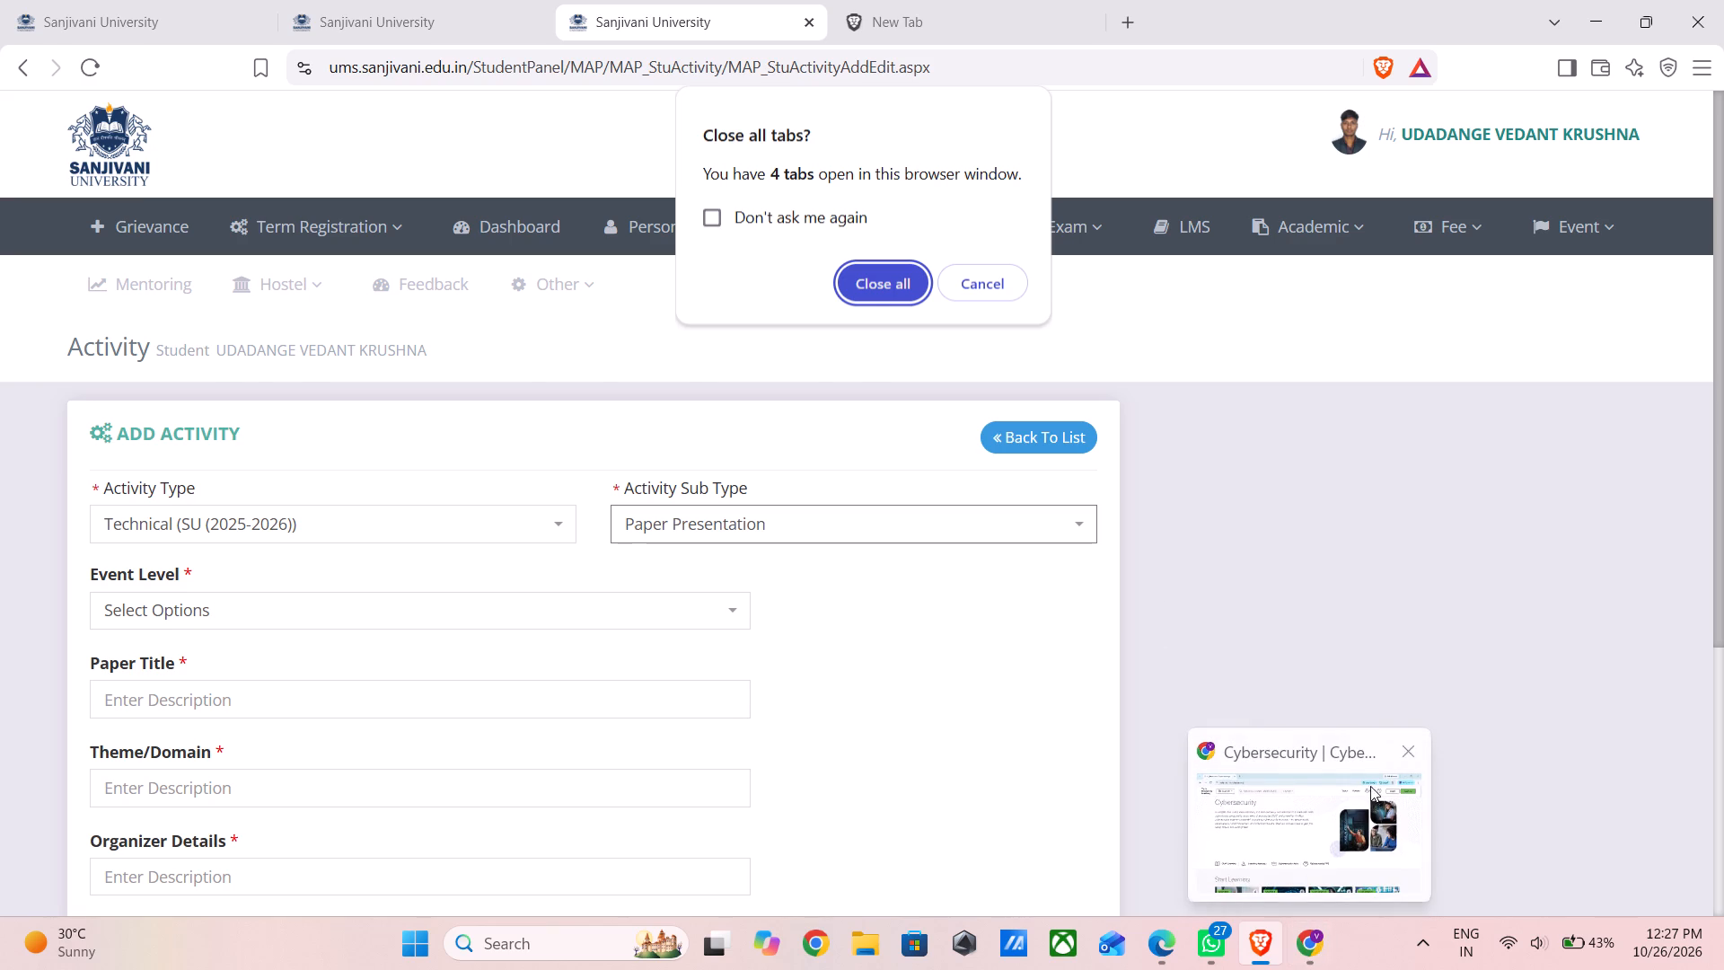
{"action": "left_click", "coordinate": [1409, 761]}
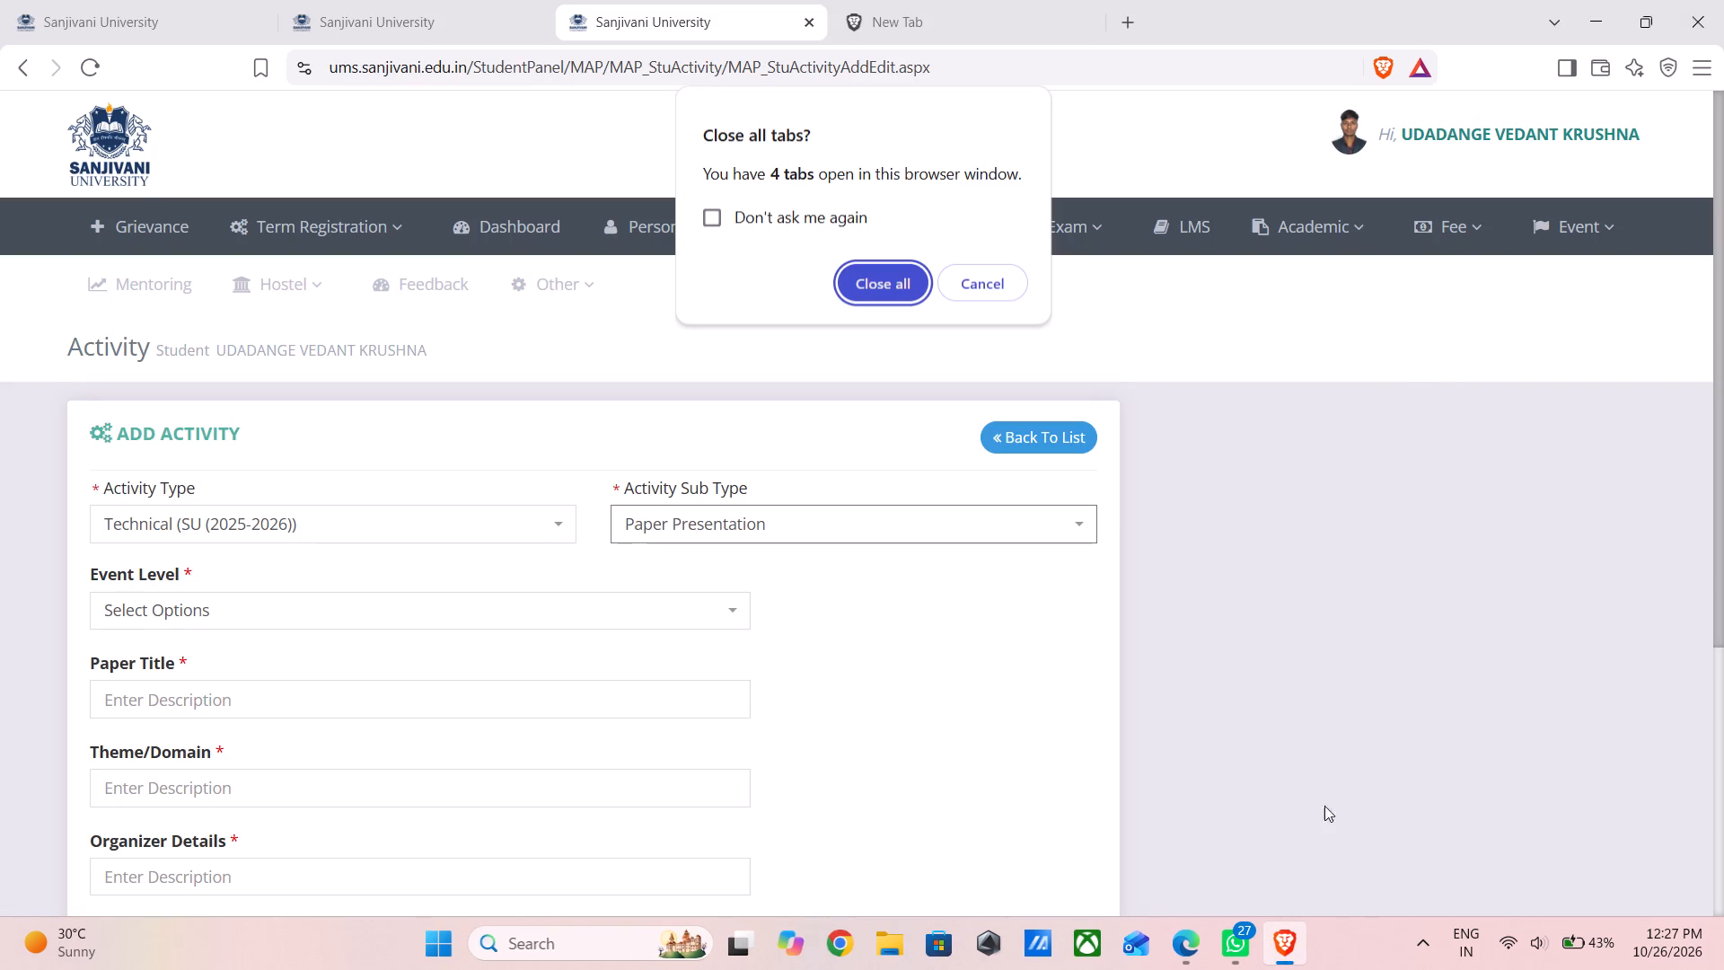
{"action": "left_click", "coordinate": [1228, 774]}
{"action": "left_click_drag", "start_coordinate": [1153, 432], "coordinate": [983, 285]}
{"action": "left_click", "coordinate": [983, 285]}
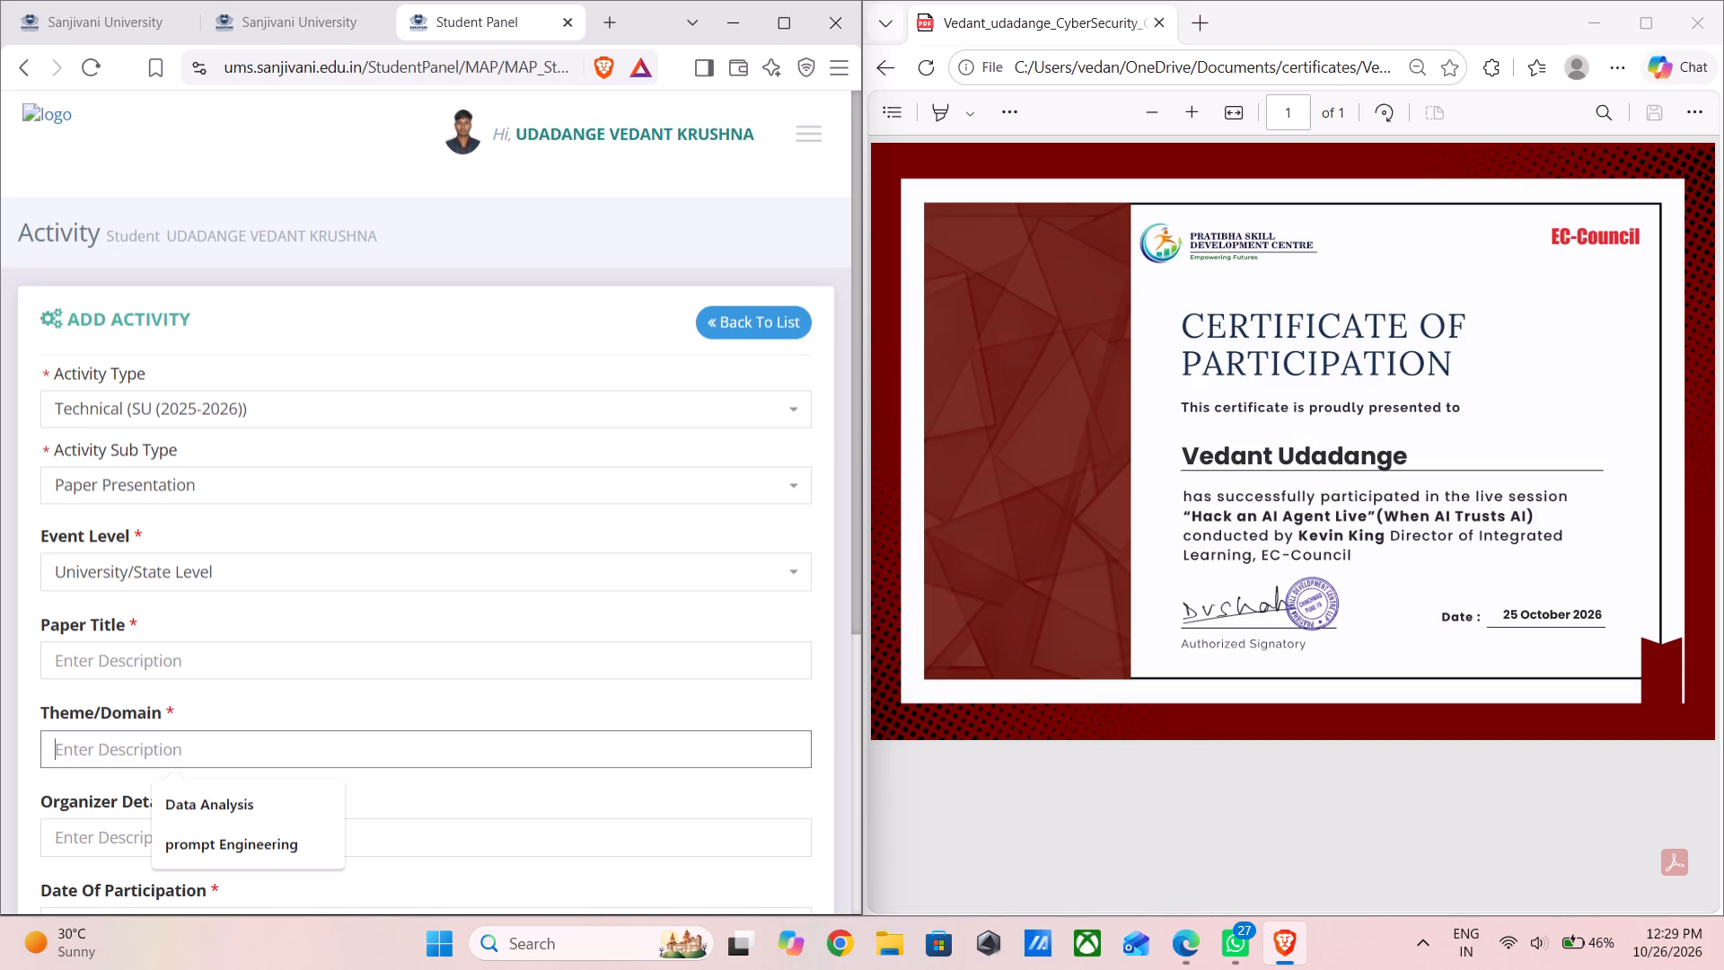
{"action": "left_click", "coordinate": [93, 751]}
{"action": "type", "text": "HA"}
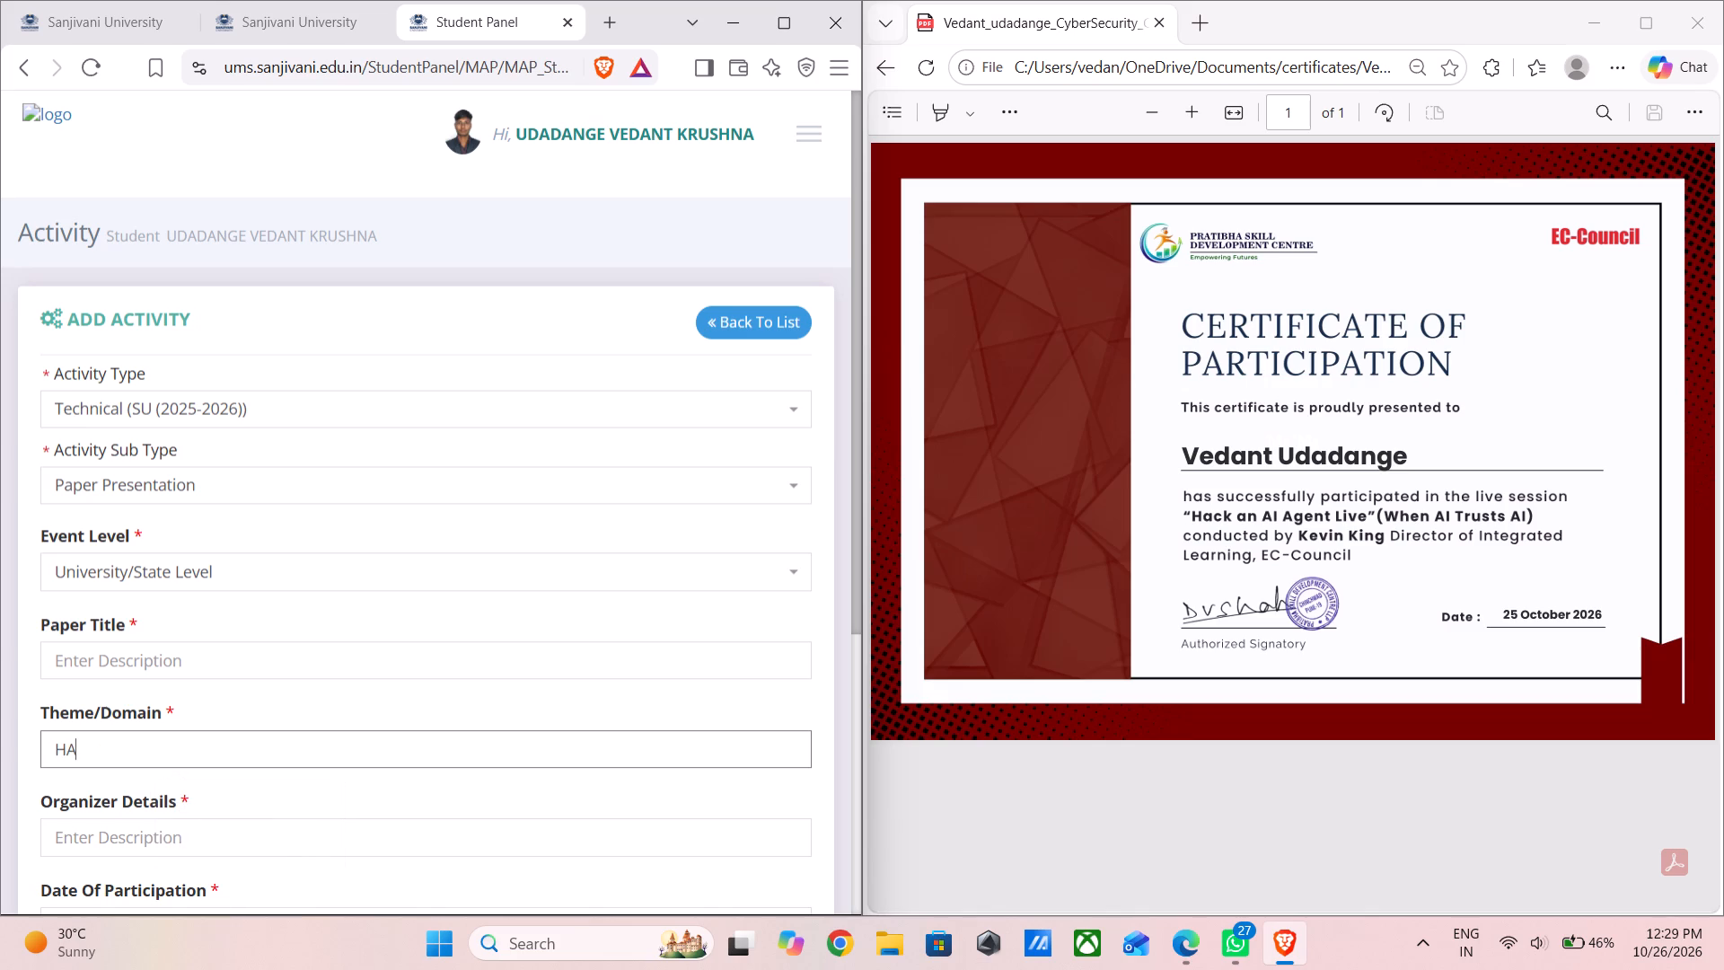
{"action": "key", "text": "BackSpace"}
{"action": "type", "text": "ack om"}
{"action": "key", "text": "BackSpace"}
{"action": "key", "text": "n"}
{"action": "key", "text": "BackSpace"}
{"action": "key", "text": "BackSpace"}
{"action": "type", "text": "an"}
{"action": "key", "text": "space"}
{"action": "type", "text": "AI"}
{"action": "key", "text": "space"}
{"action": "type", "text": "Agent"}
{"action": "key", "text": "space"}
{"action": "type", "text": "liv"}
{"action": "key", "text": "e"}
Enter "PRATIBHA SKILL DEVELOPMENT CENTER" as the Organizer Details.
{"action": "scroll", "coordinate": [93, 751], "scroll_direction": "down", "scroll_amount": 1}
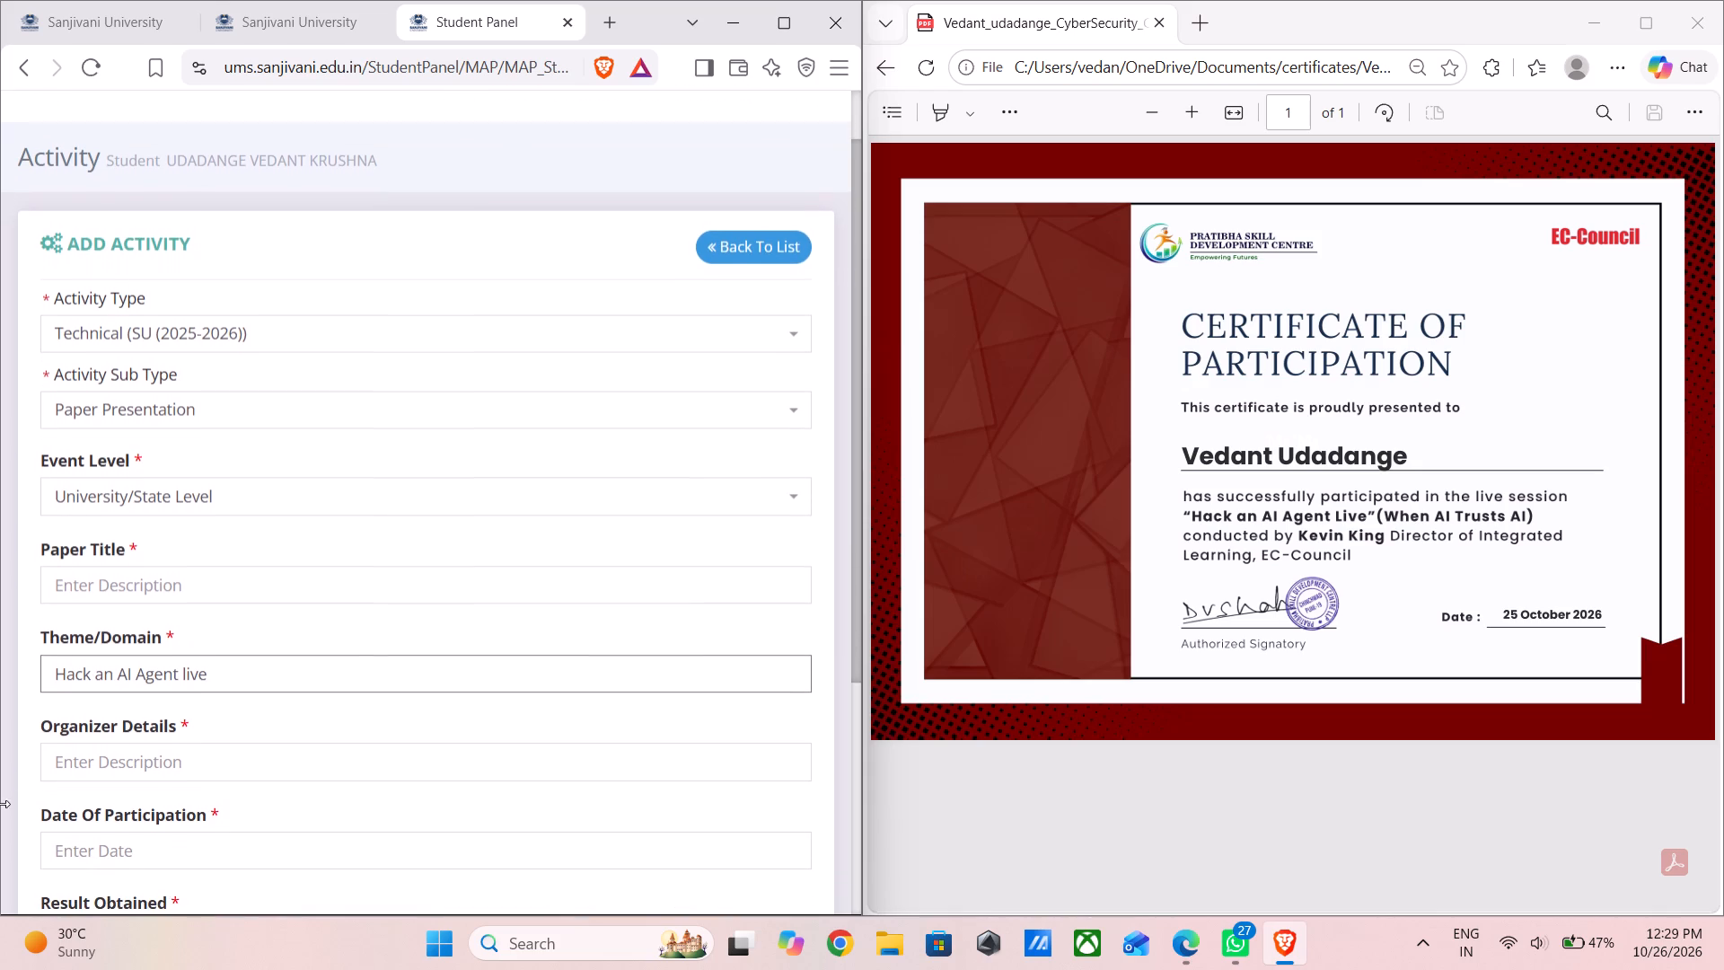
{"action": "left_click", "coordinate": [100, 766]}
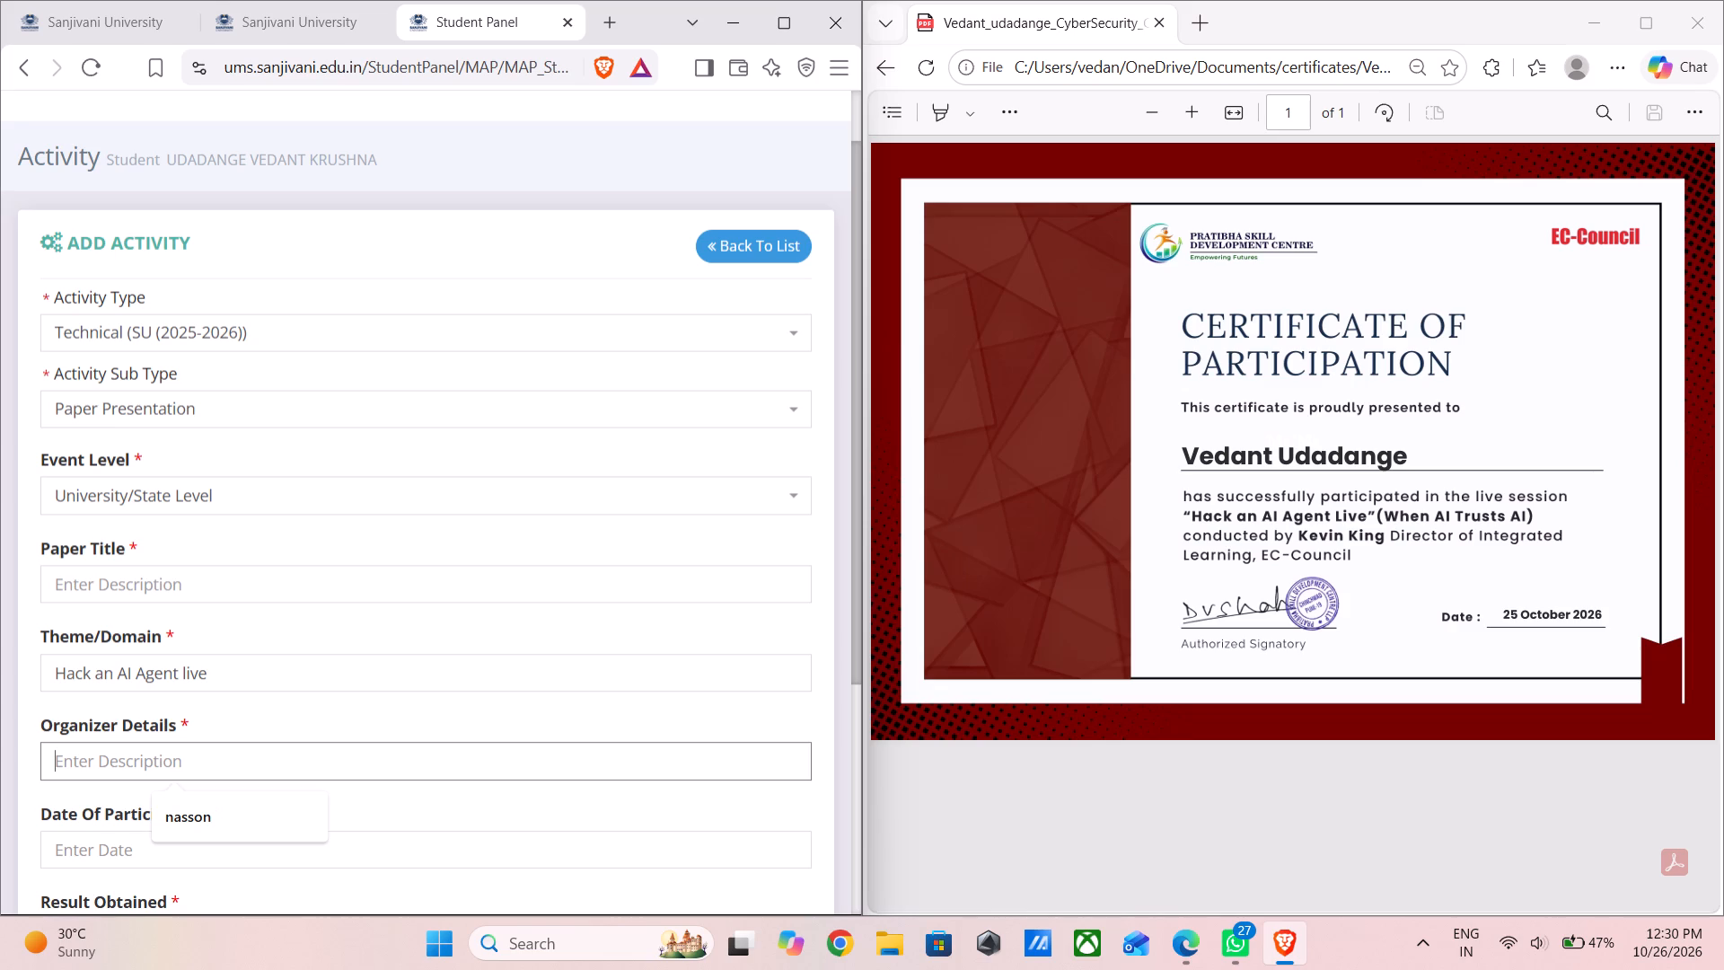
{"action": "type", "text": "PRATI"}
{"action": "type", "text": "BHA SKILL"}
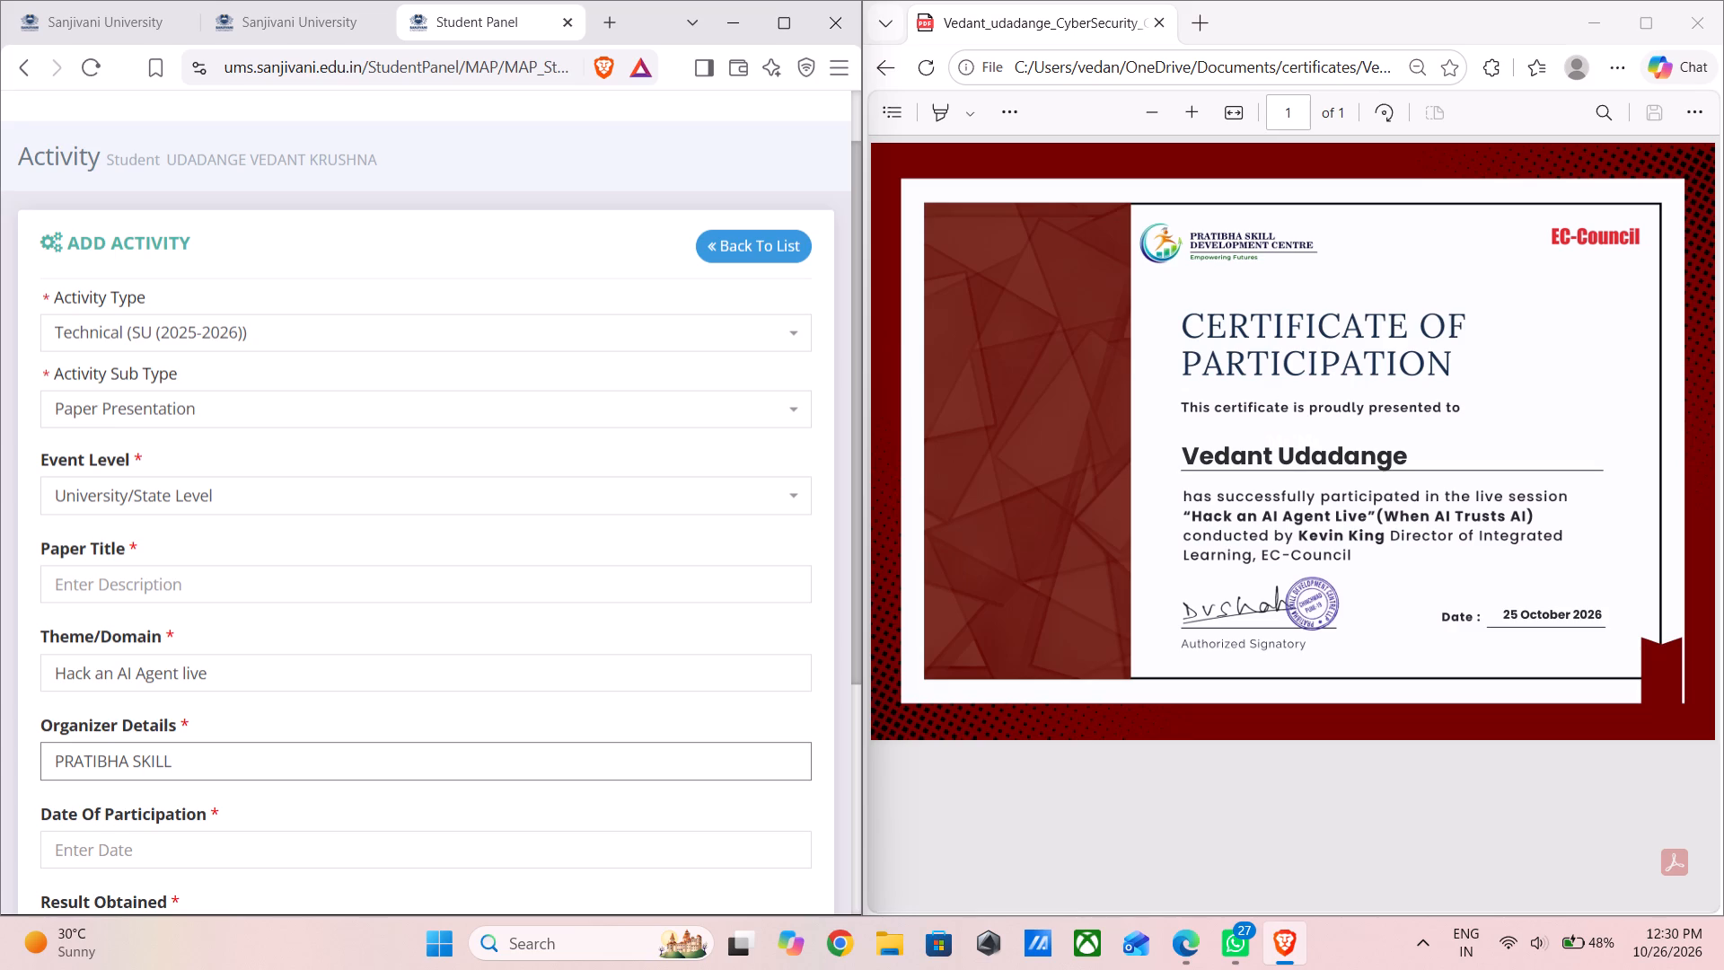
{"action": "key", "text": "space"}
{"action": "type", "text": "DEVELO"}
{"action": "type", "text": "PMENT"}
{"action": "key", "text": "space"}
{"action": "type", "text": "CENTER"}
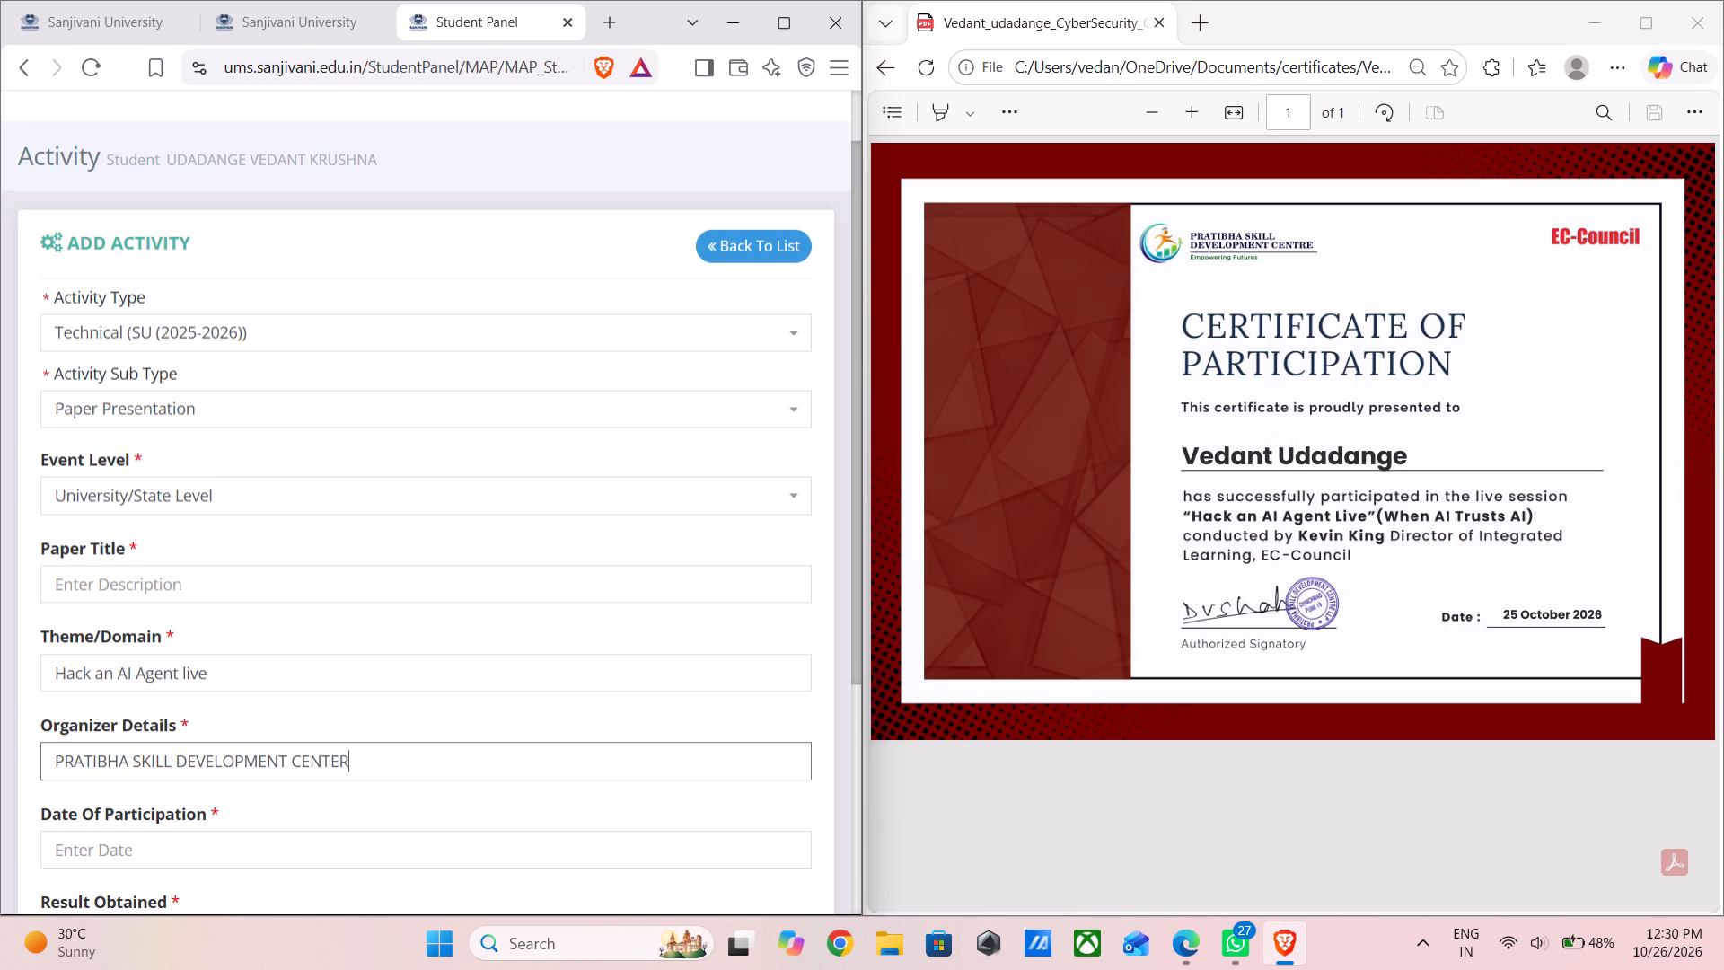
Set the Date Of Participation to 25-10-2026.
{"action": "scroll", "coordinate": [100, 766], "scroll_direction": "down", "scroll_amount": 1}
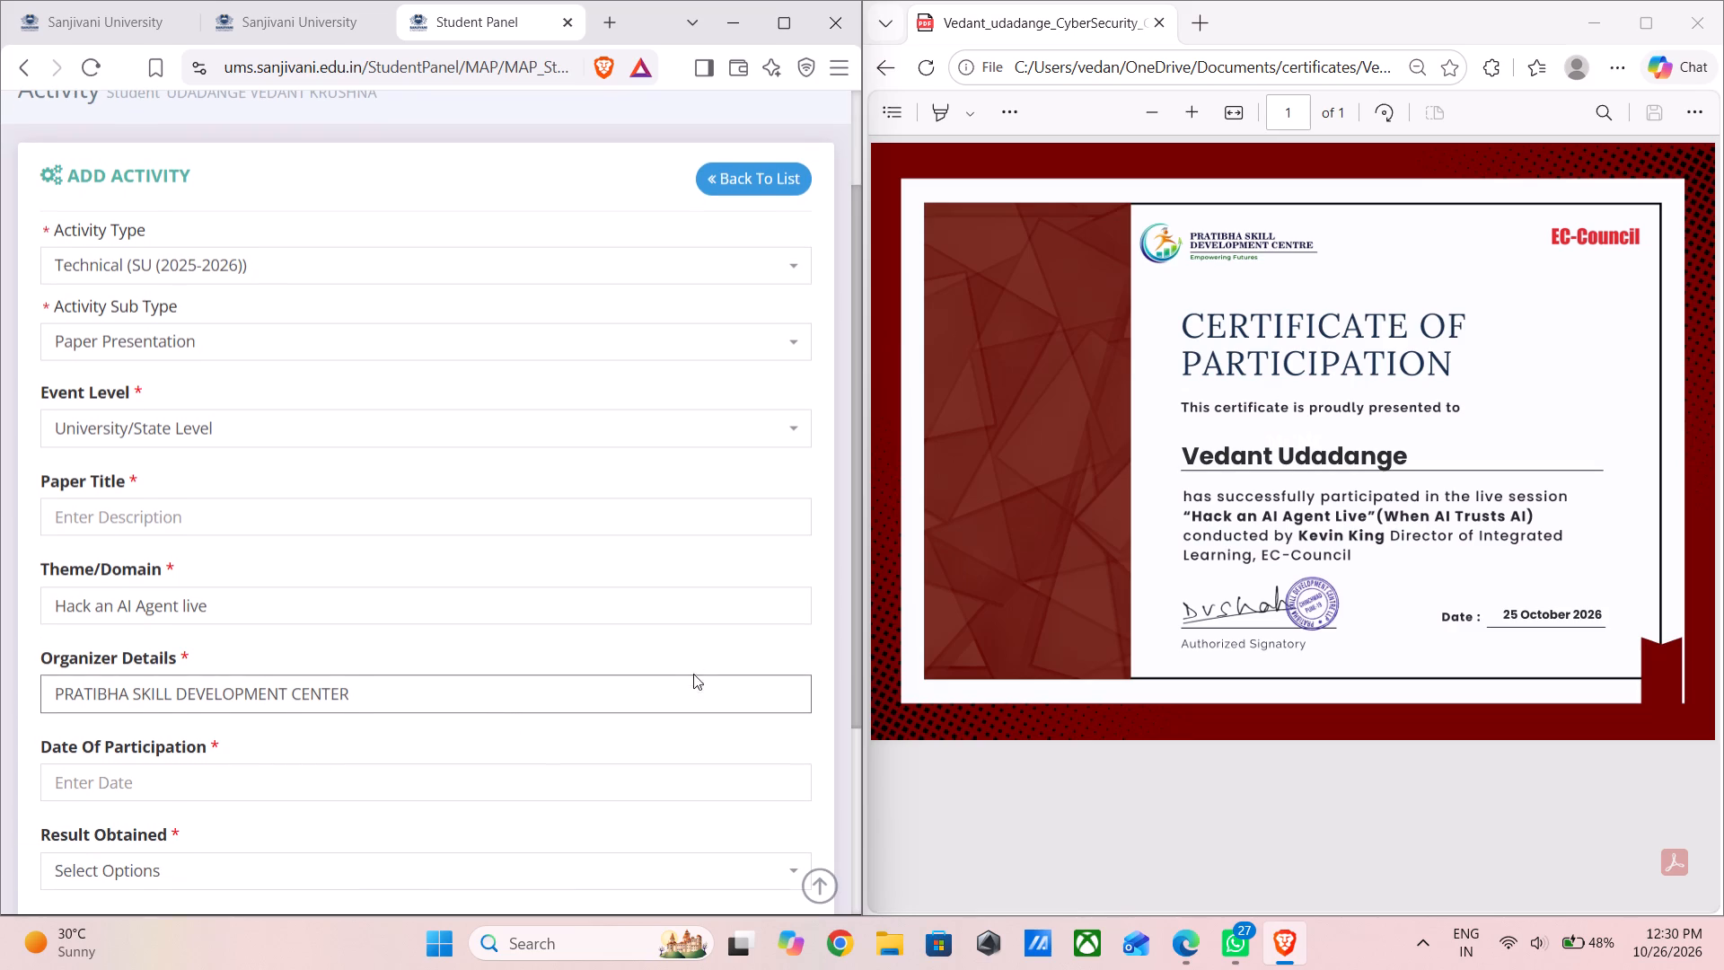
{"action": "left_click", "coordinate": [320, 784]}
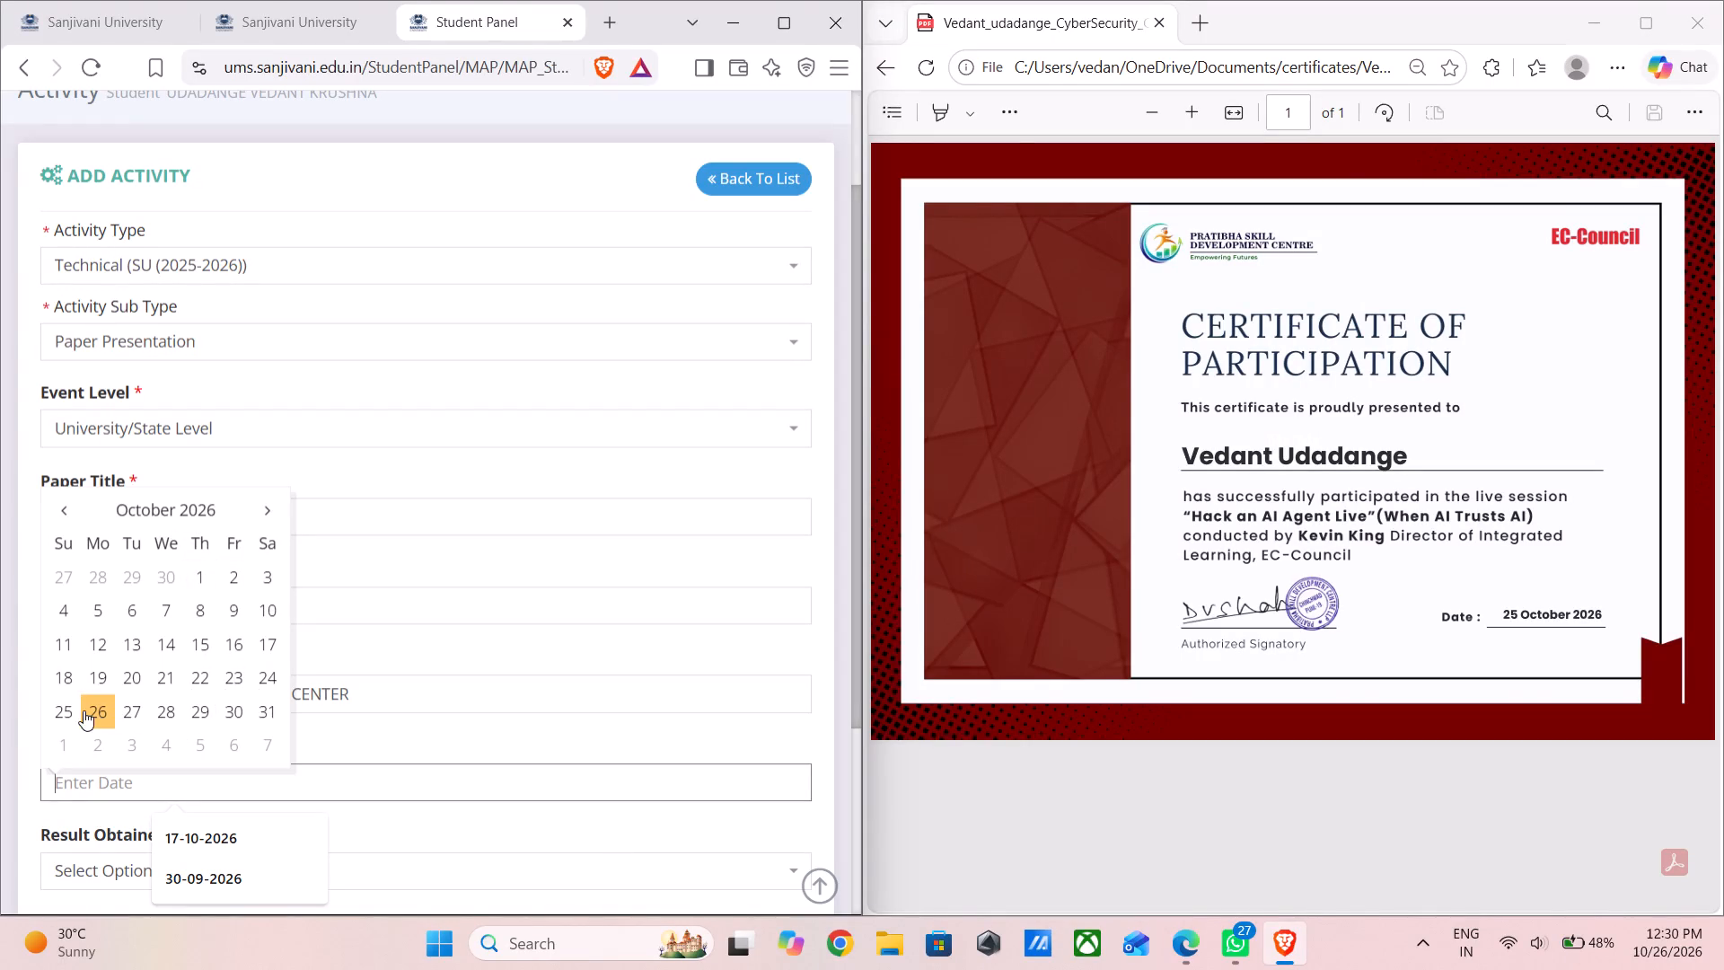
{"action": "left_click", "coordinate": [59, 707]}
Set the Result Obtained to Participation.
{"action": "scroll", "coordinate": [250, 681], "scroll_direction": "down", "scroll_amount": 1}
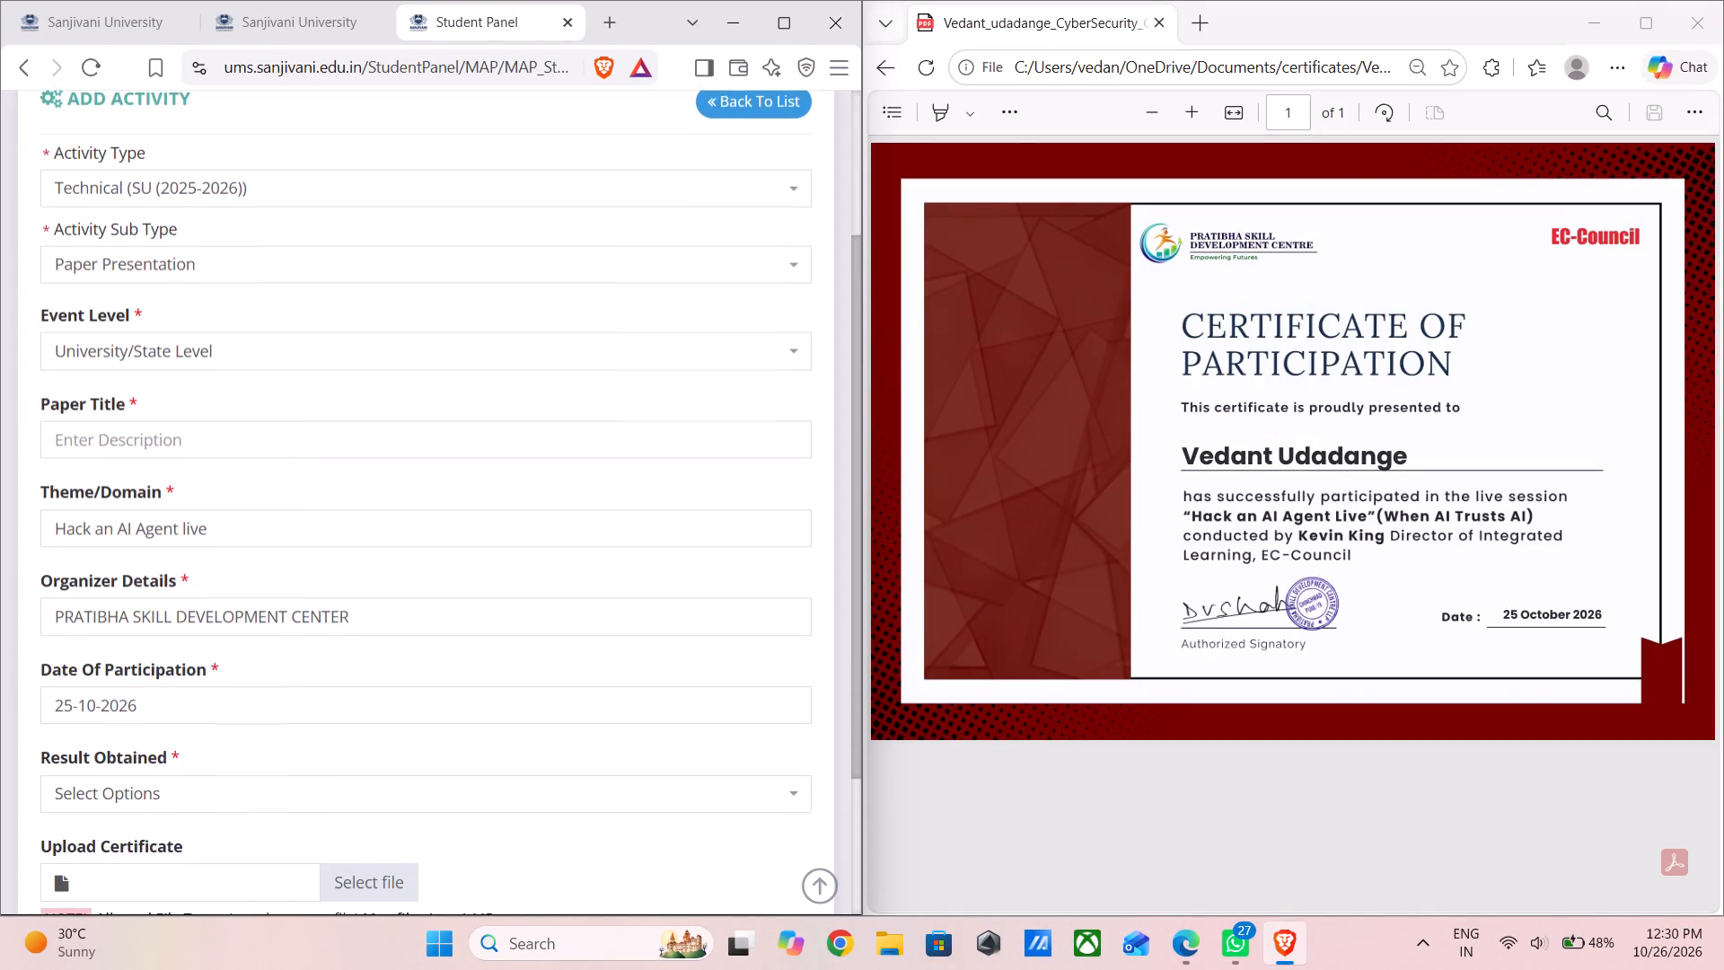
{"action": "scroll", "coordinate": [250, 681], "scroll_direction": "down", "scroll_amount": 2}
{"action": "left_click", "coordinate": [187, 720]}
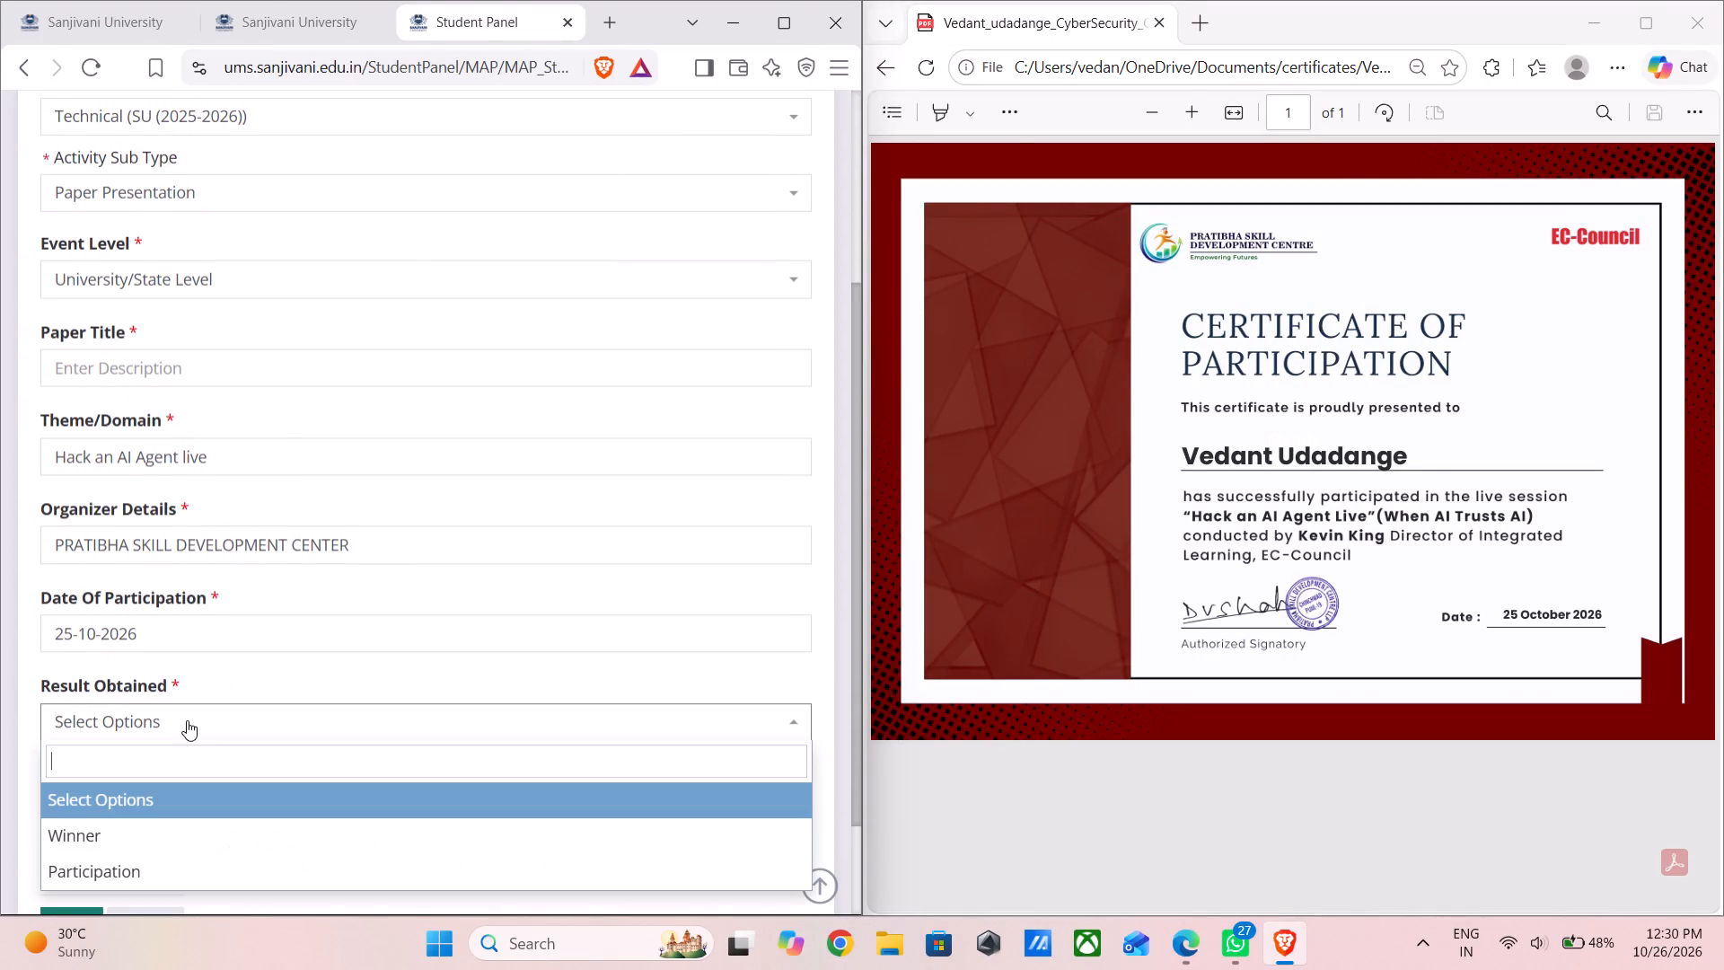
{"action": "left_click", "coordinate": [108, 871]}
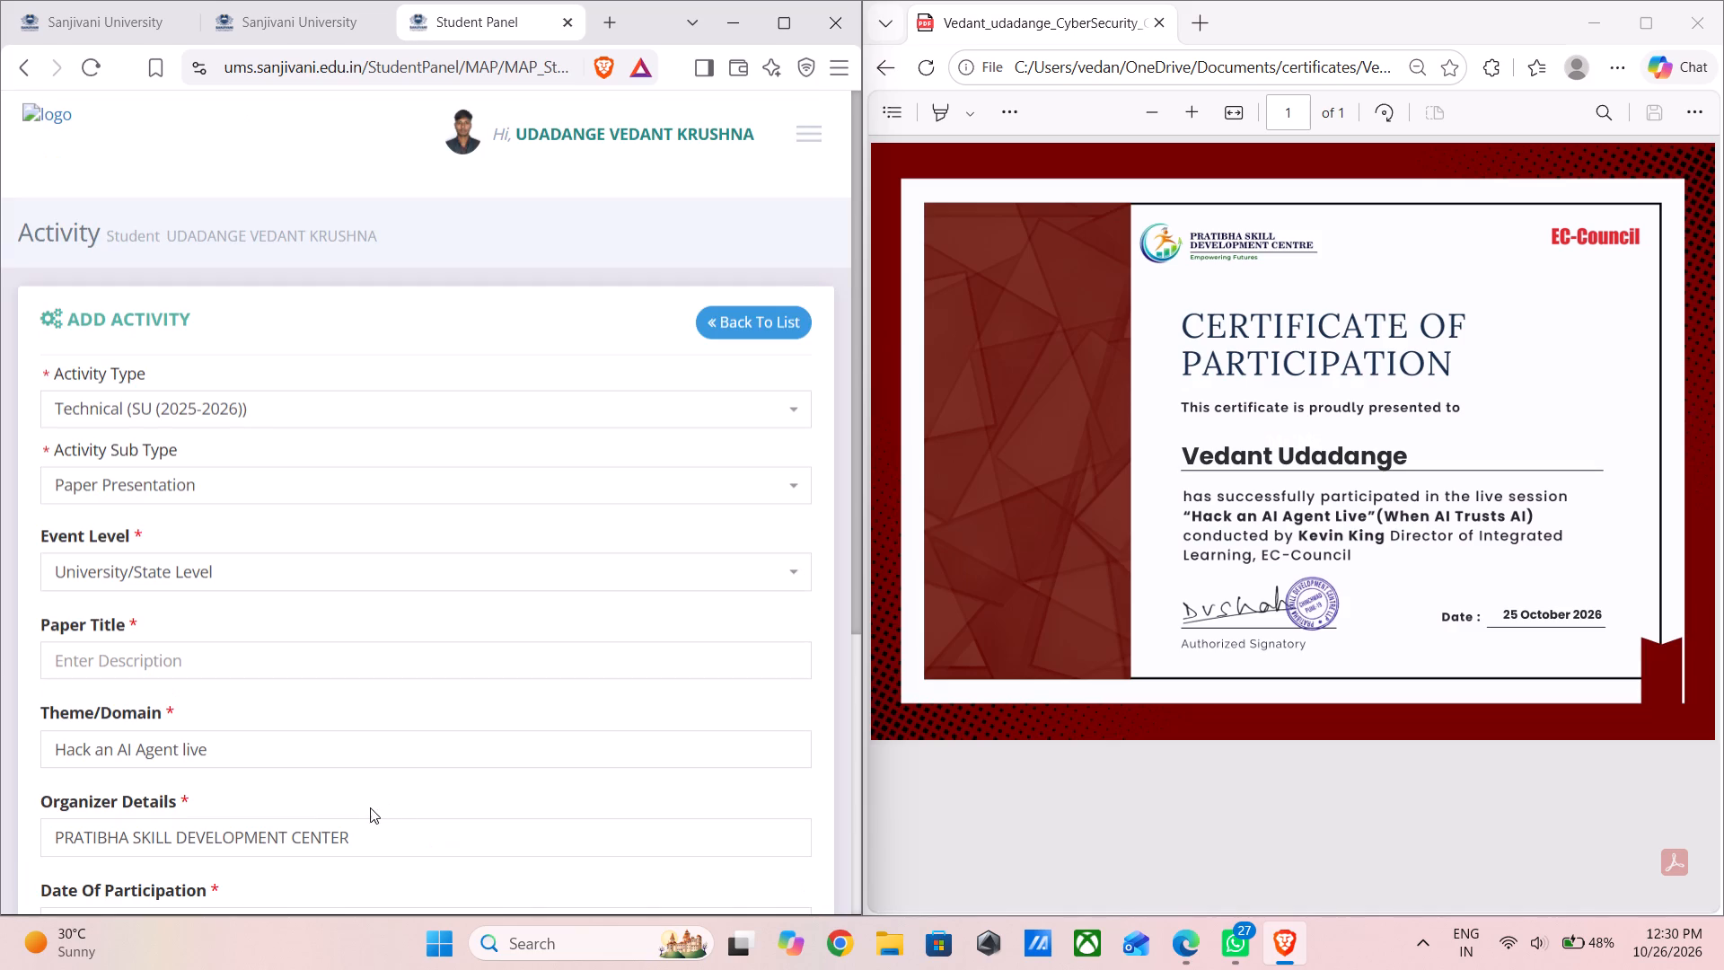
Start choosing the Upload Certificate file and look through the certificates folder in Documents for the CyberSecurity certificate PDF.
{"action": "scroll", "coordinate": [354, 685], "scroll_direction": "down", "scroll_amount": 4}
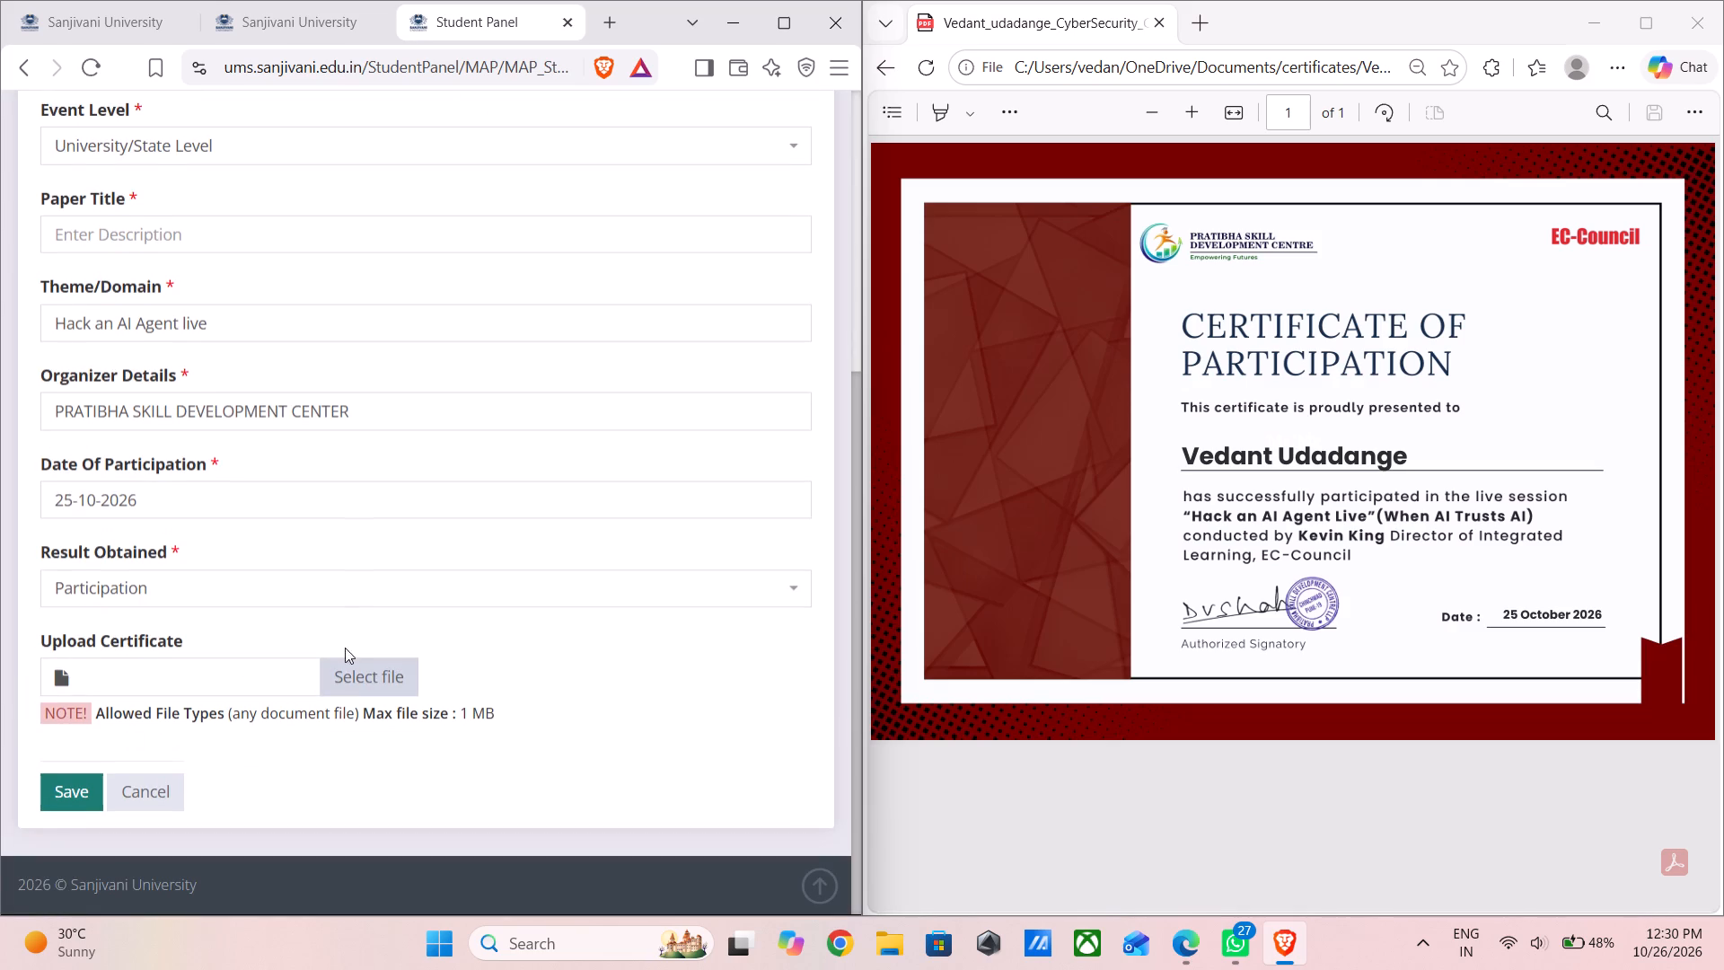
{"action": "left_click", "coordinate": [360, 684]}
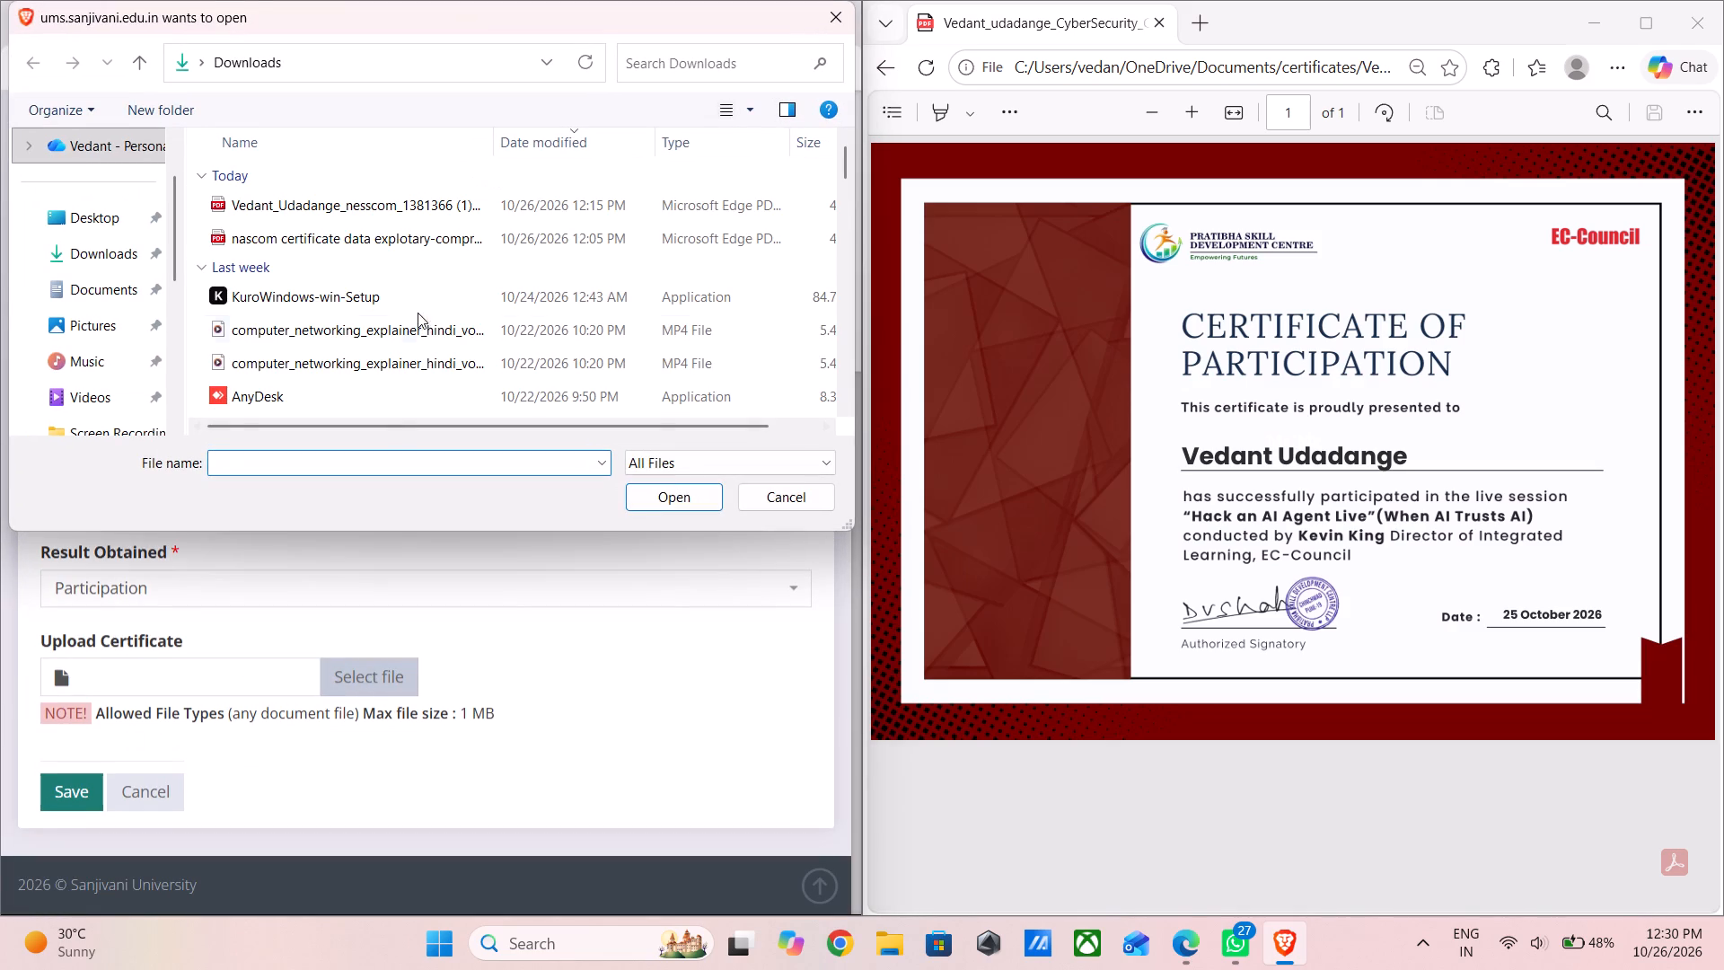
{"action": "left_click", "coordinate": [100, 293]}
{"action": "left_click", "coordinate": [270, 177]}
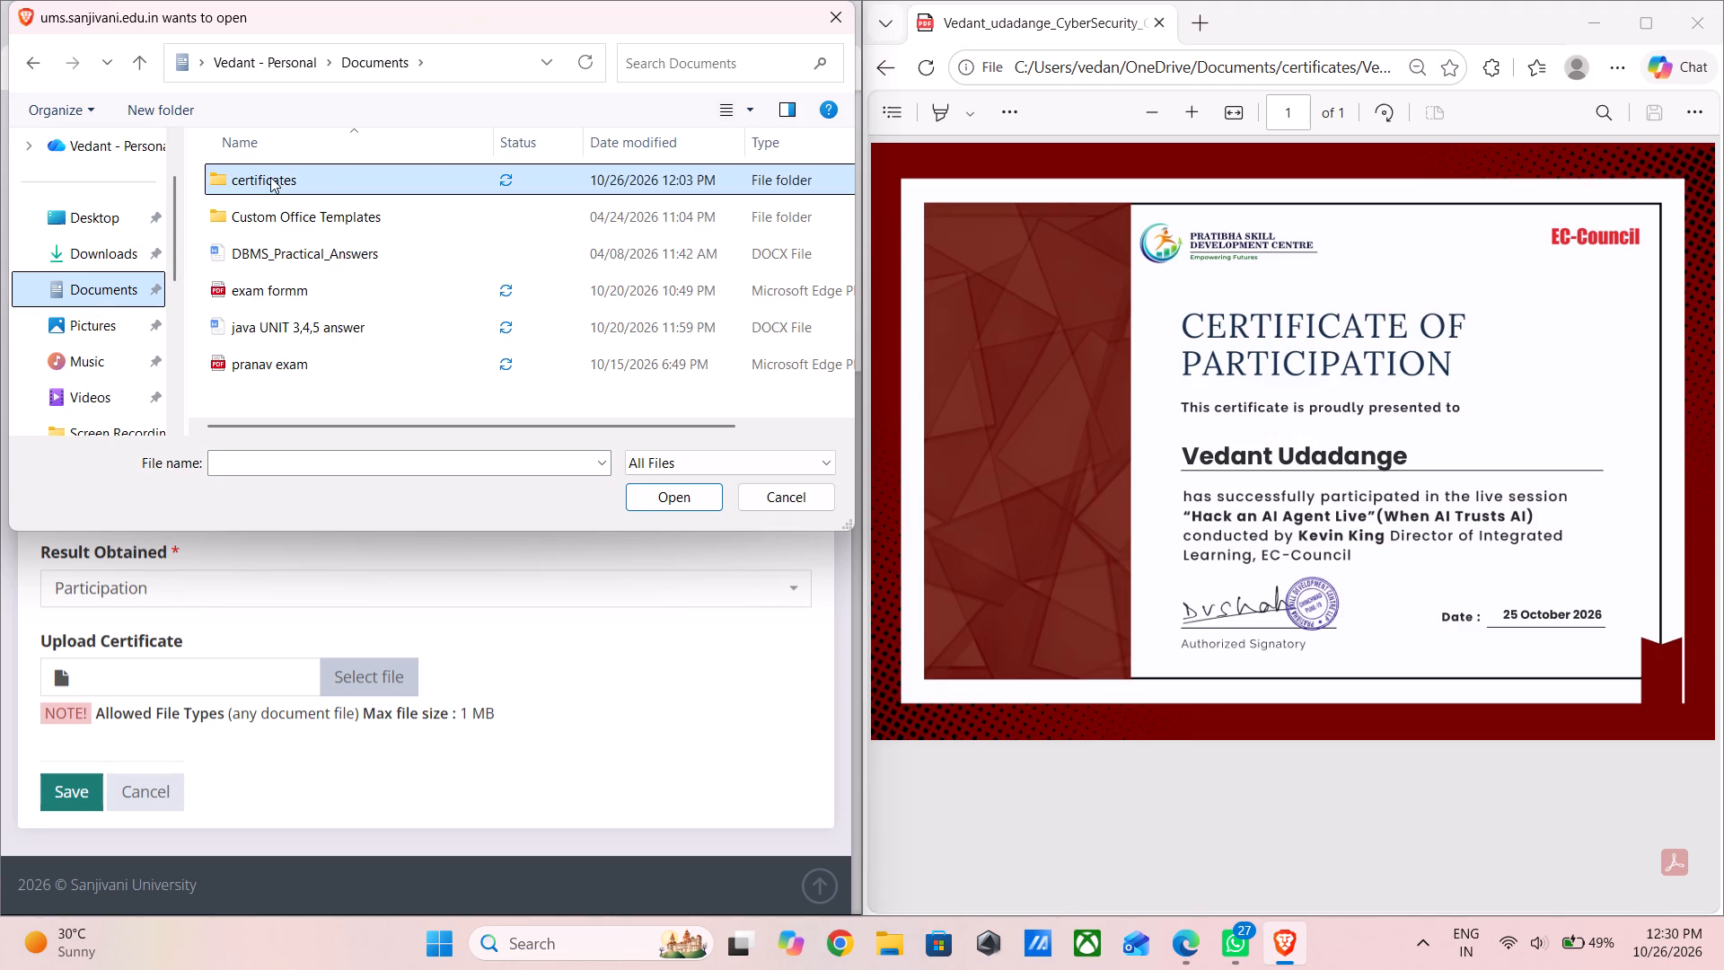
{"action": "double_click", "coordinate": [291, 180]}
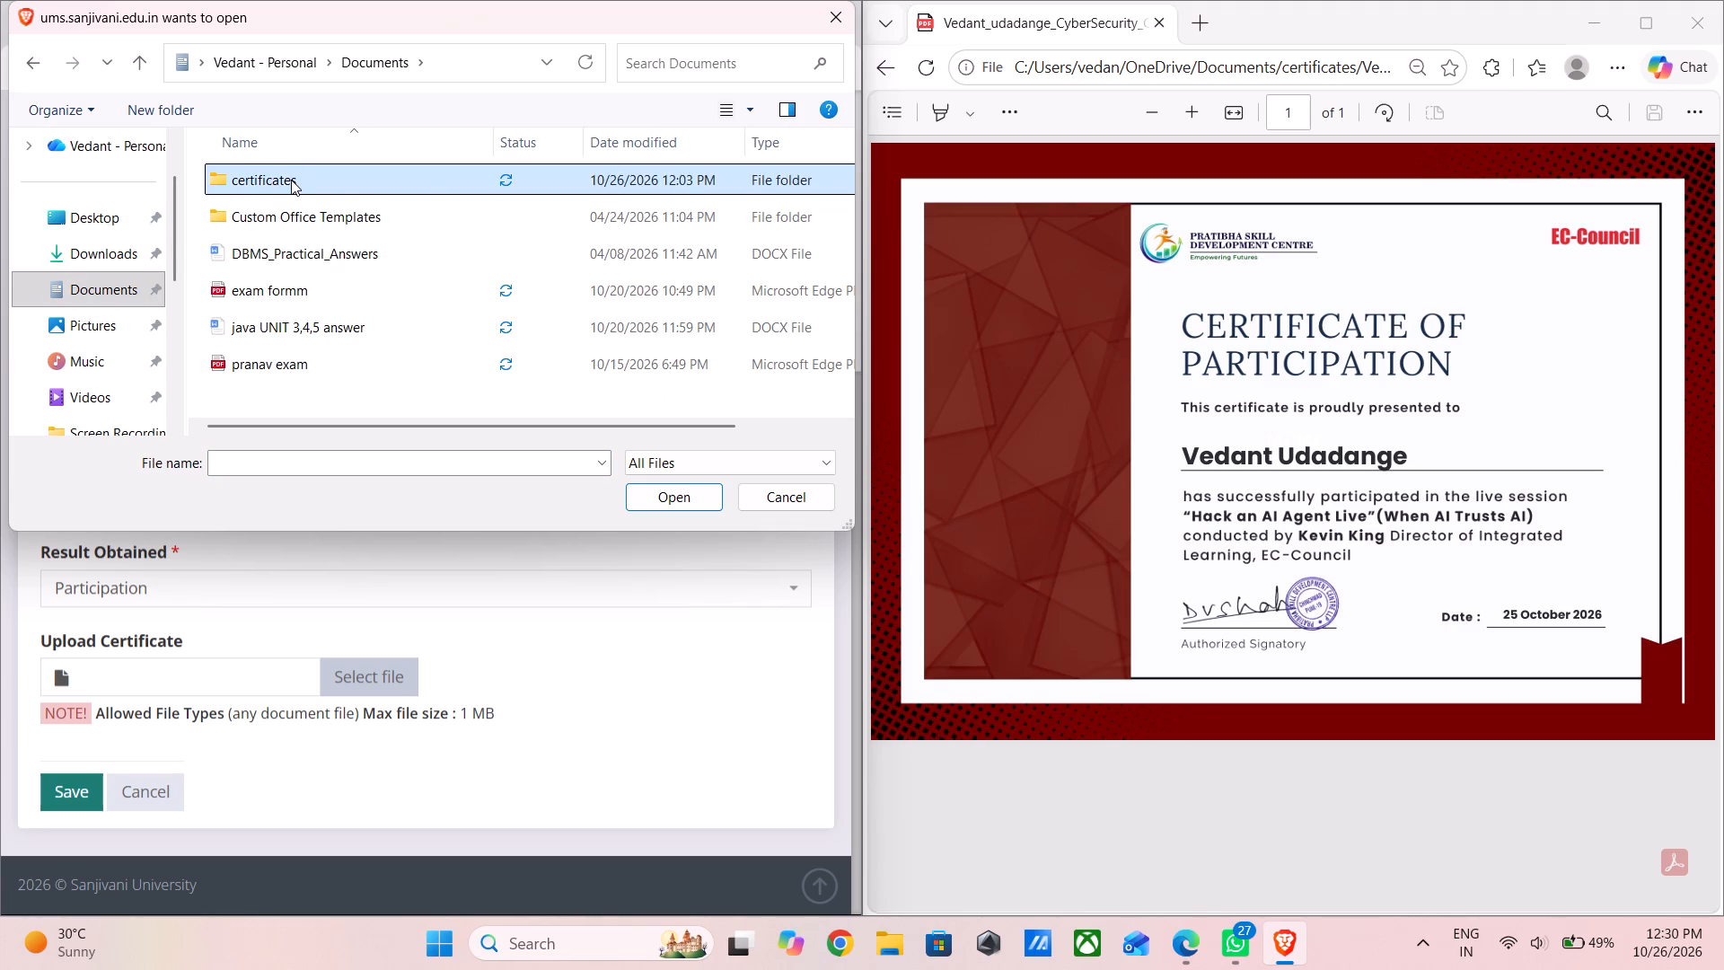
{"action": "scroll", "coordinate": [295, 269], "scroll_direction": "down", "scroll_amount": 7}
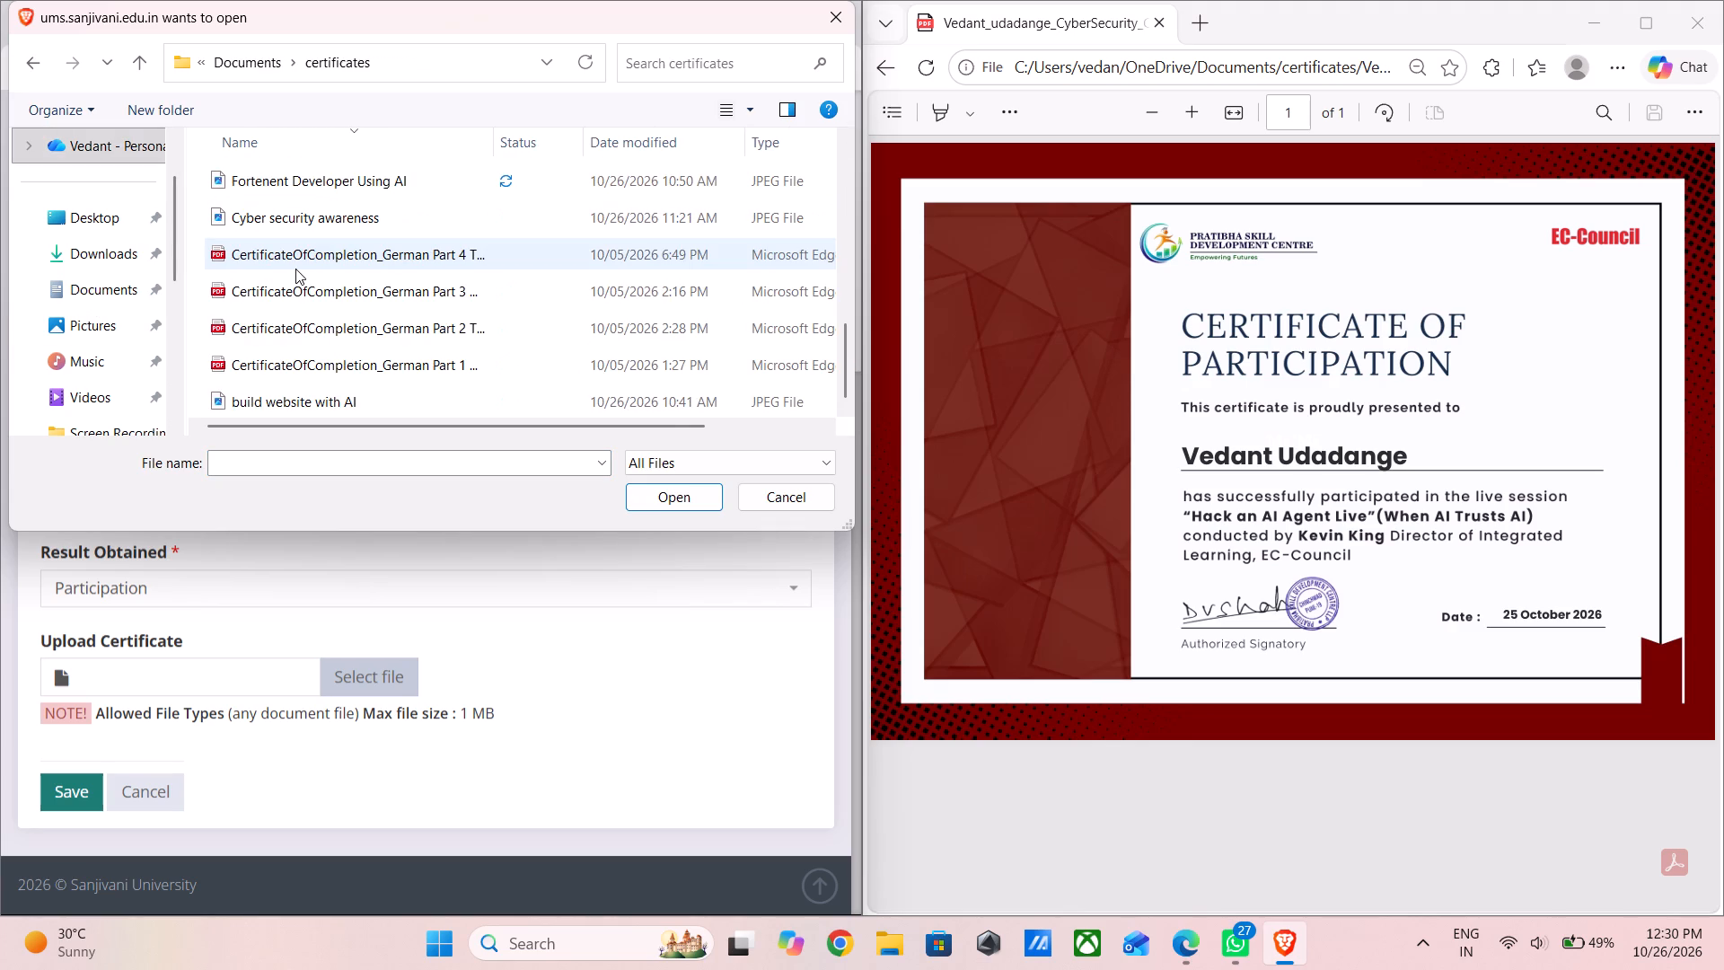
{"action": "scroll", "coordinate": [295, 269], "scroll_direction": "down", "scroll_amount": 1}
{"action": "scroll", "coordinate": [350, 226], "scroll_direction": "up", "scroll_amount": 1}
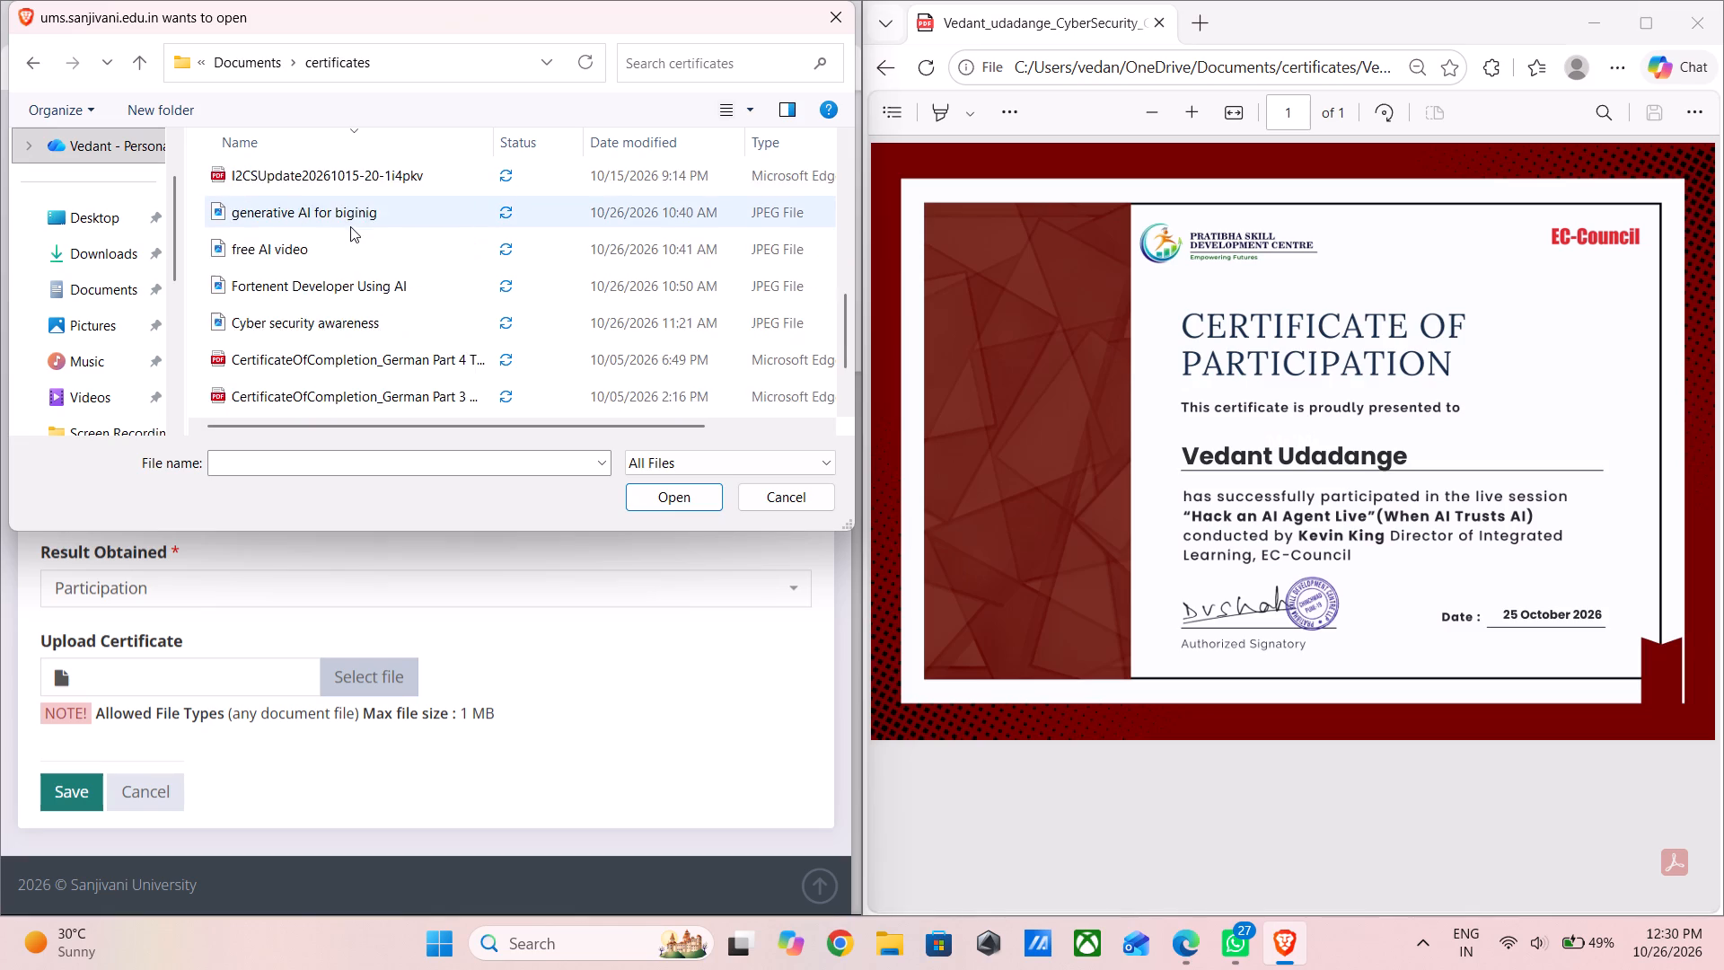
{"action": "scroll", "coordinate": [350, 226], "scroll_direction": "up", "scroll_amount": 3}
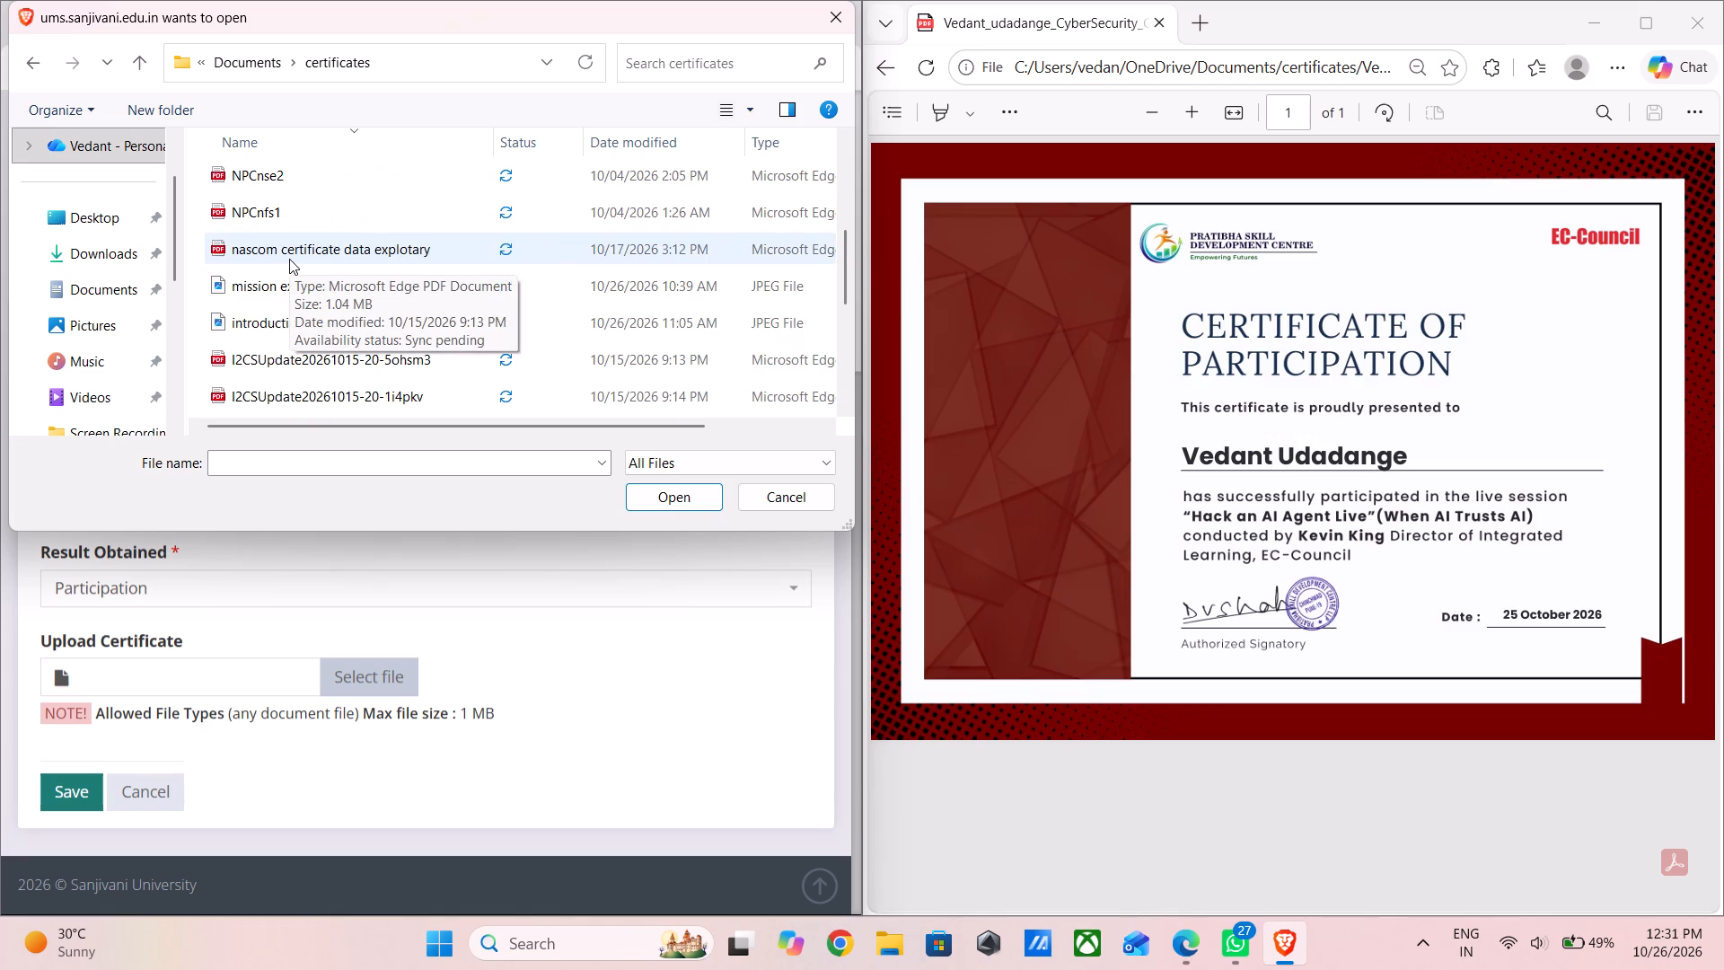
{"action": "scroll", "coordinate": [289, 259], "scroll_direction": "up", "scroll_amount": 2}
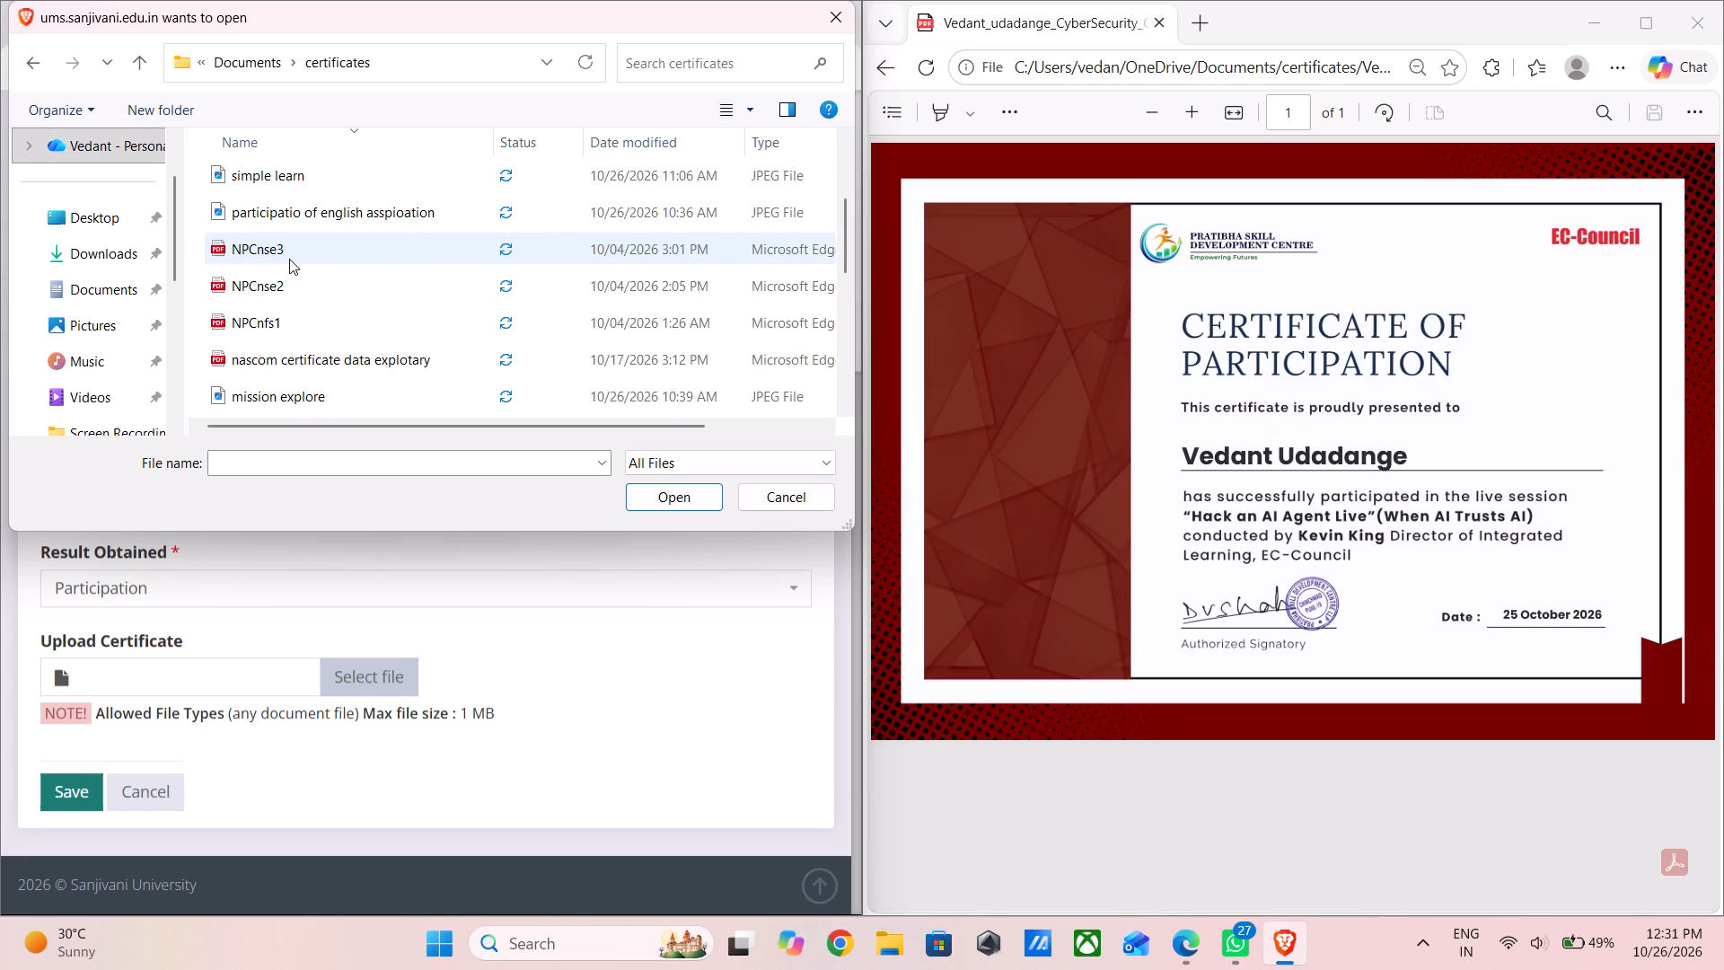
{"action": "scroll", "coordinate": [289, 259], "scroll_direction": "up", "scroll_amount": 1}
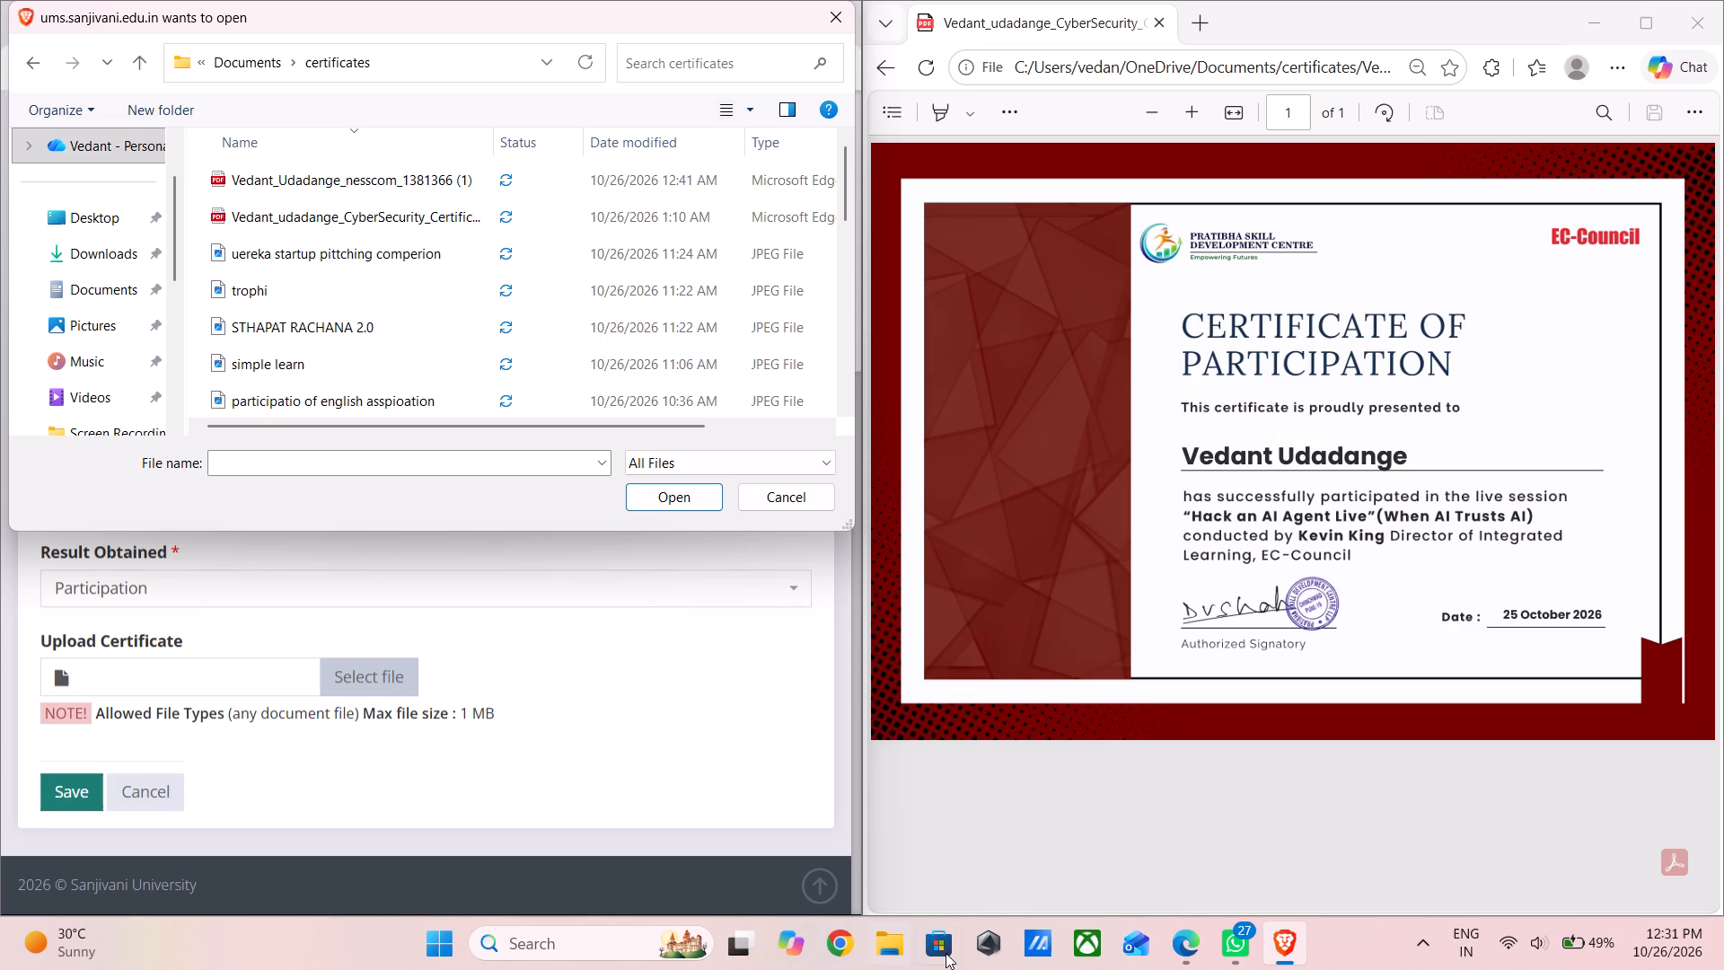
Open the CyberSecurity certificate PDF from the certificates folder in File Explorer to check it, and close both windows.
{"action": "left_click", "coordinate": [885, 939]}
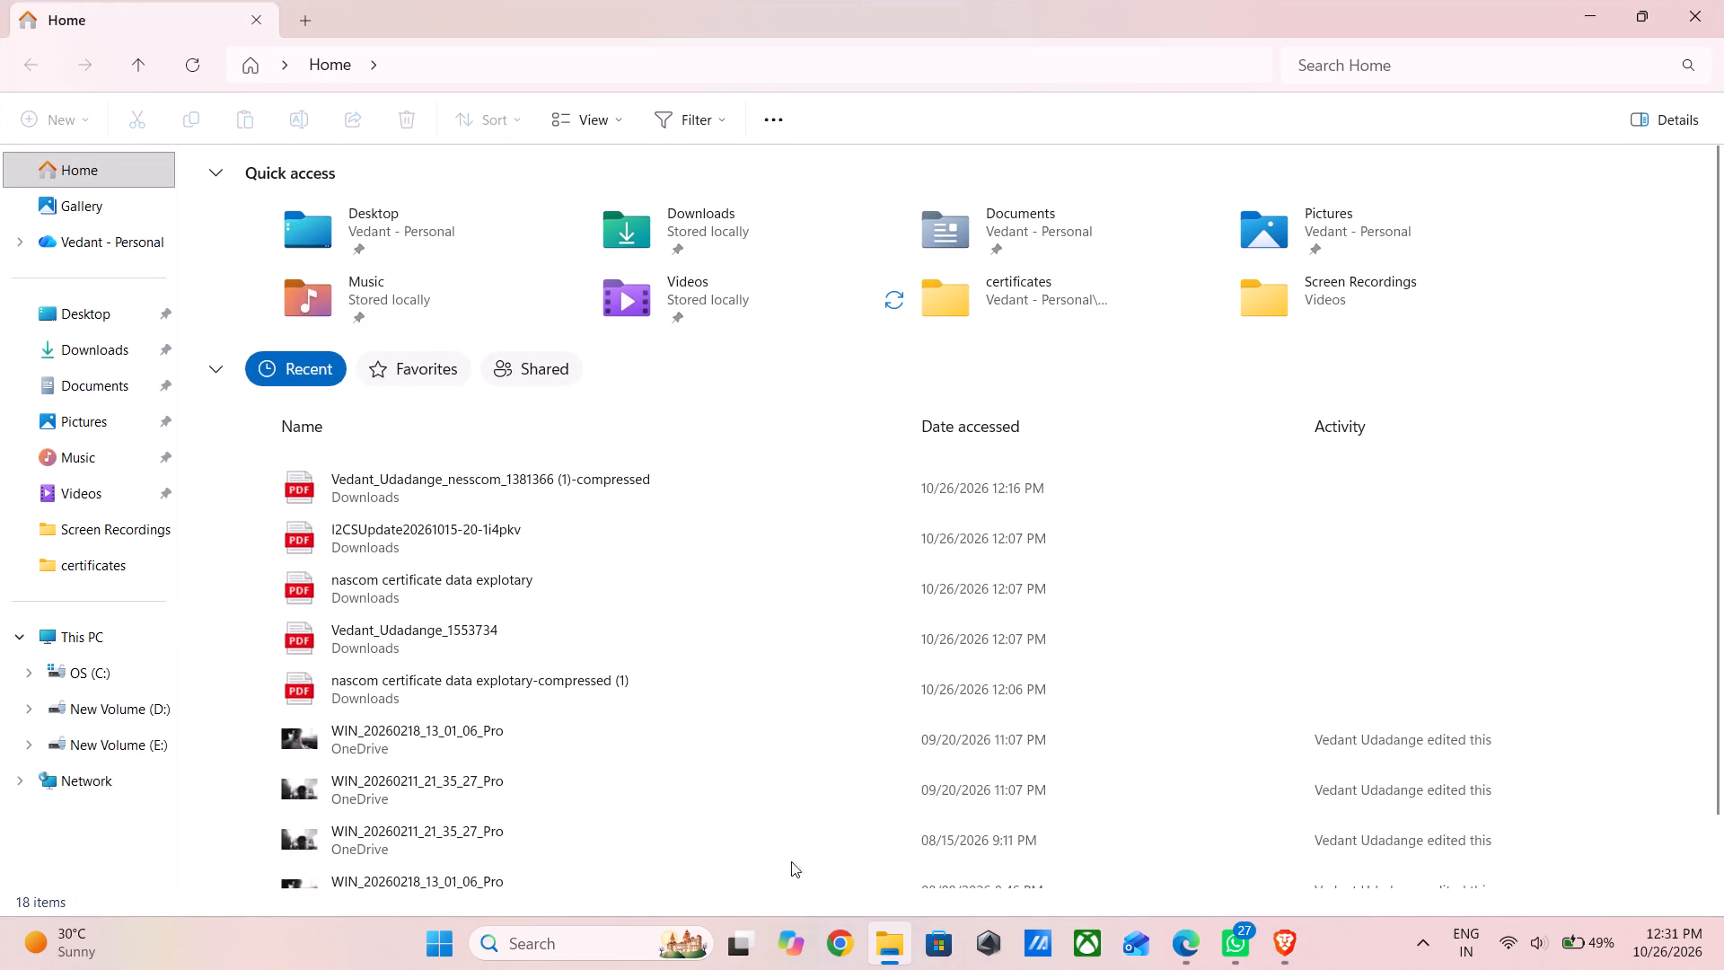
{"action": "left_click", "coordinate": [84, 370]}
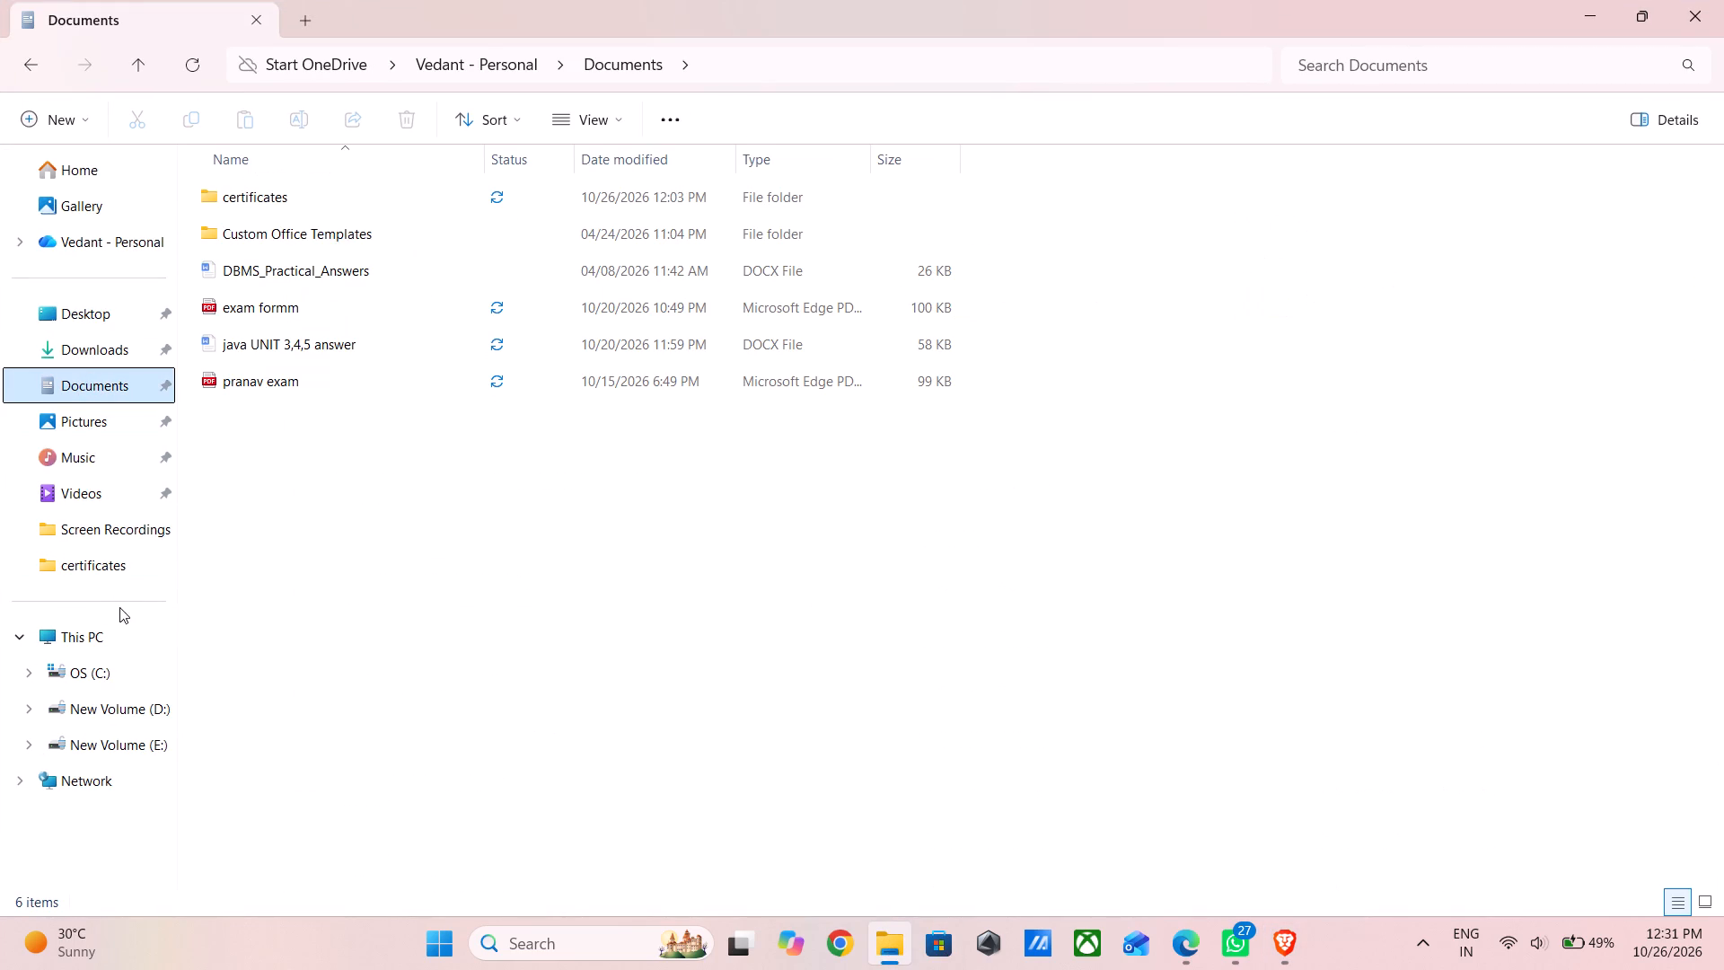
{"action": "left_click", "coordinate": [110, 563]}
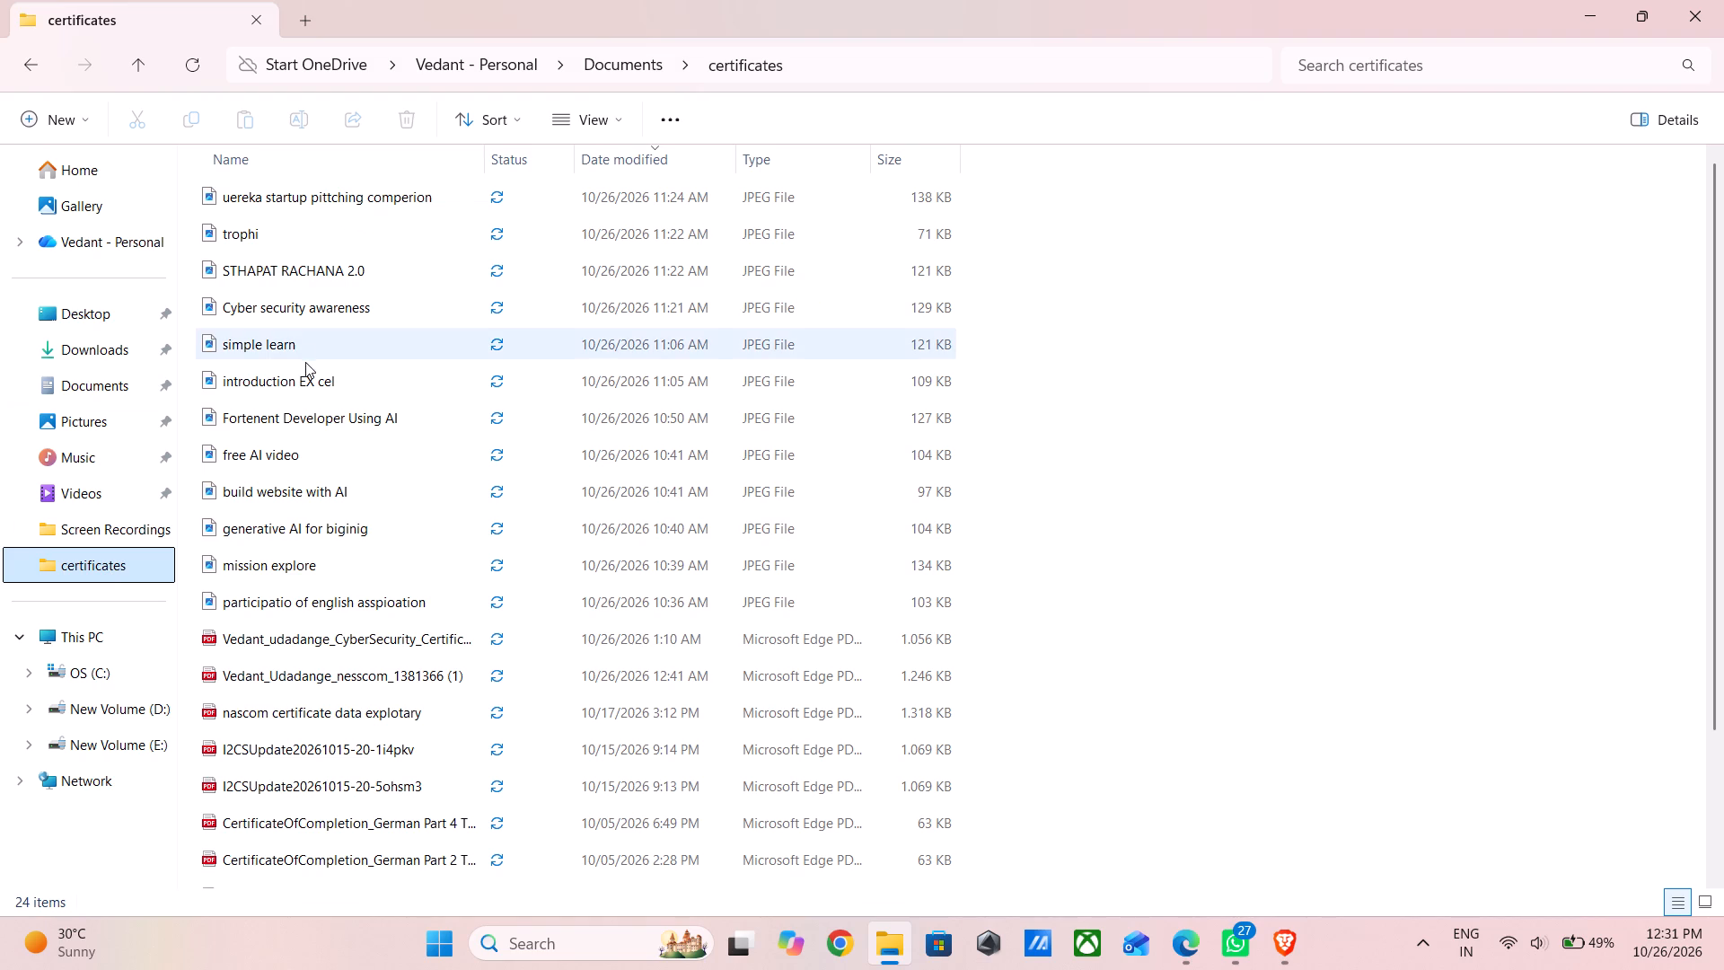
{"action": "scroll", "coordinate": [305, 362], "scroll_direction": "down", "scroll_amount": 1}
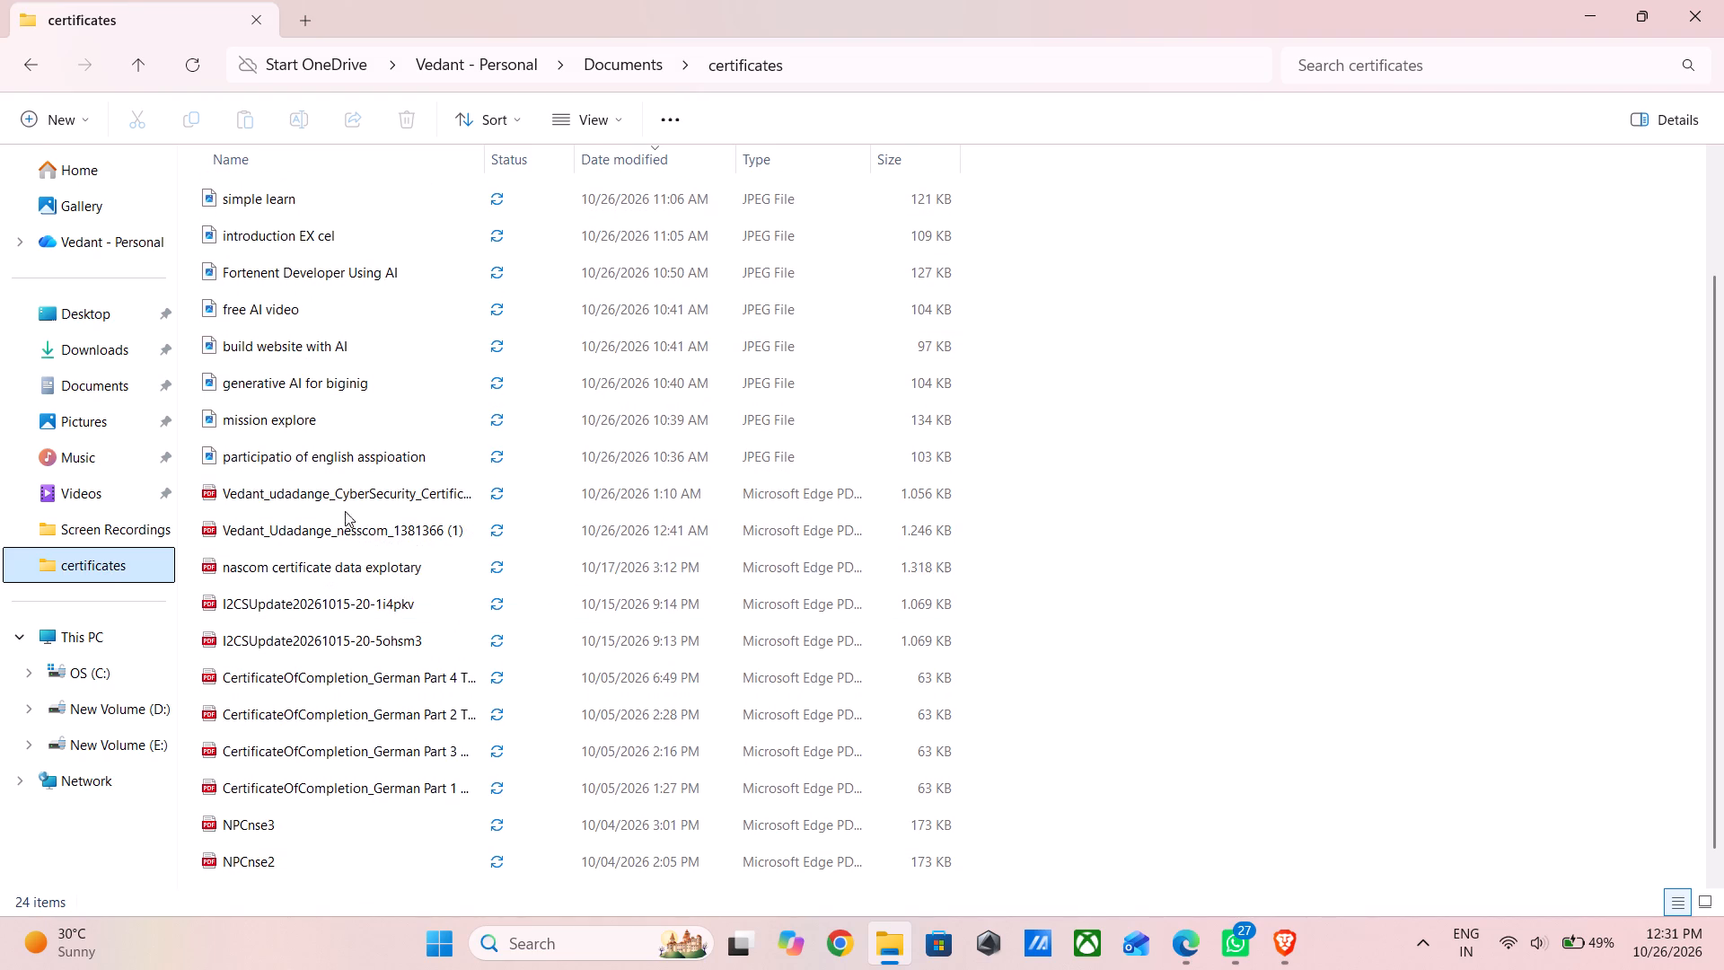
{"action": "double_click", "coordinate": [369, 497]}
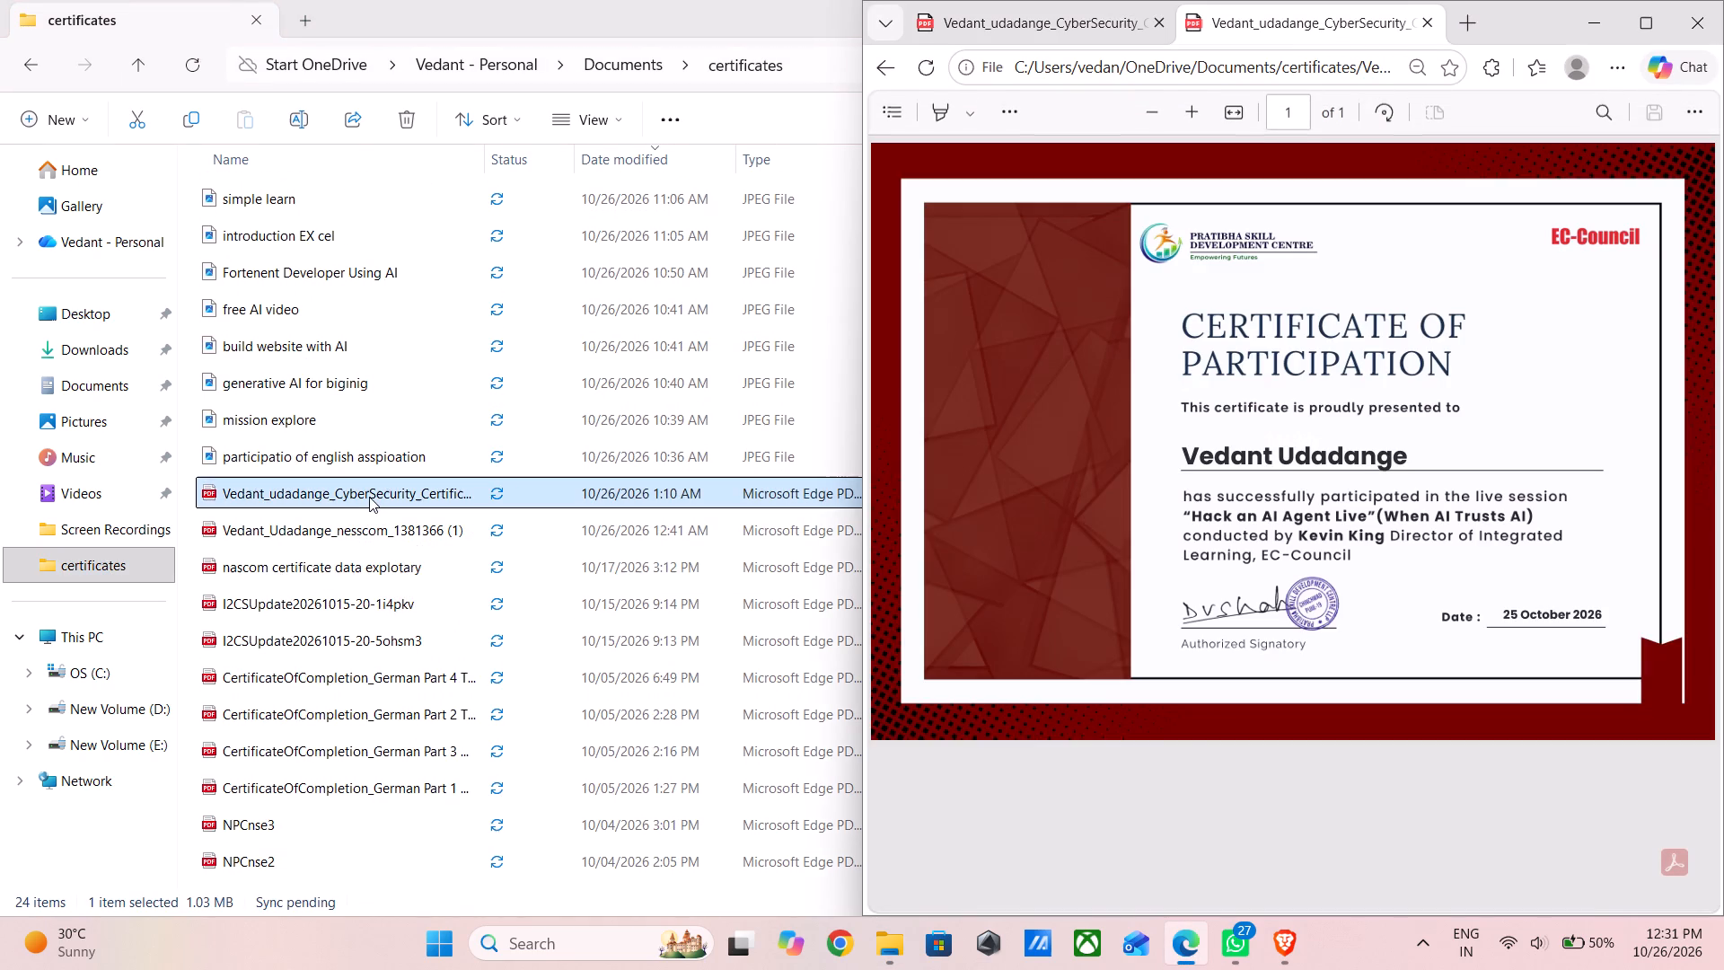
{"action": "left_click", "coordinate": [1692, 31]}
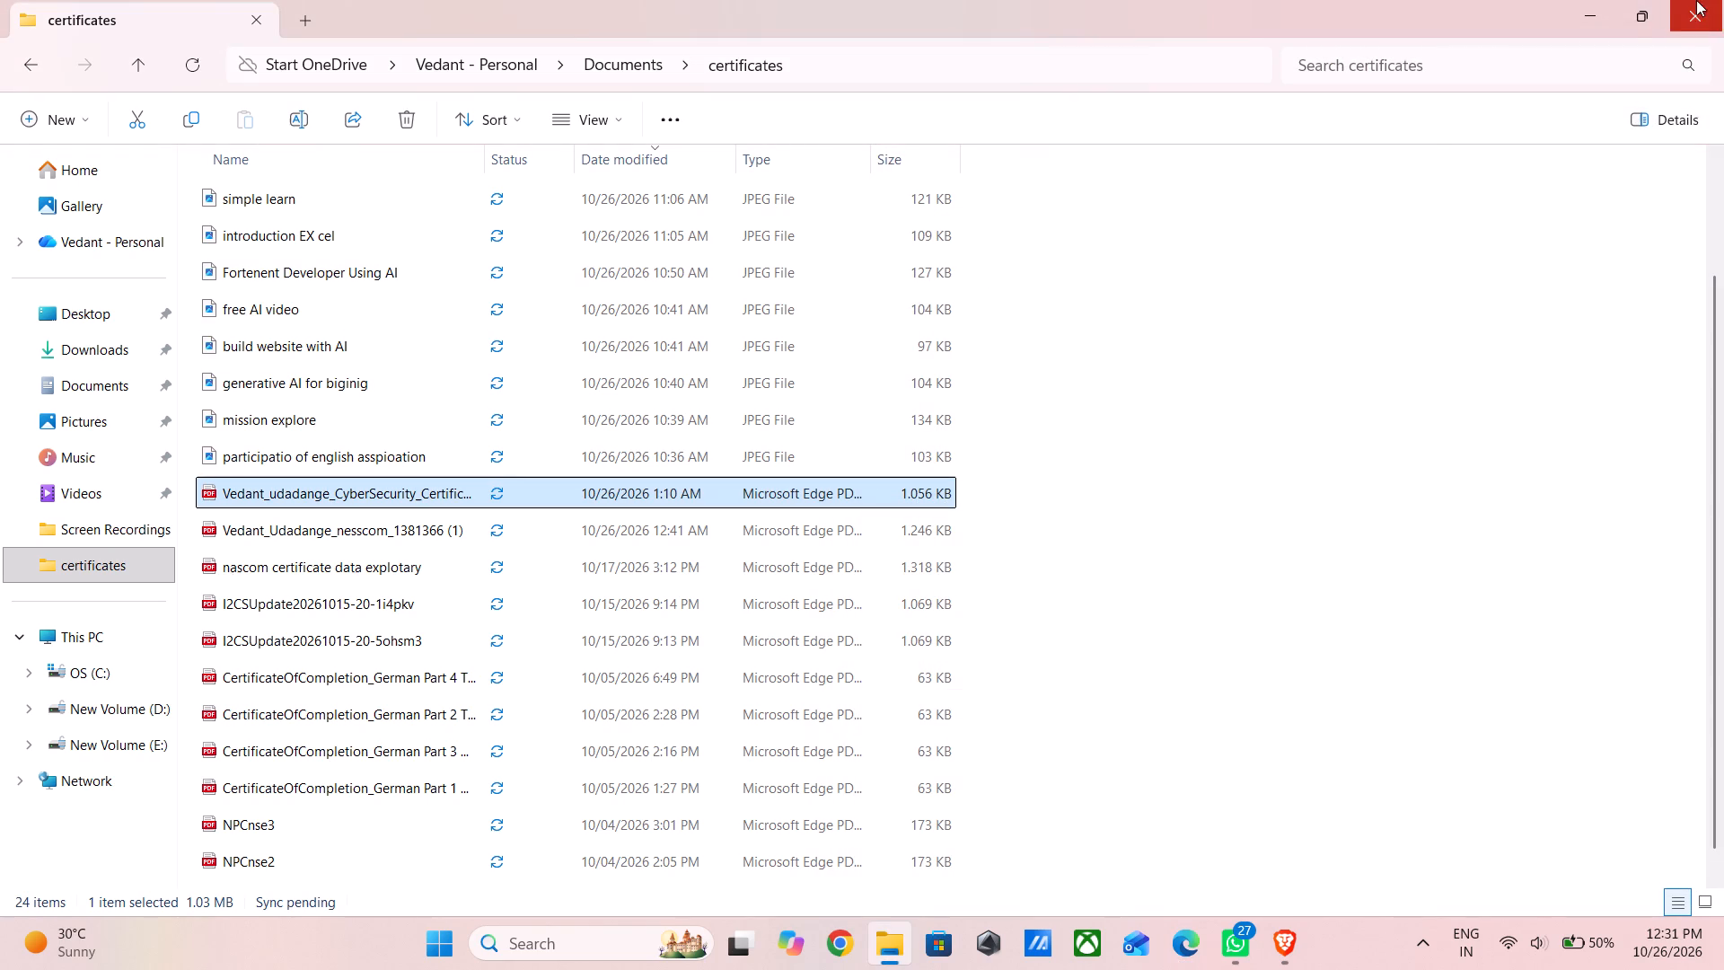
{"action": "left_click", "coordinate": [1676, 4]}
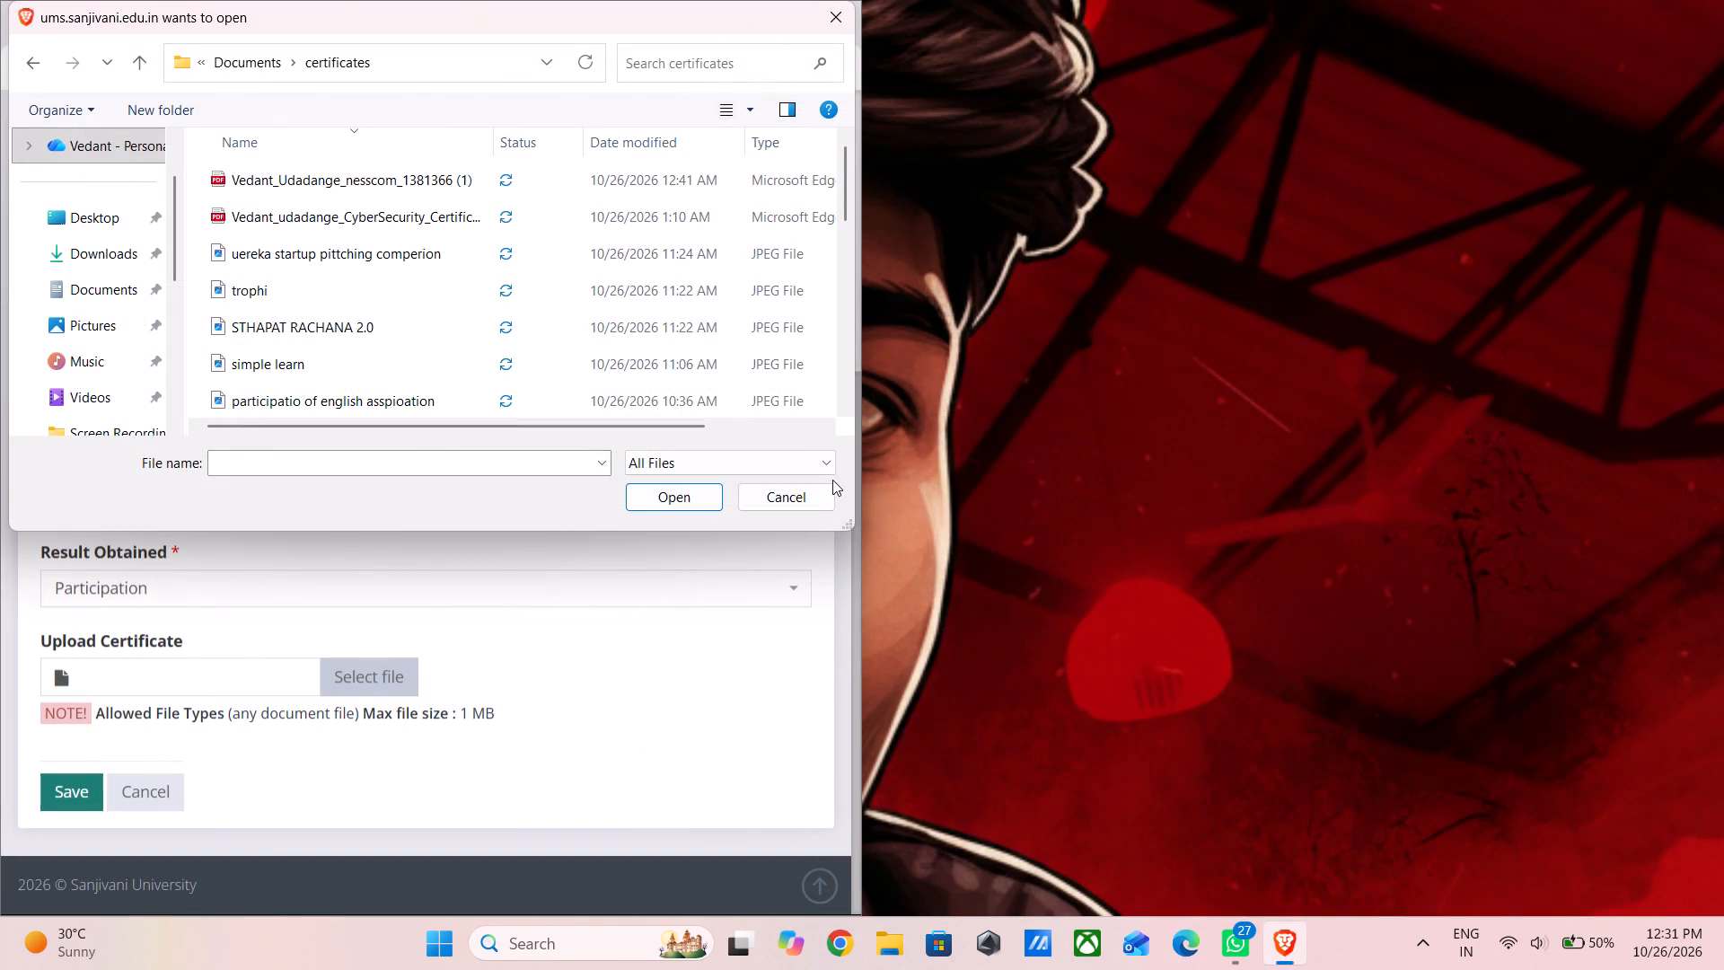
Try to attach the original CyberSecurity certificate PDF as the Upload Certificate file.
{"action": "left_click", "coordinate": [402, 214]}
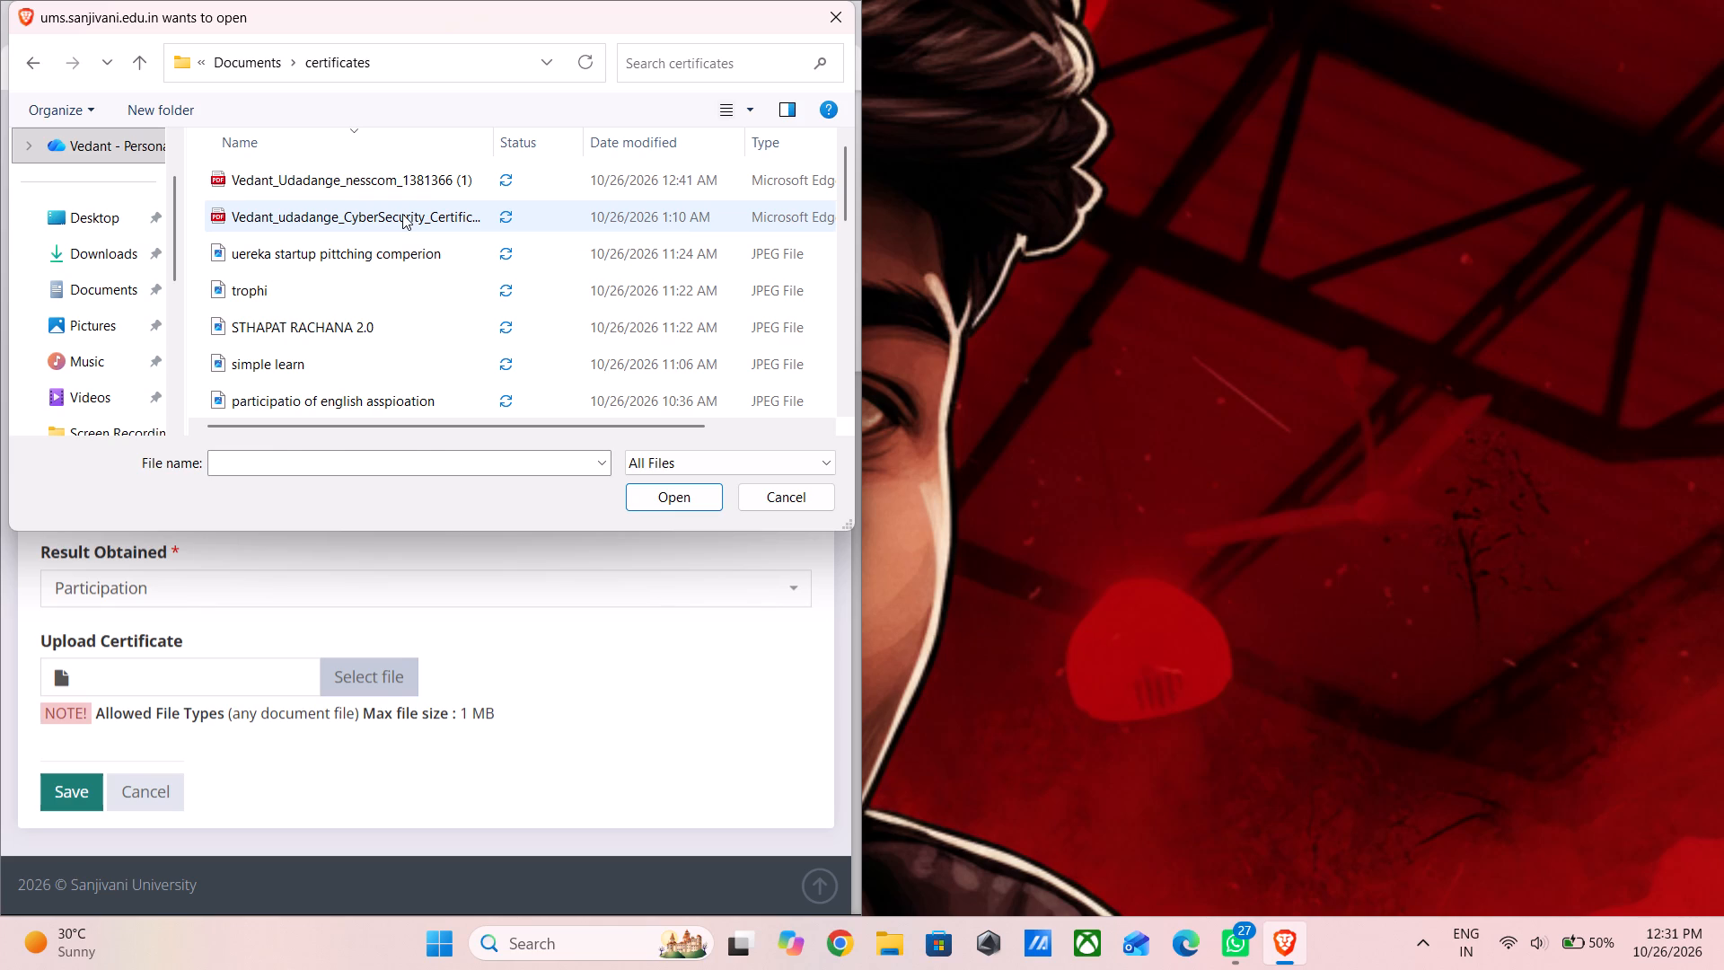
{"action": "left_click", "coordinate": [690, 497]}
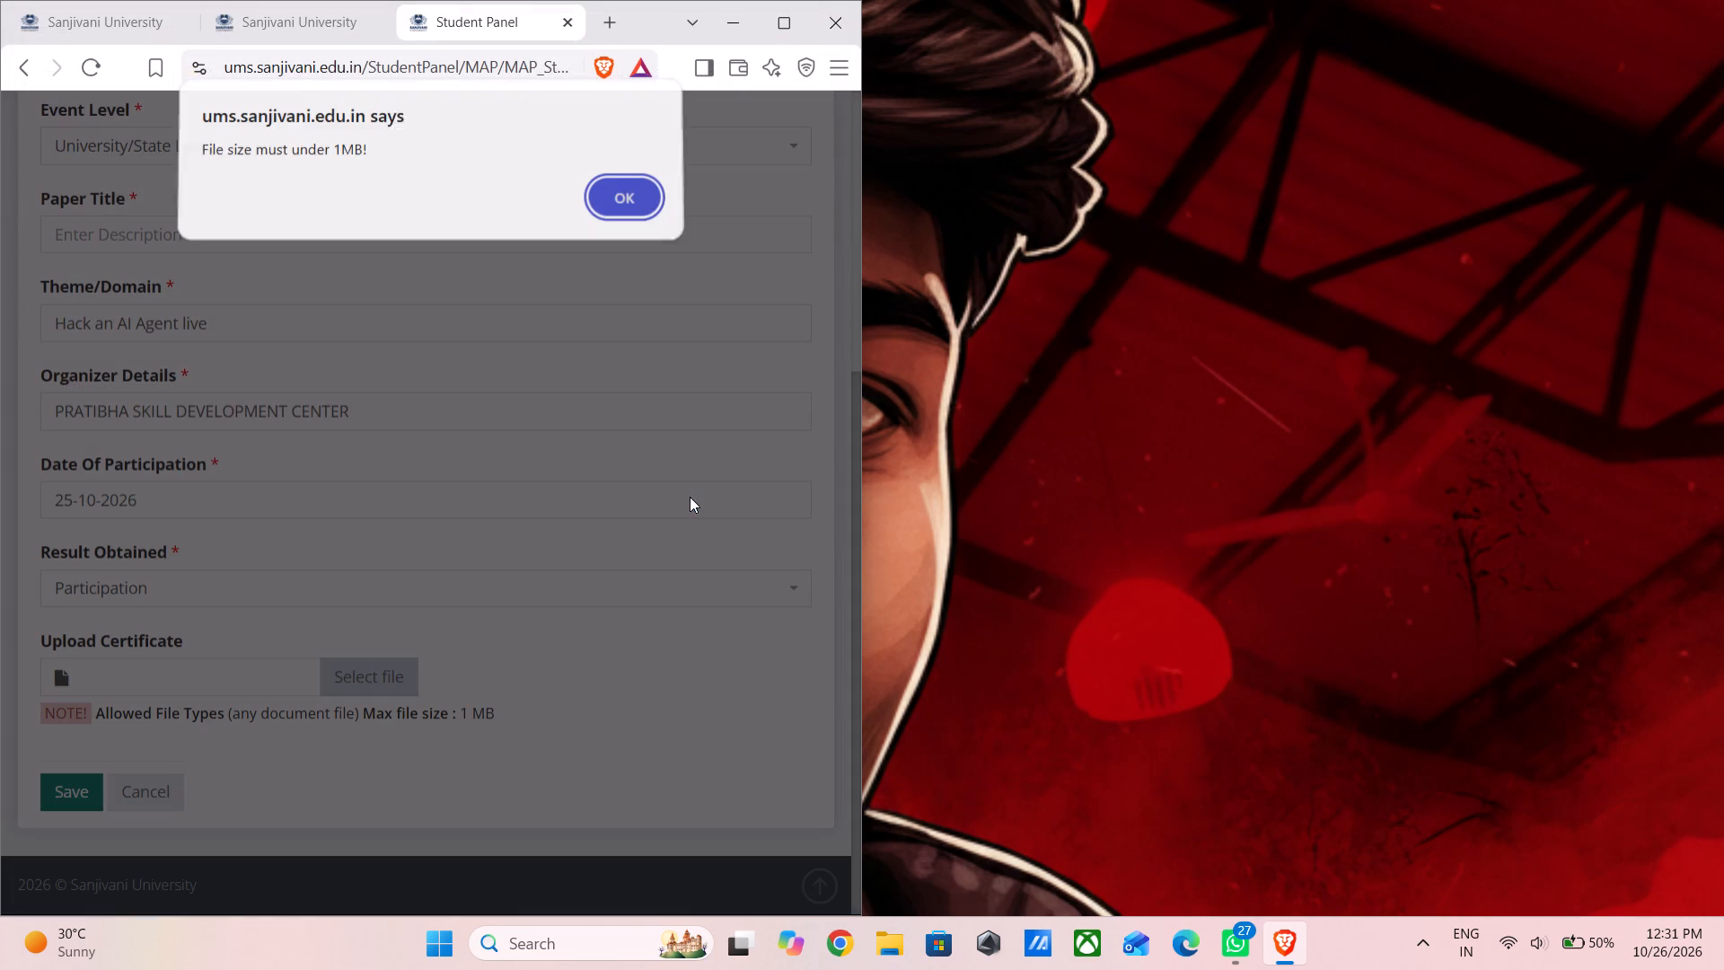
Dismiss the certificate upload alert and clear the desktop by minimising the student portal window and closing WhatsApp.
{"action": "left_click", "coordinate": [636, 209]}
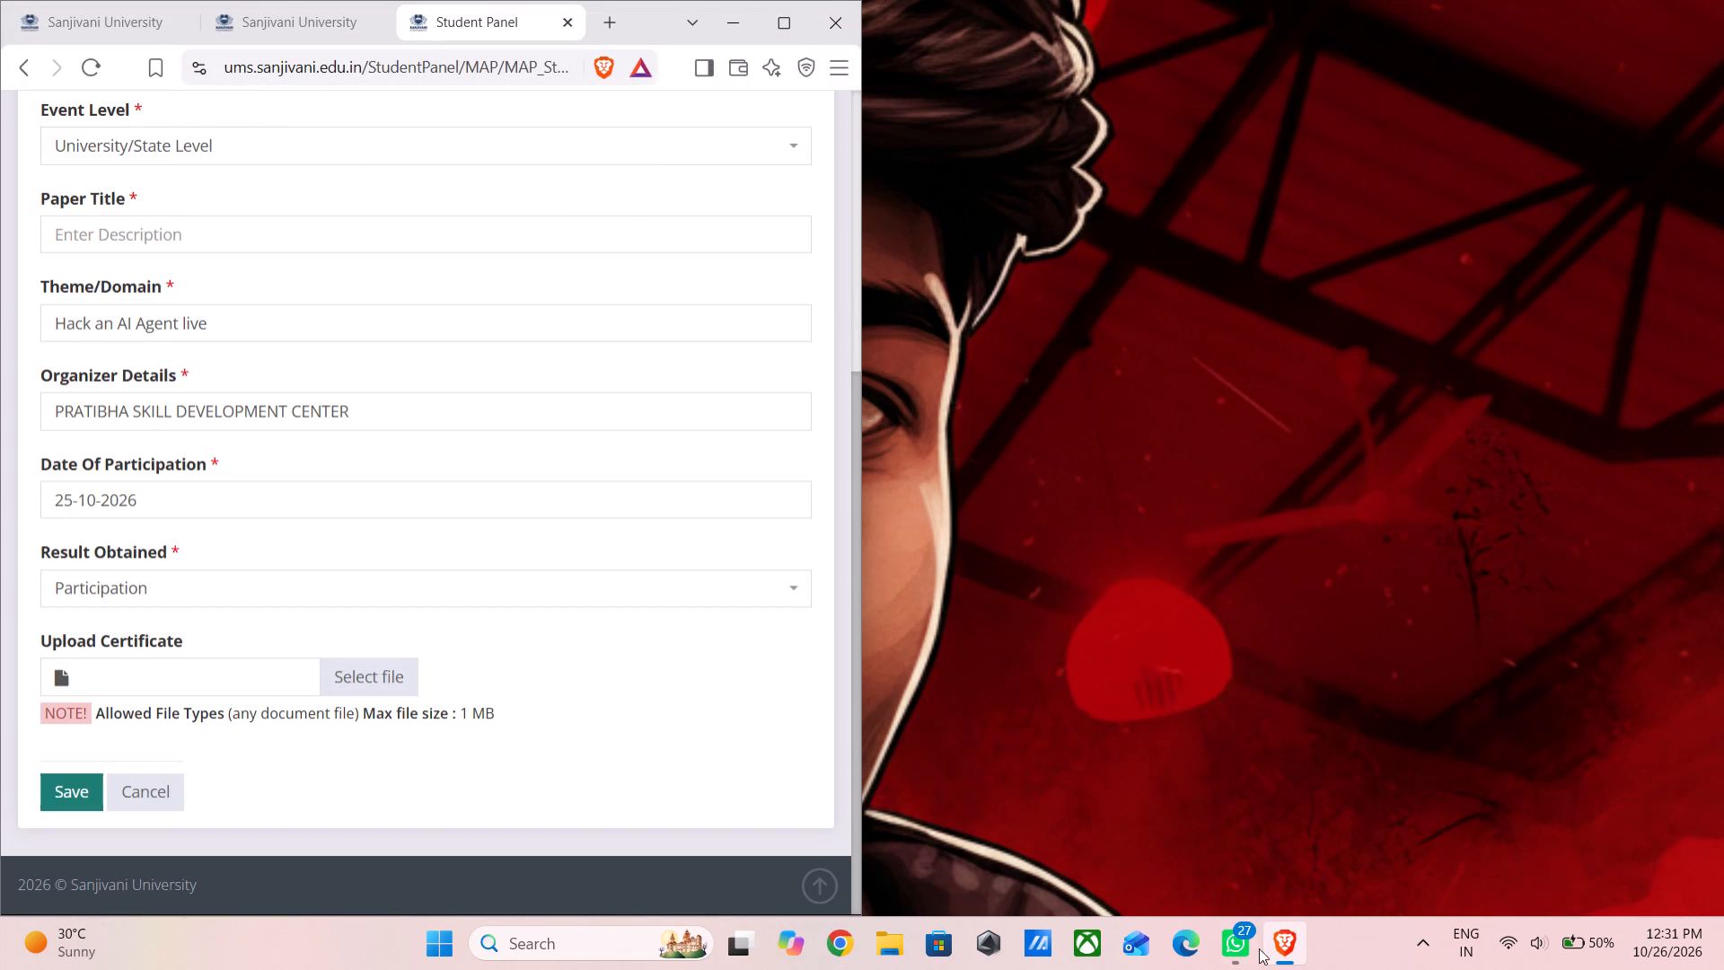
{"action": "left_click", "coordinate": [779, 30]}
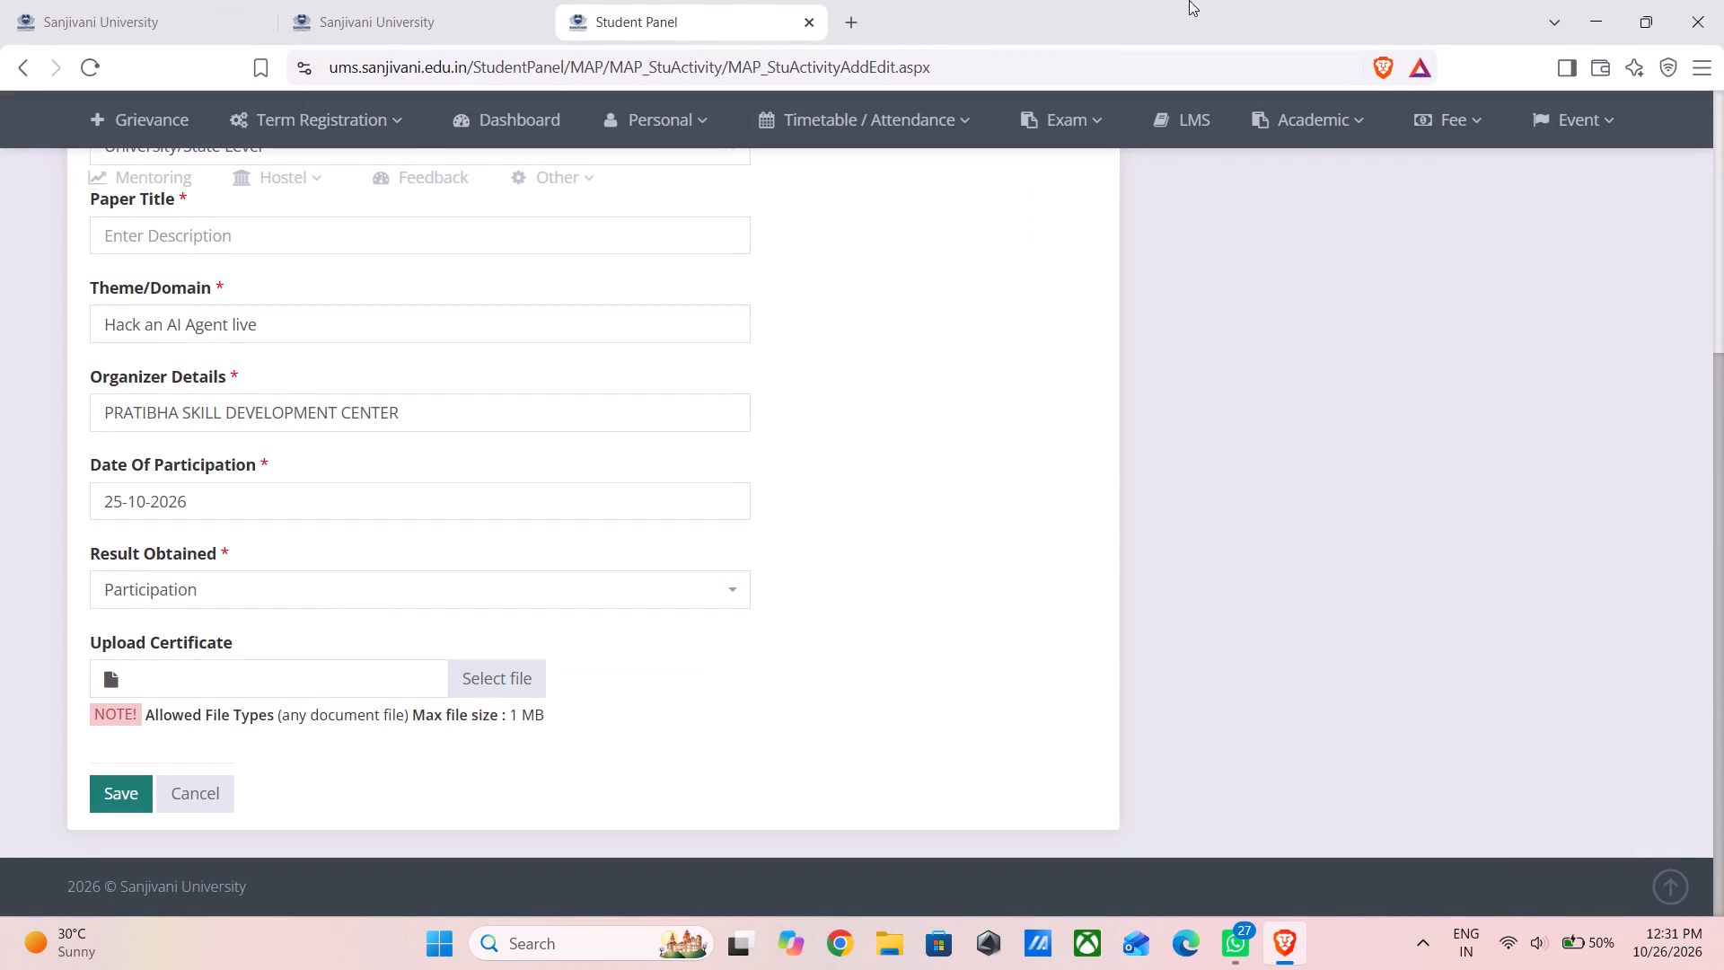
{"action": "left_click", "coordinate": [1598, 13]}
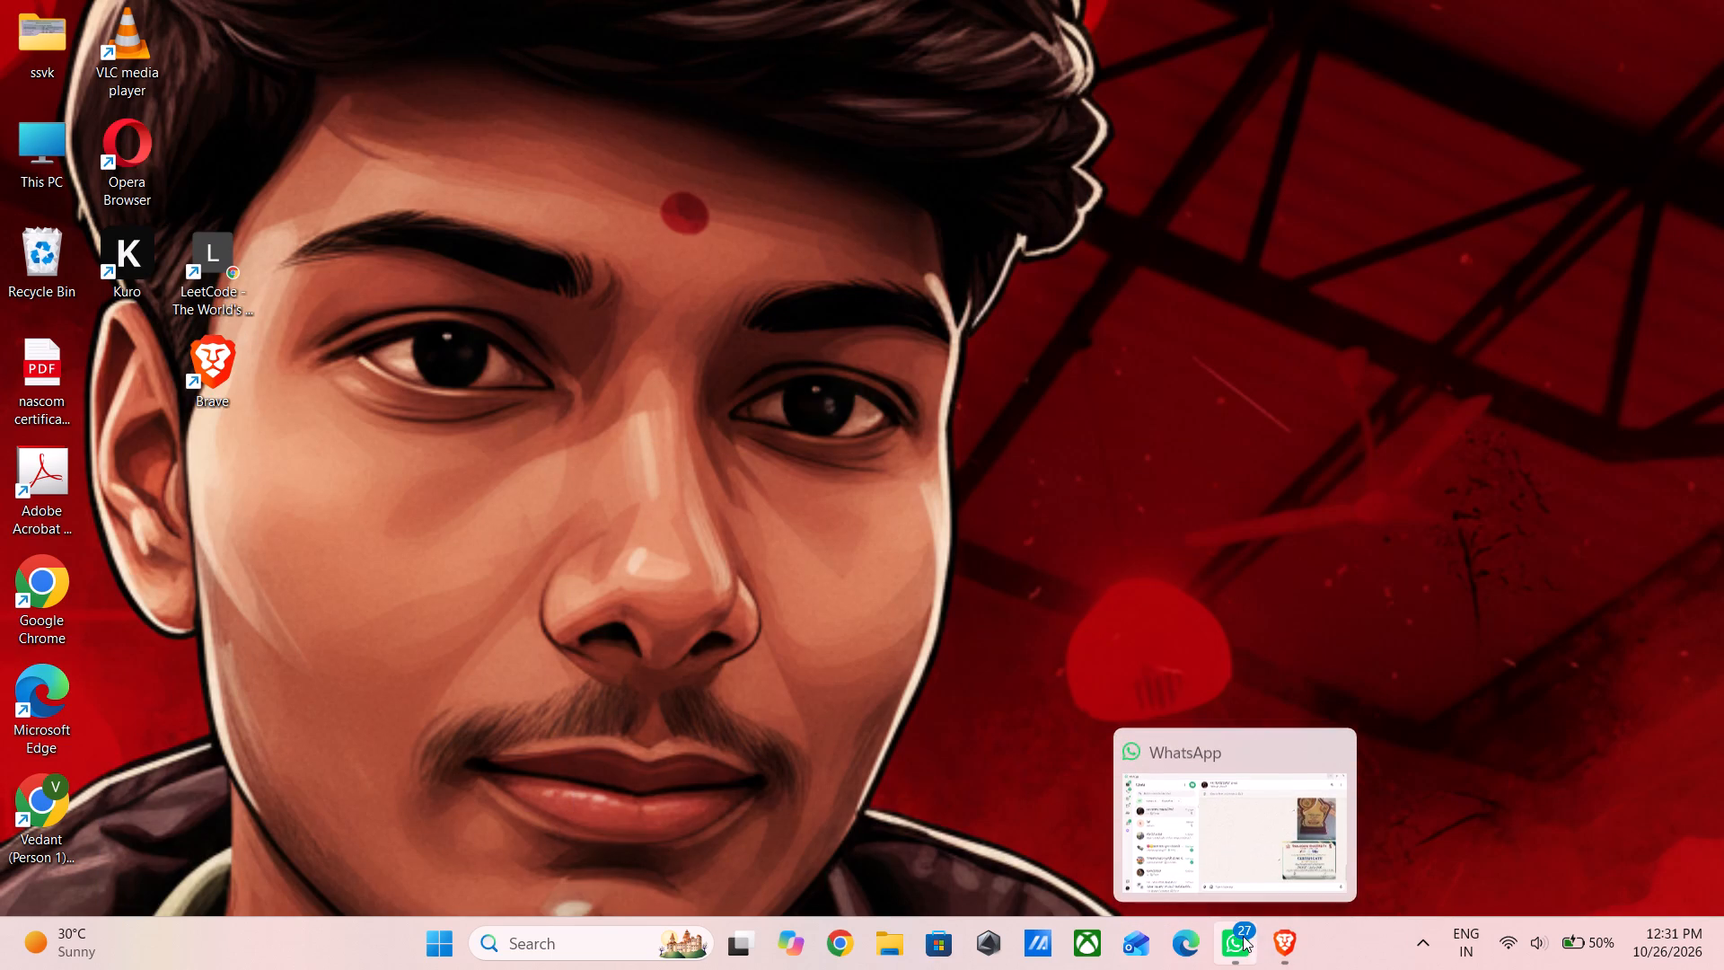
{"action": "left_click", "coordinate": [1334, 754]}
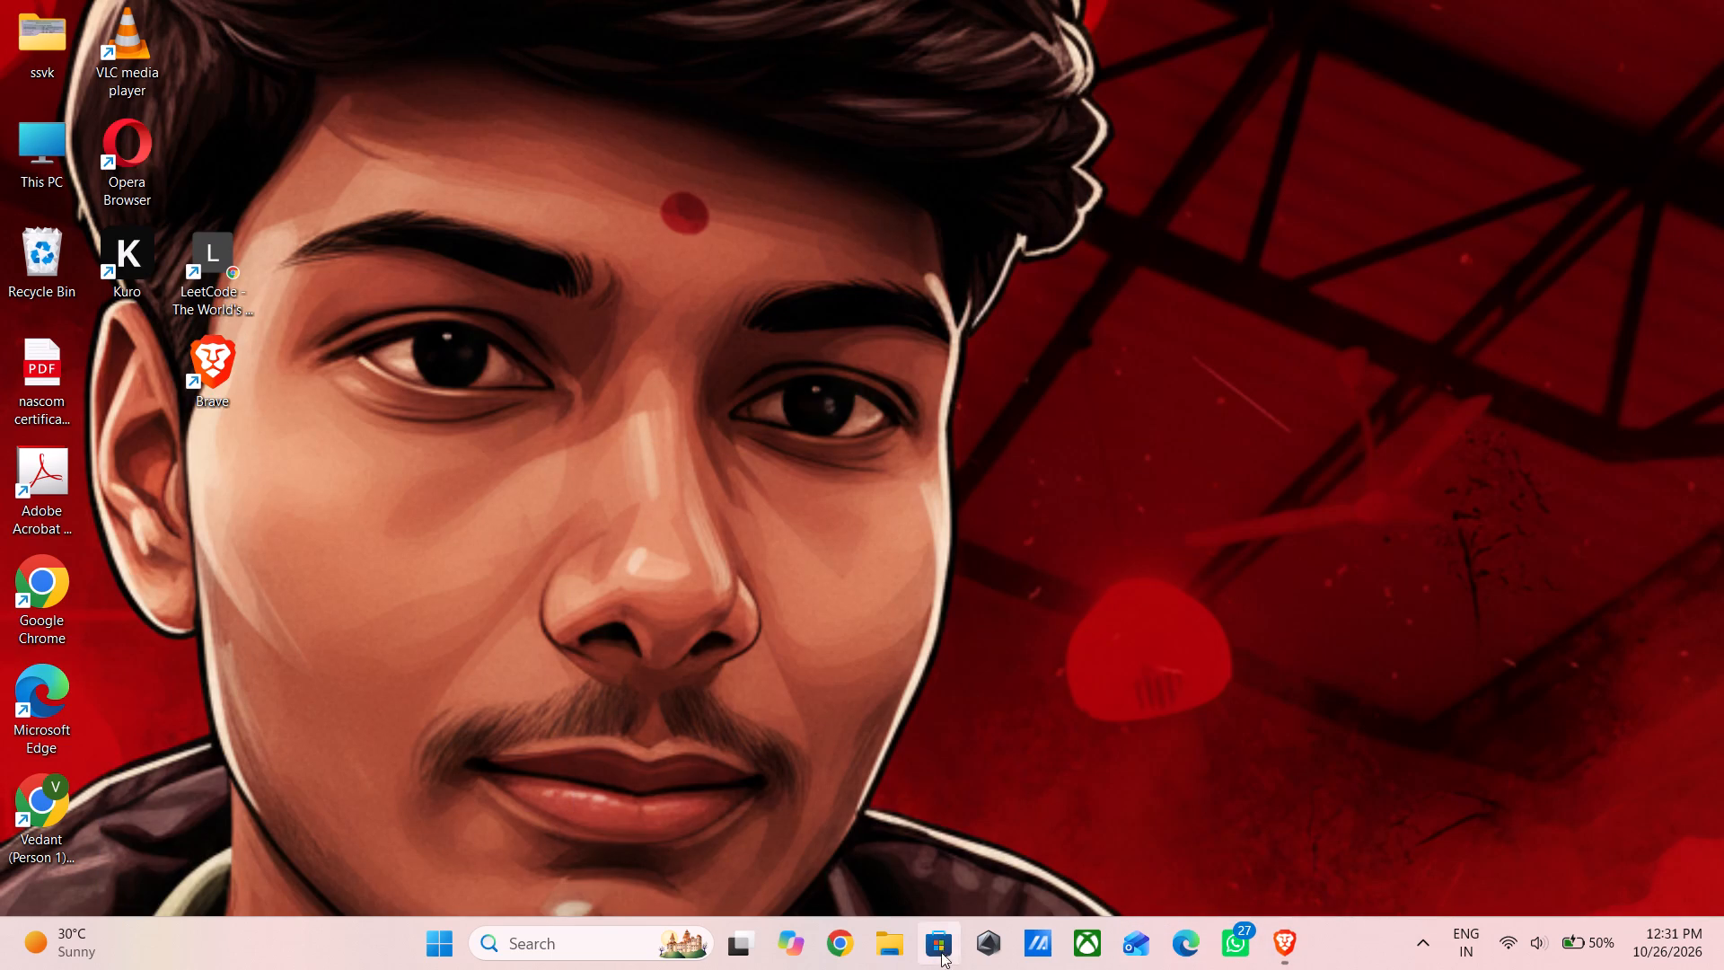
Switch to Google Chrome and open a window with the sanjivani.edu.in profile.
{"action": "left_click", "coordinate": [828, 954]}
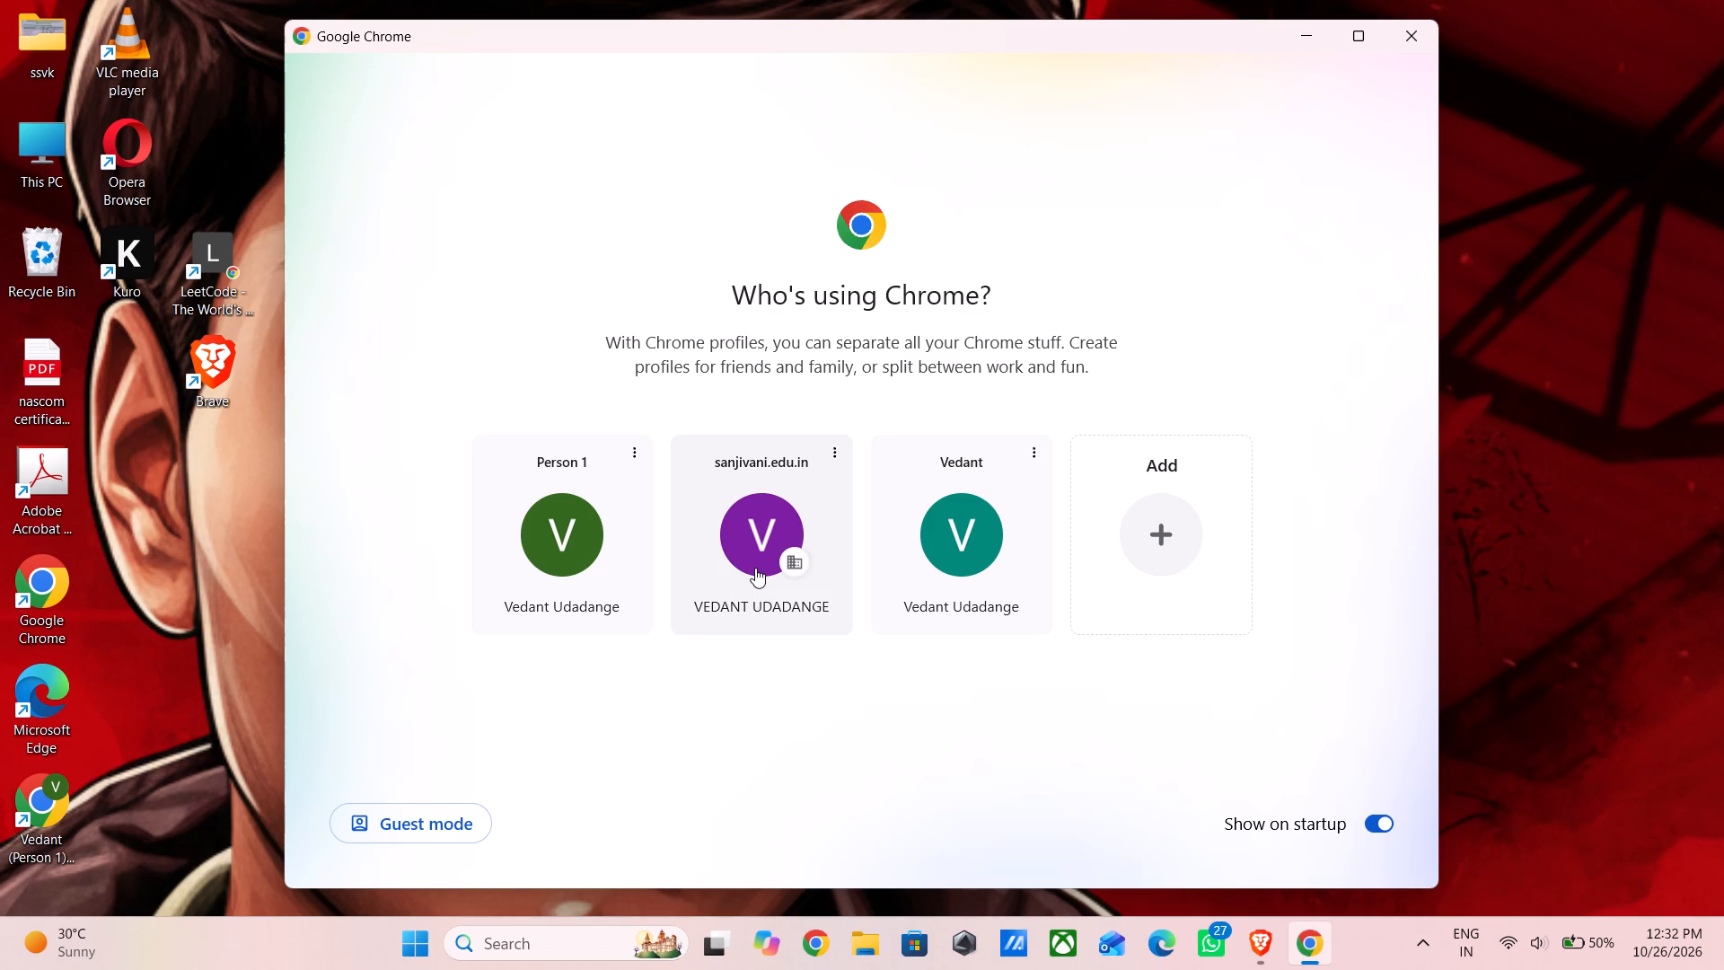
{"action": "left_click", "coordinate": [755, 568]}
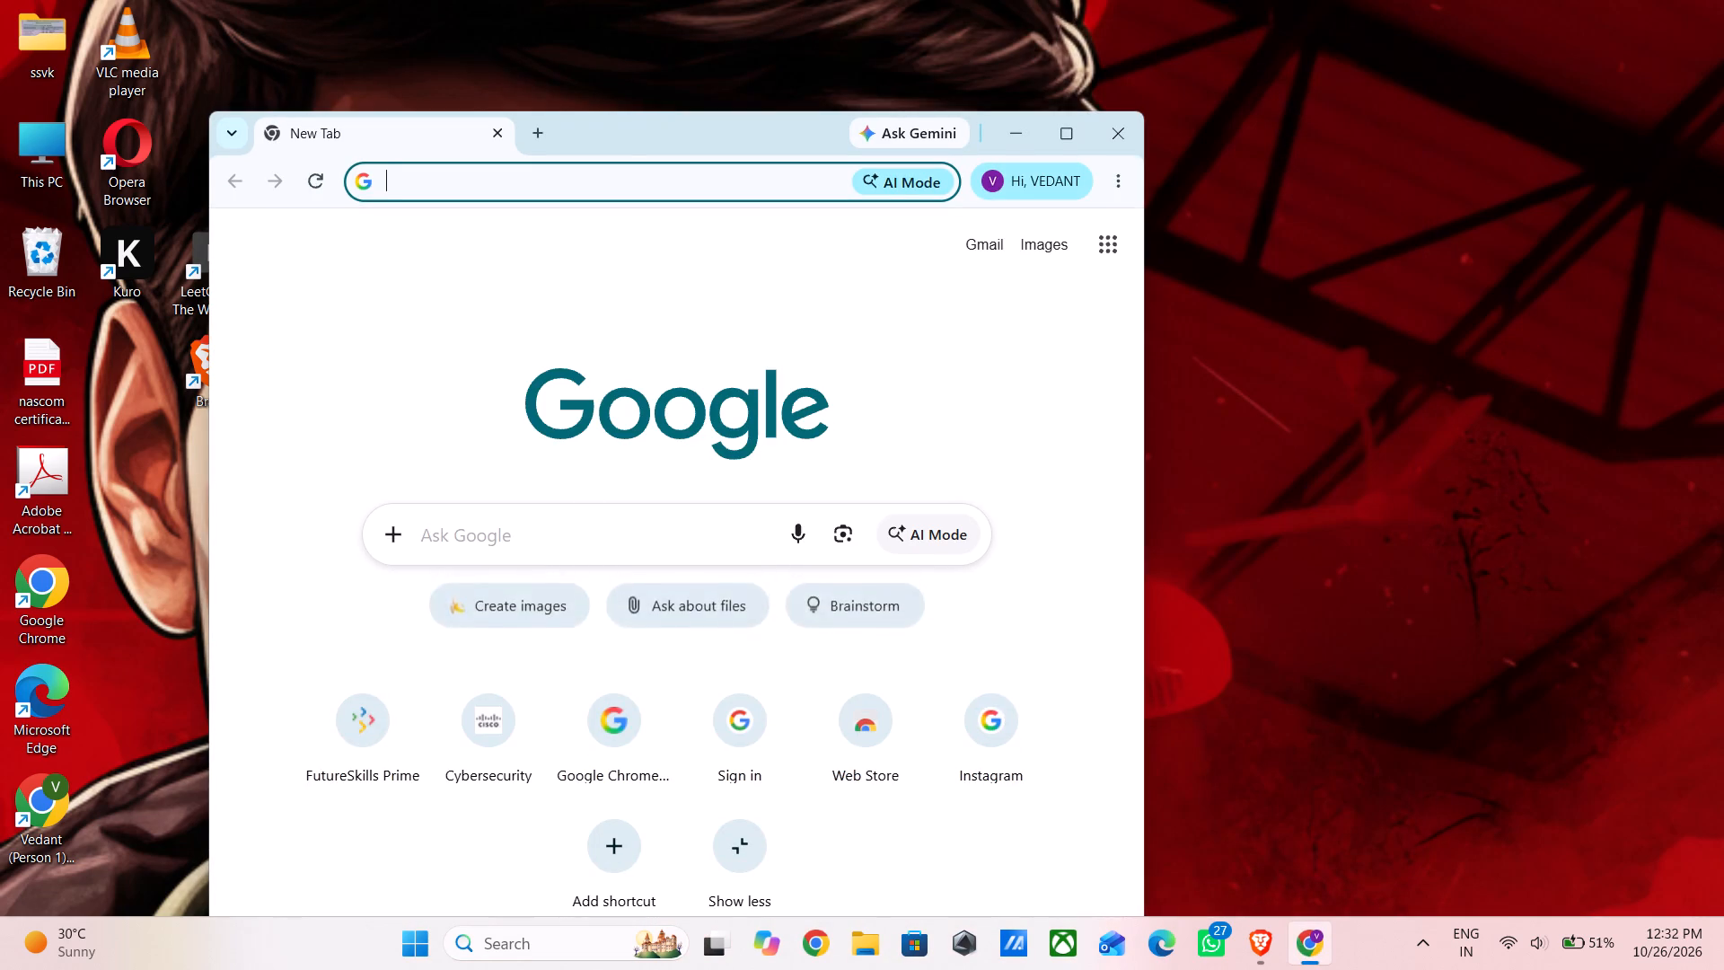
Switch to Google Chrome using the Person 1 profile.
{"action": "left_click", "coordinate": [579, 525]}
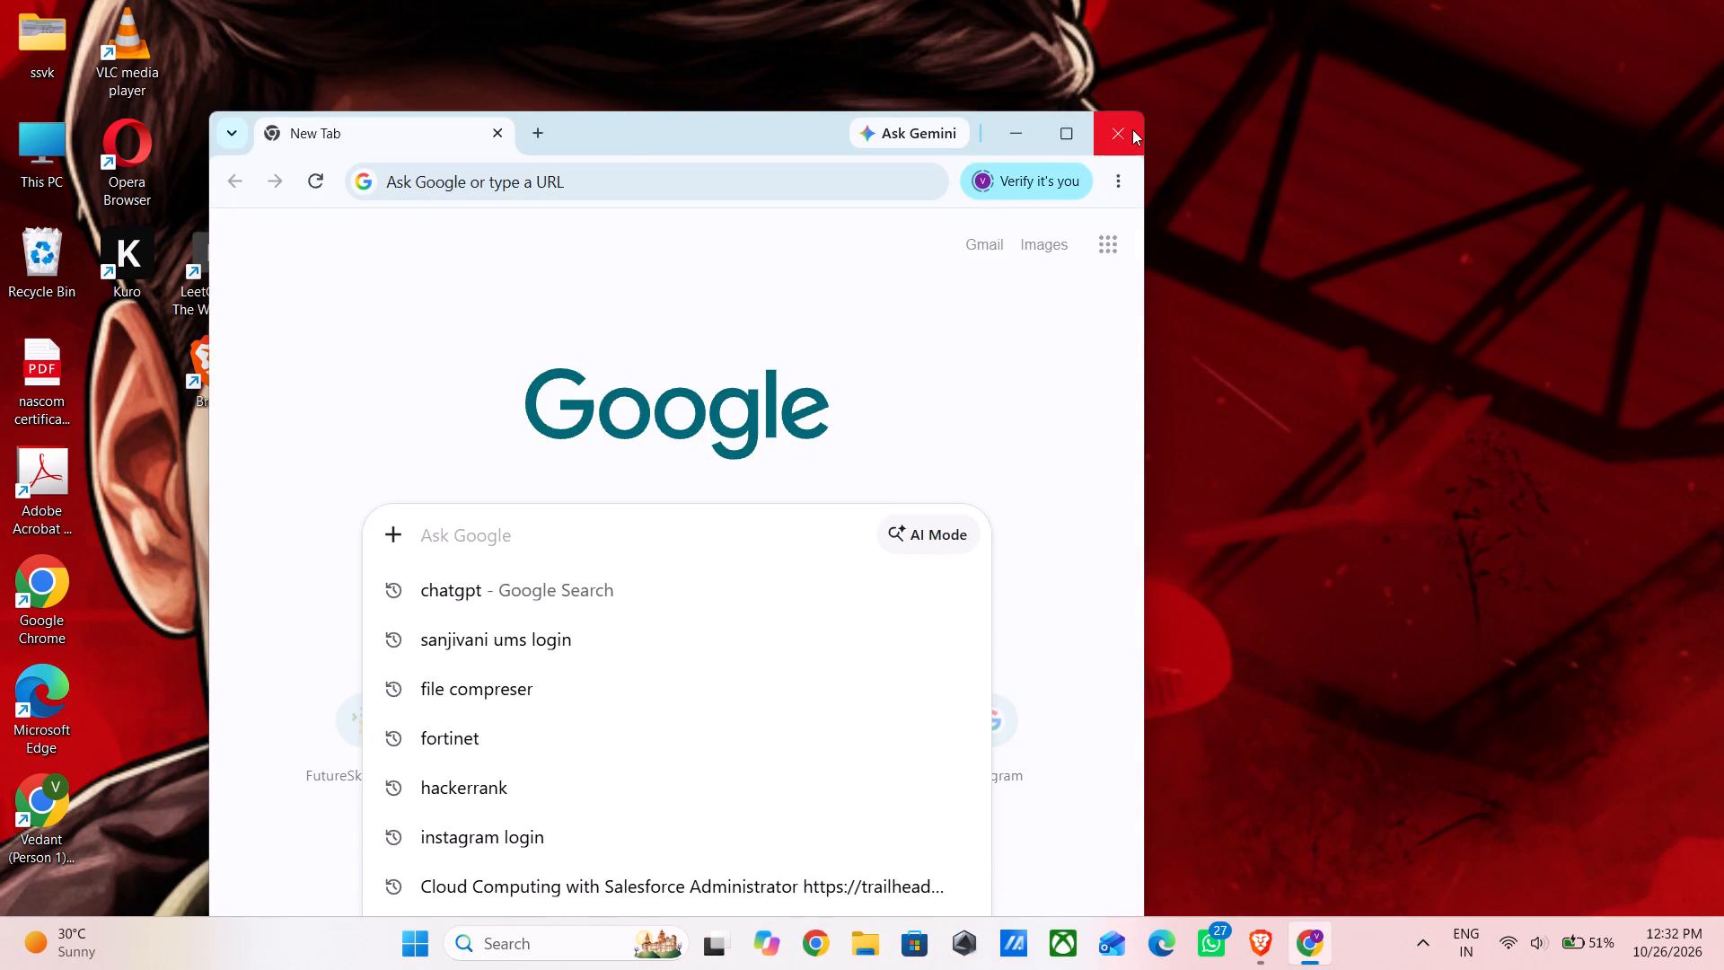
{"action": "left_click", "coordinate": [1132, 129]}
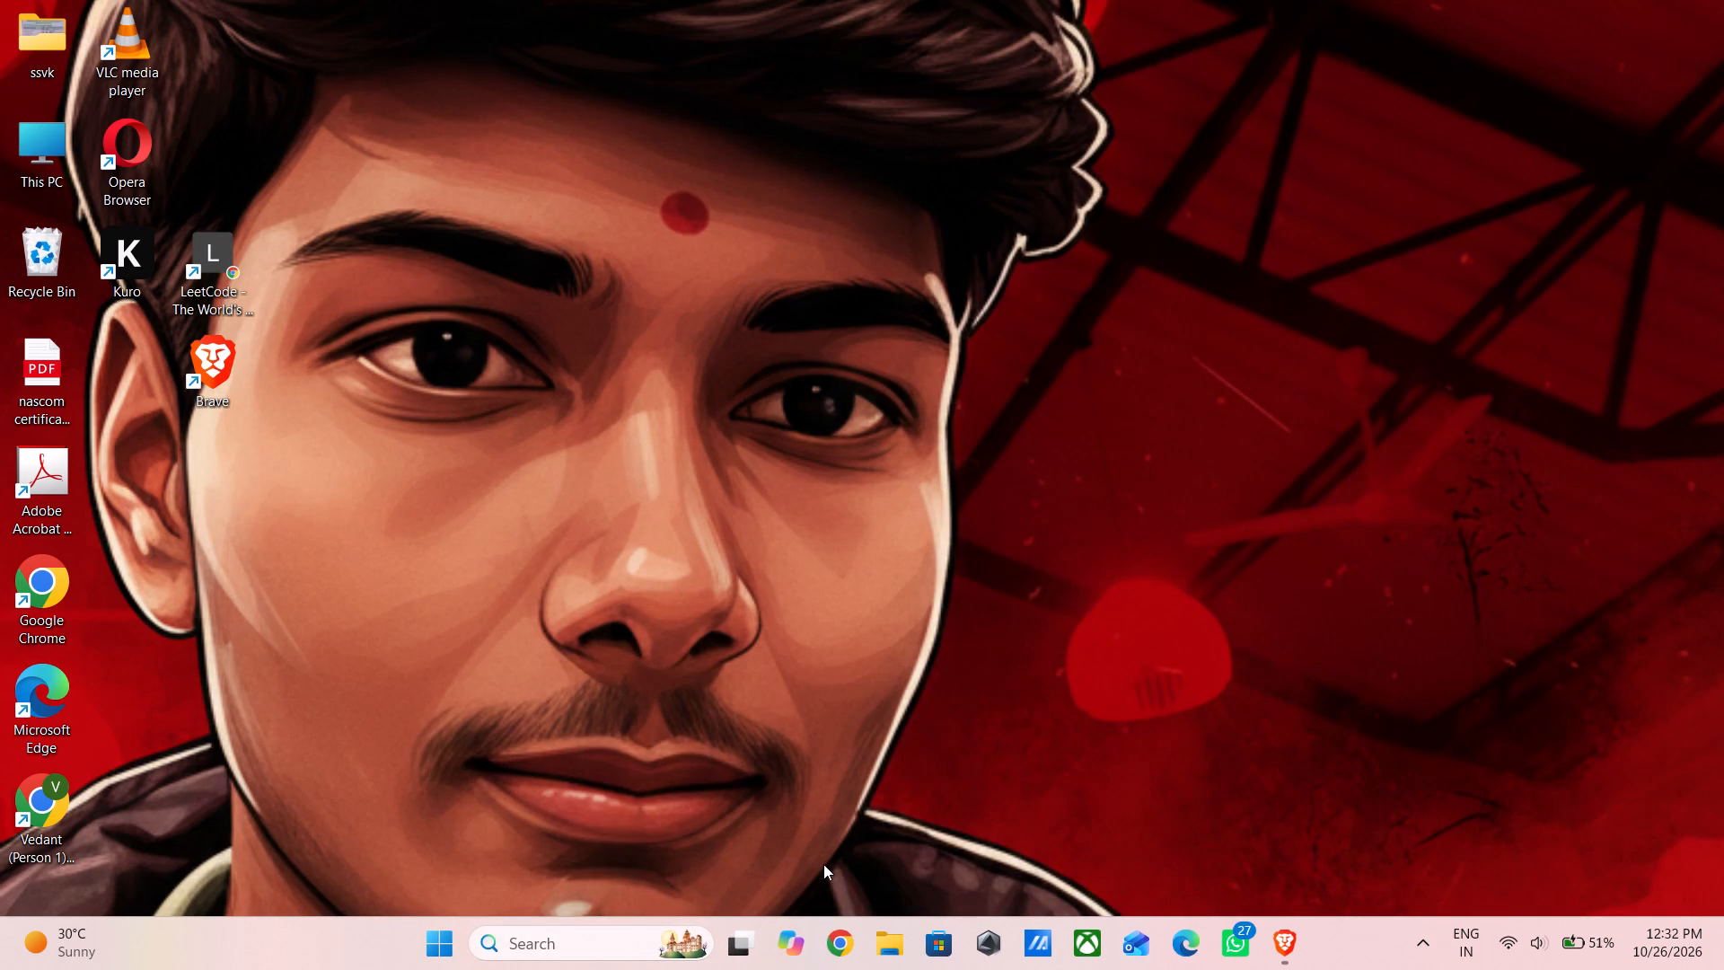
{"action": "left_click", "coordinate": [838, 934]}
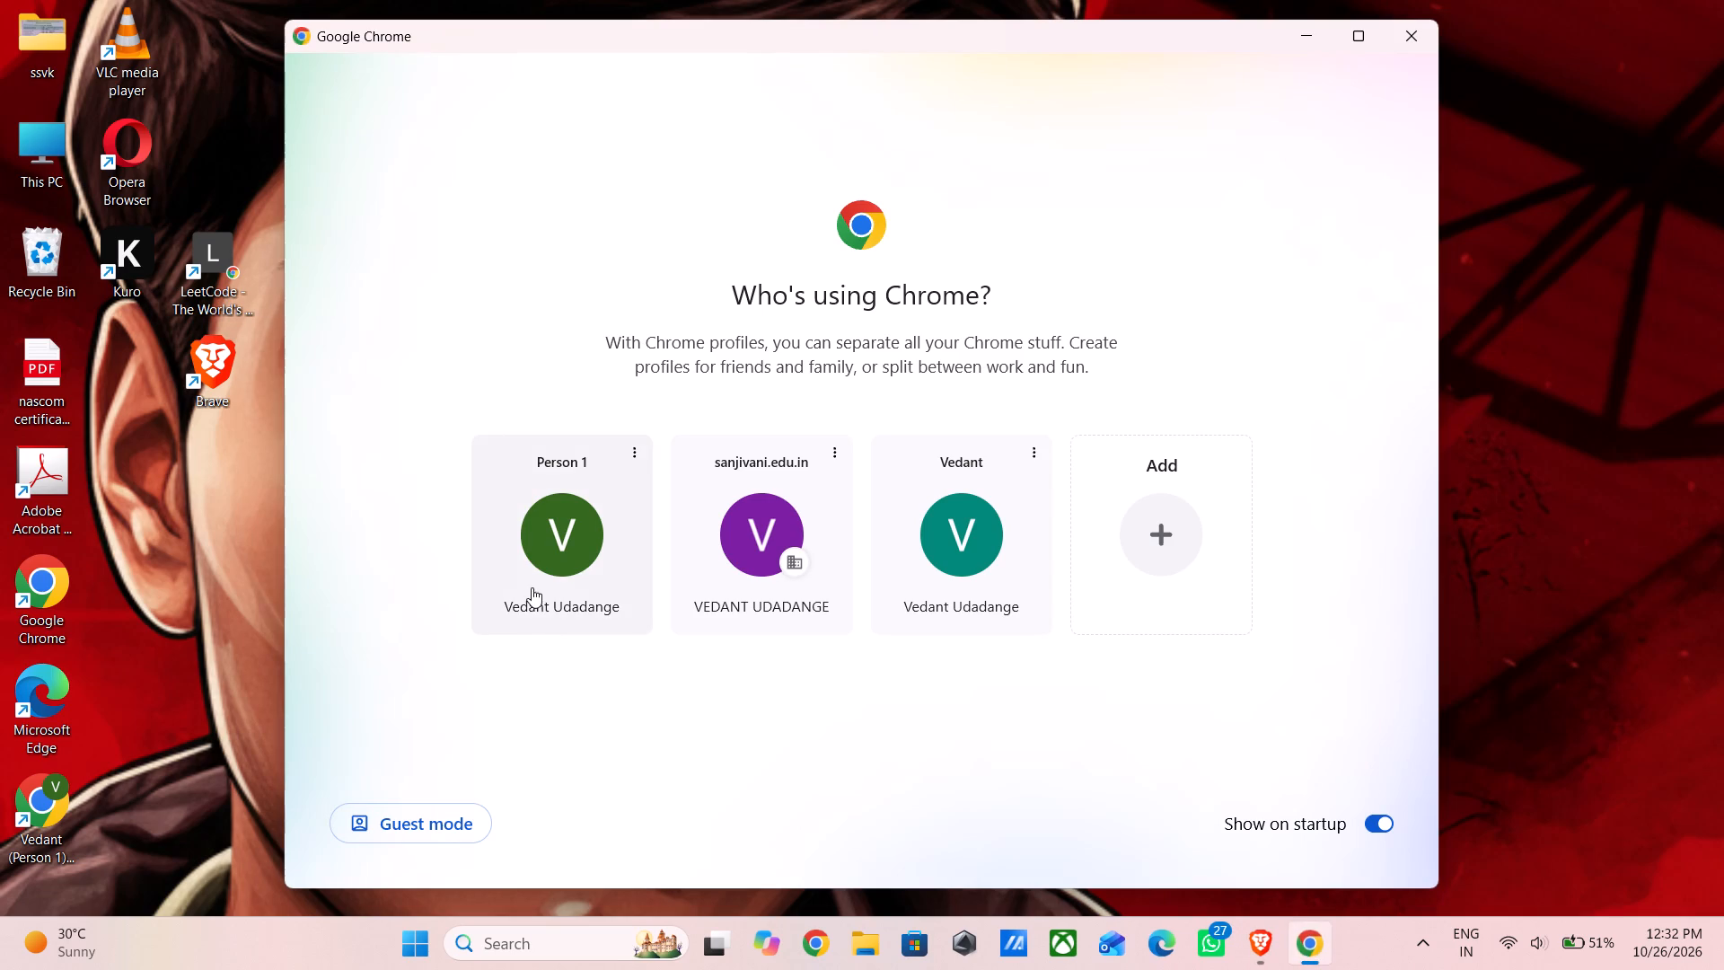
{"action": "left_click", "coordinate": [532, 587]}
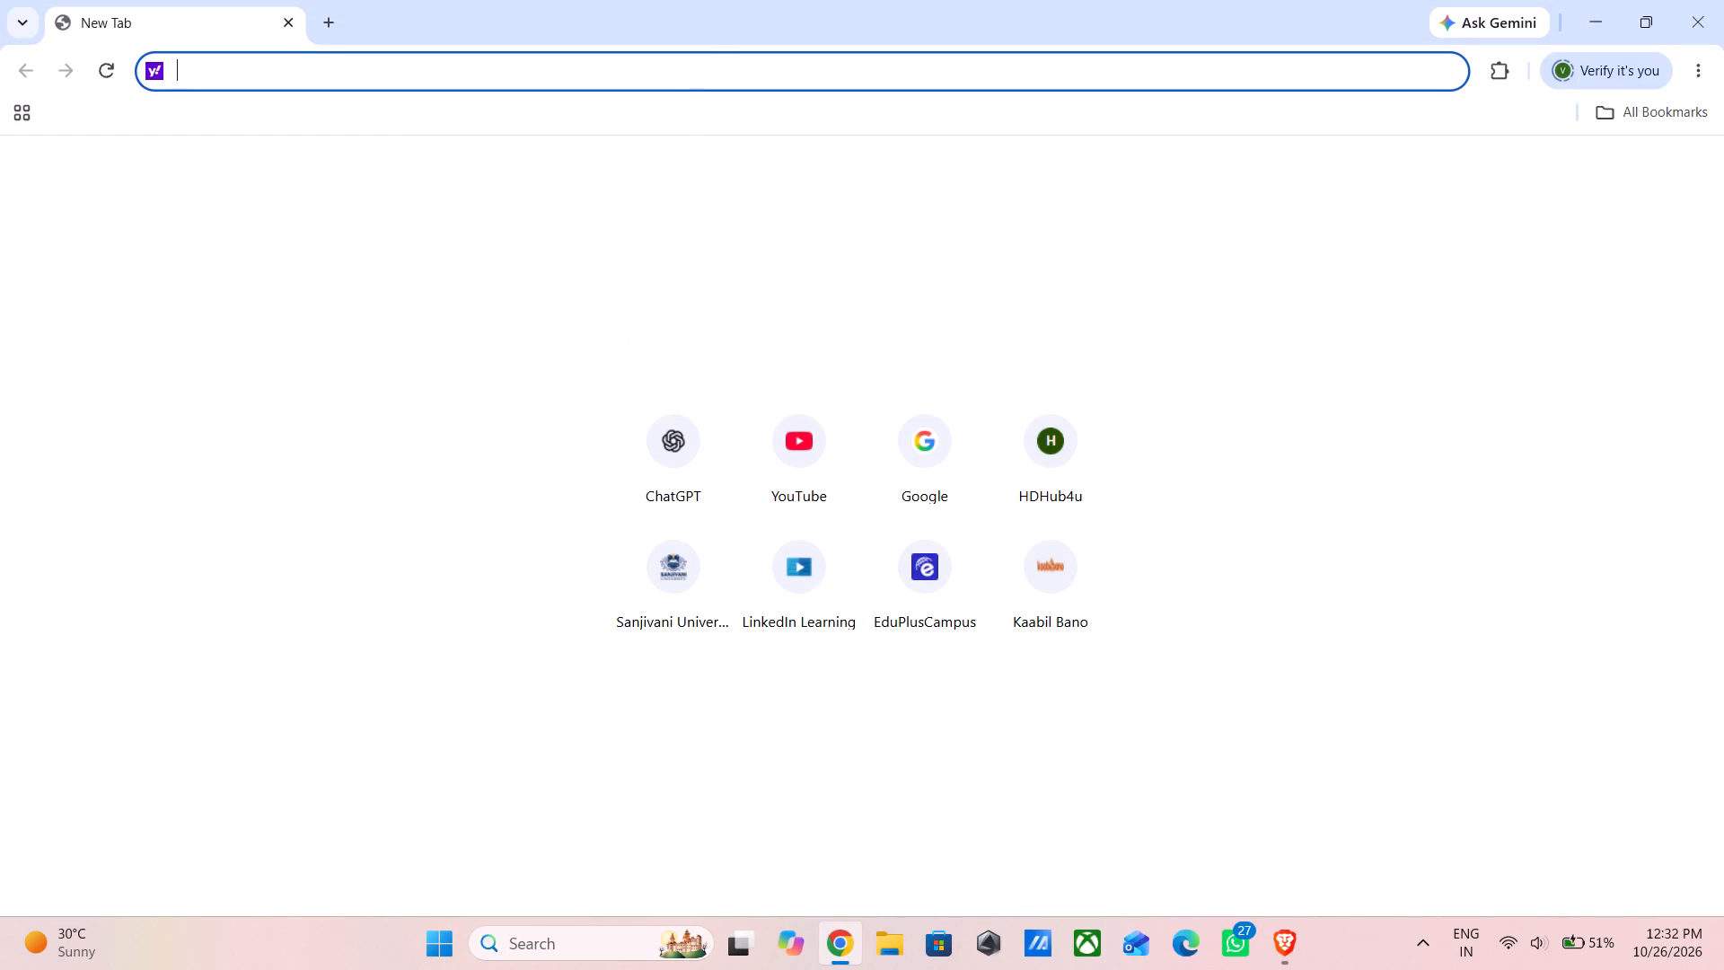
Search the web for "compress pdf" and open Smallpdf's Compress PDF page from the results.
{"action": "left_click", "coordinate": [707, 66]}
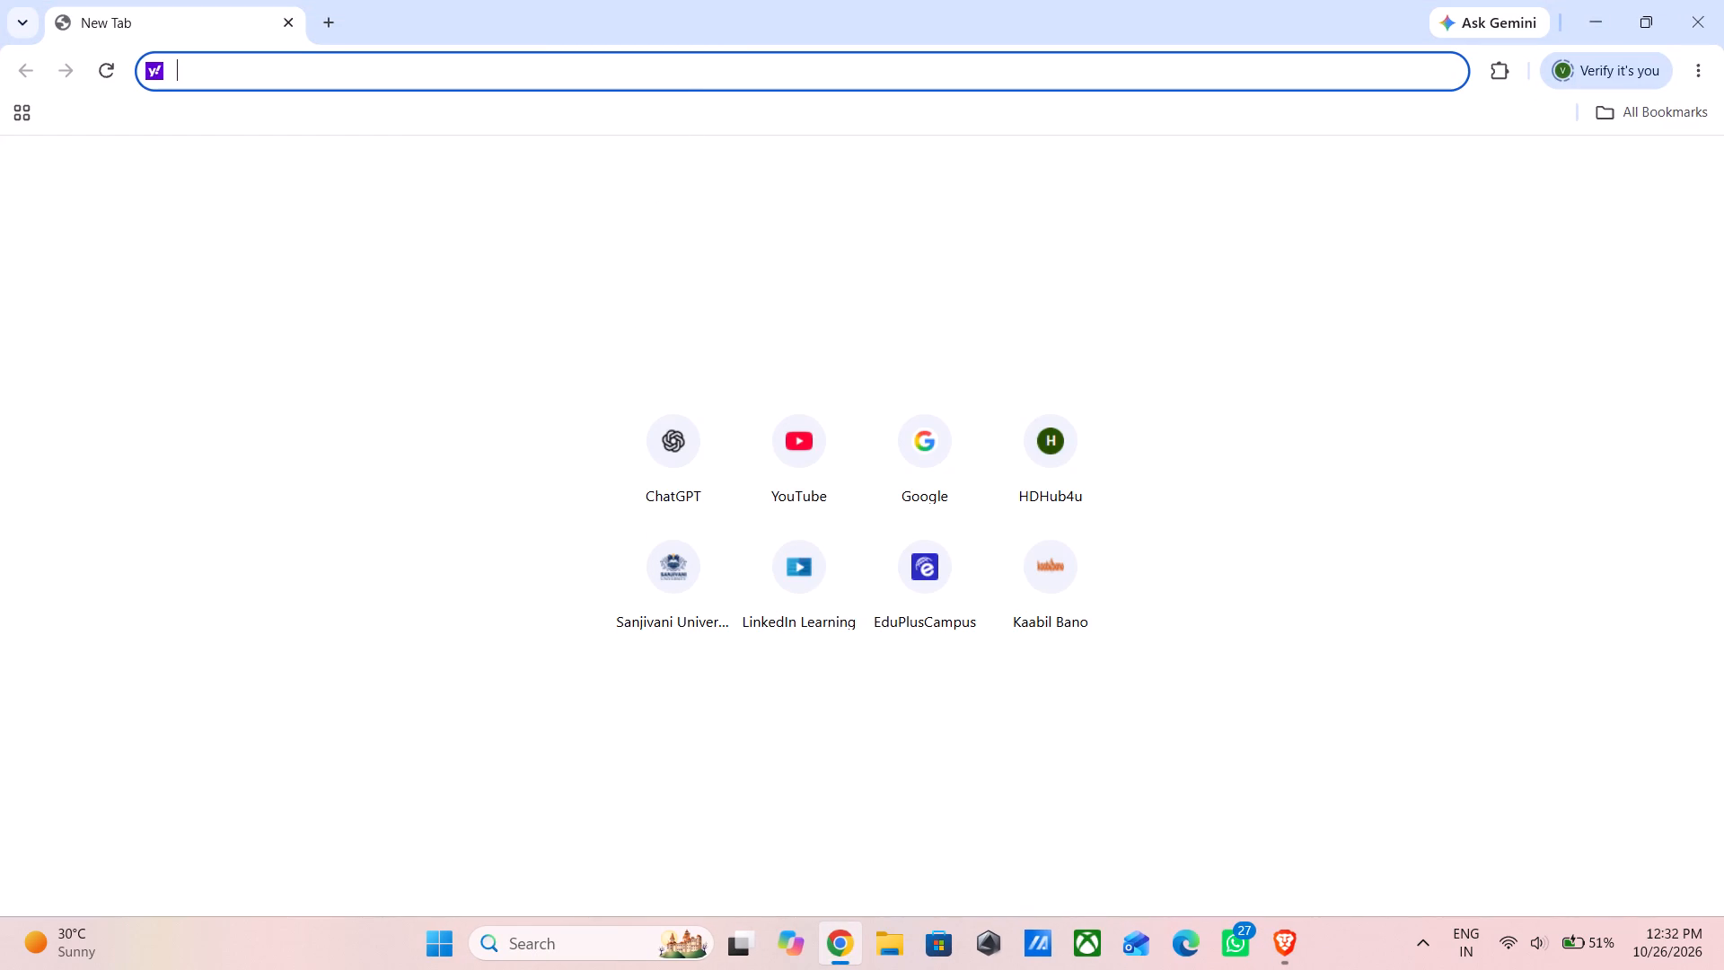
{"action": "left_click", "coordinate": [707, 66]}
{"action": "left_click", "coordinate": [669, 88]}
{"action": "key", "text": "c"}
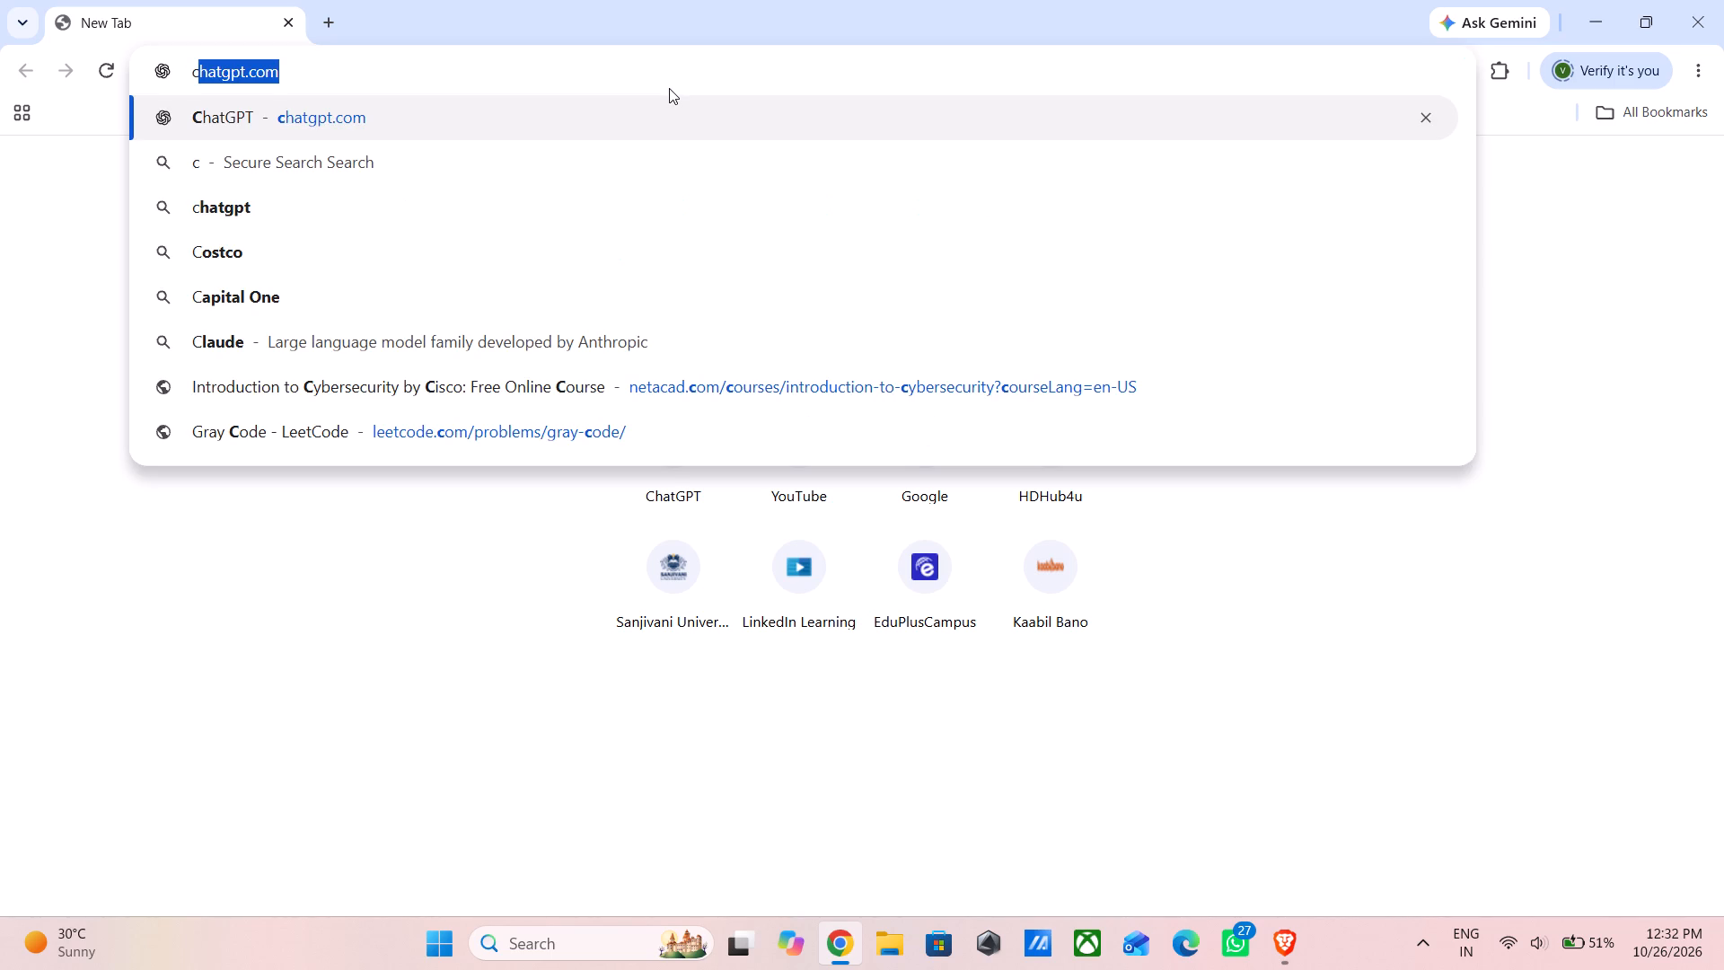
{"action": "type", "text": "om"}
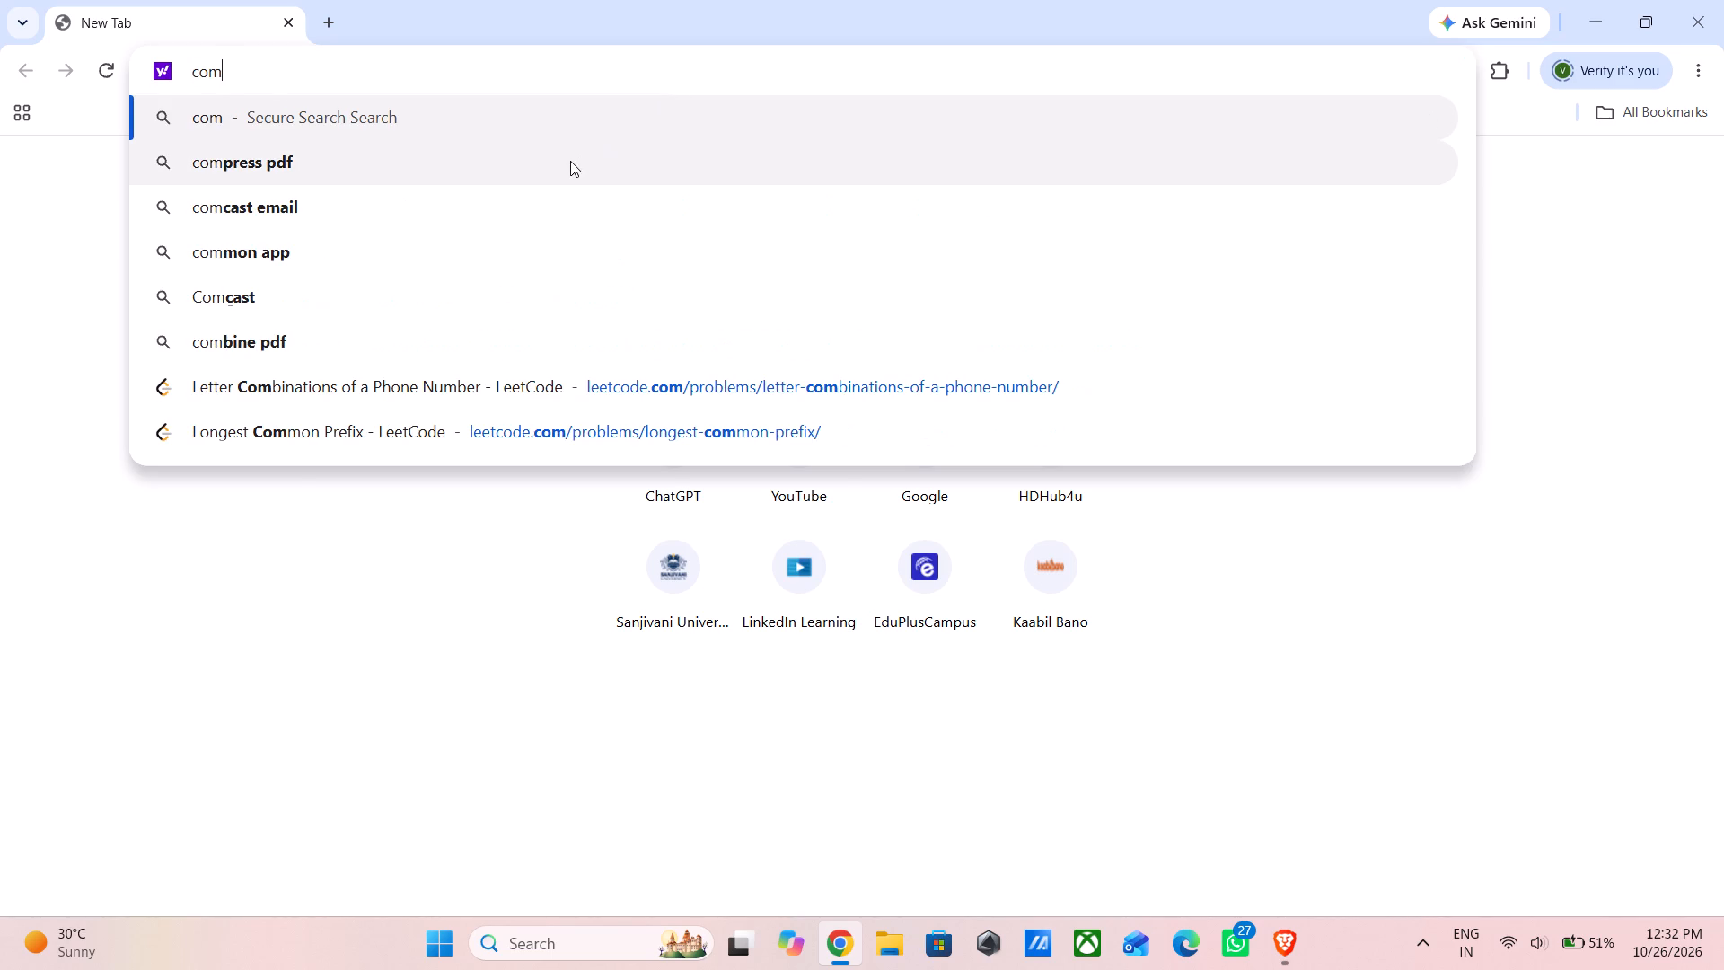
{"action": "left_click", "coordinate": [412, 169]}
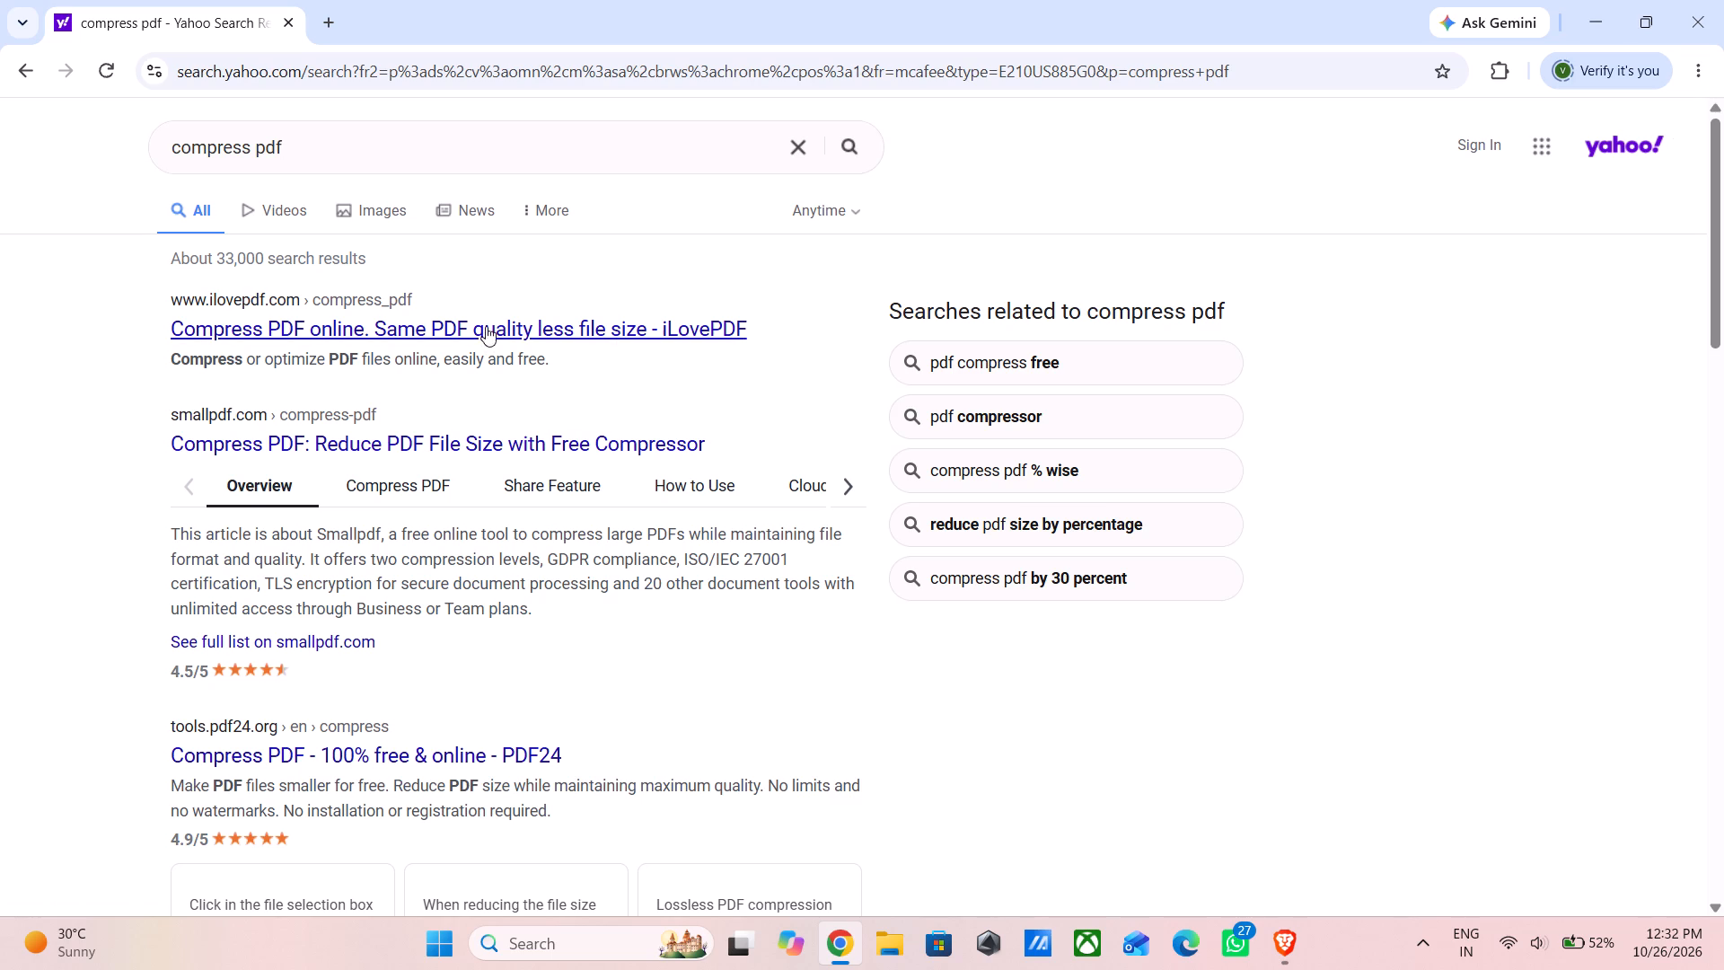
{"action": "scroll", "coordinate": [422, 385], "scroll_direction": "up", "scroll_amount": 1}
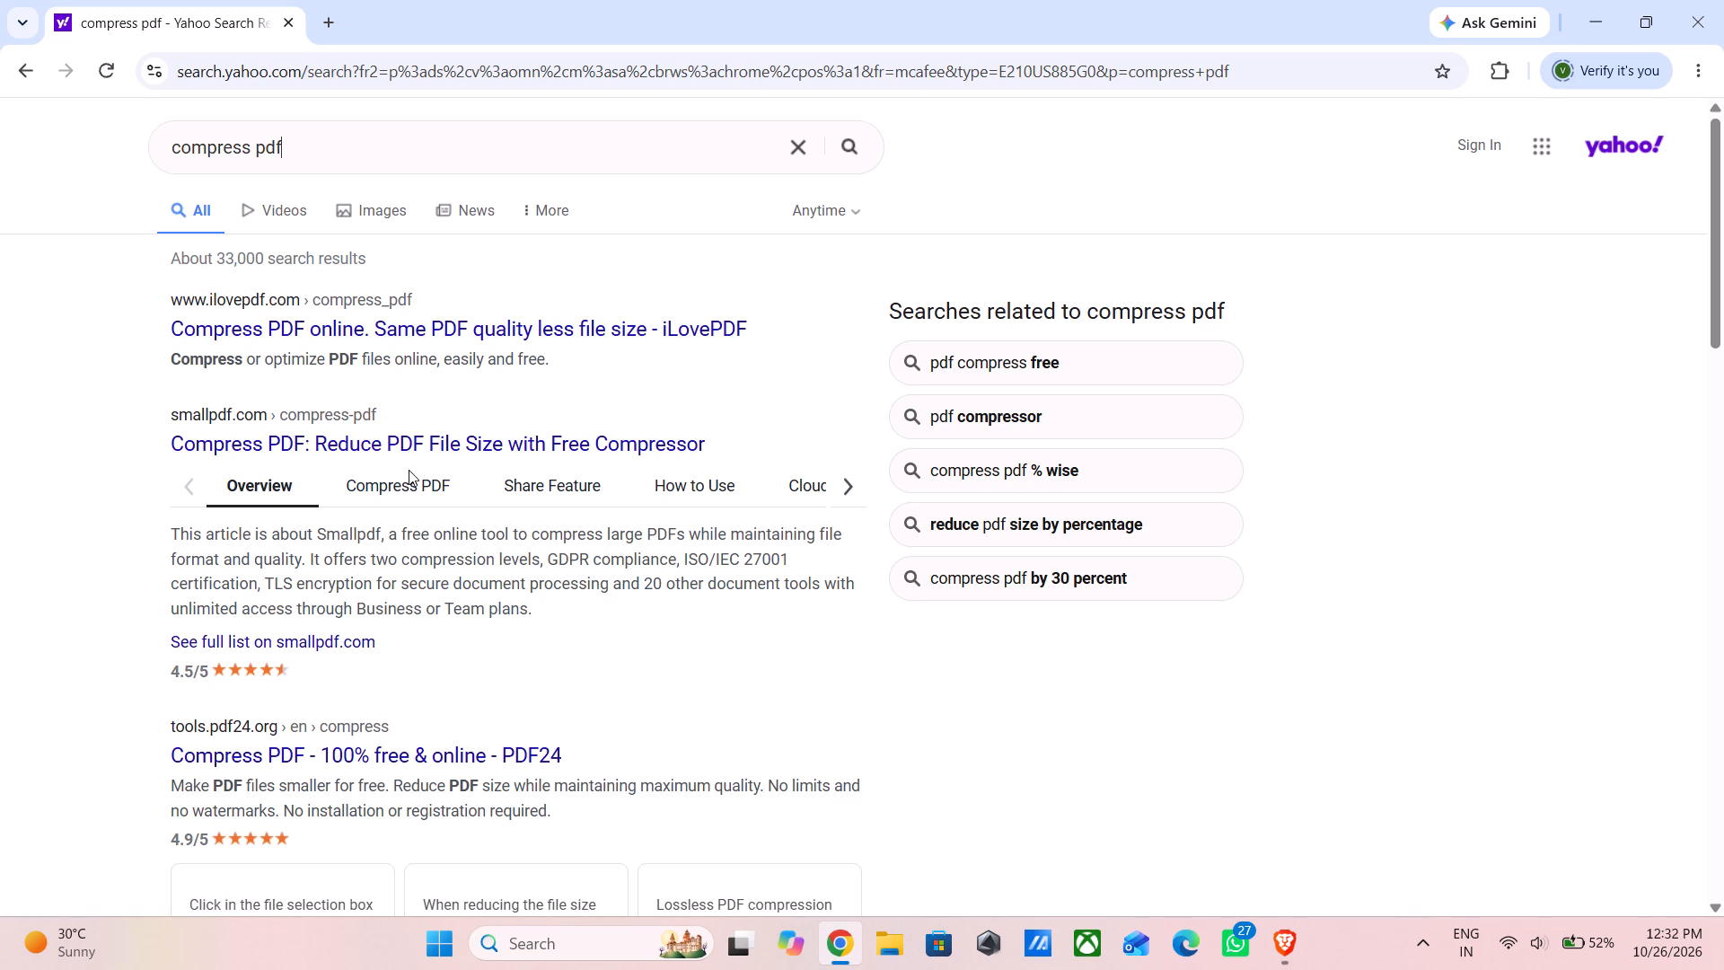
{"action": "left_click", "coordinate": [409, 445]}
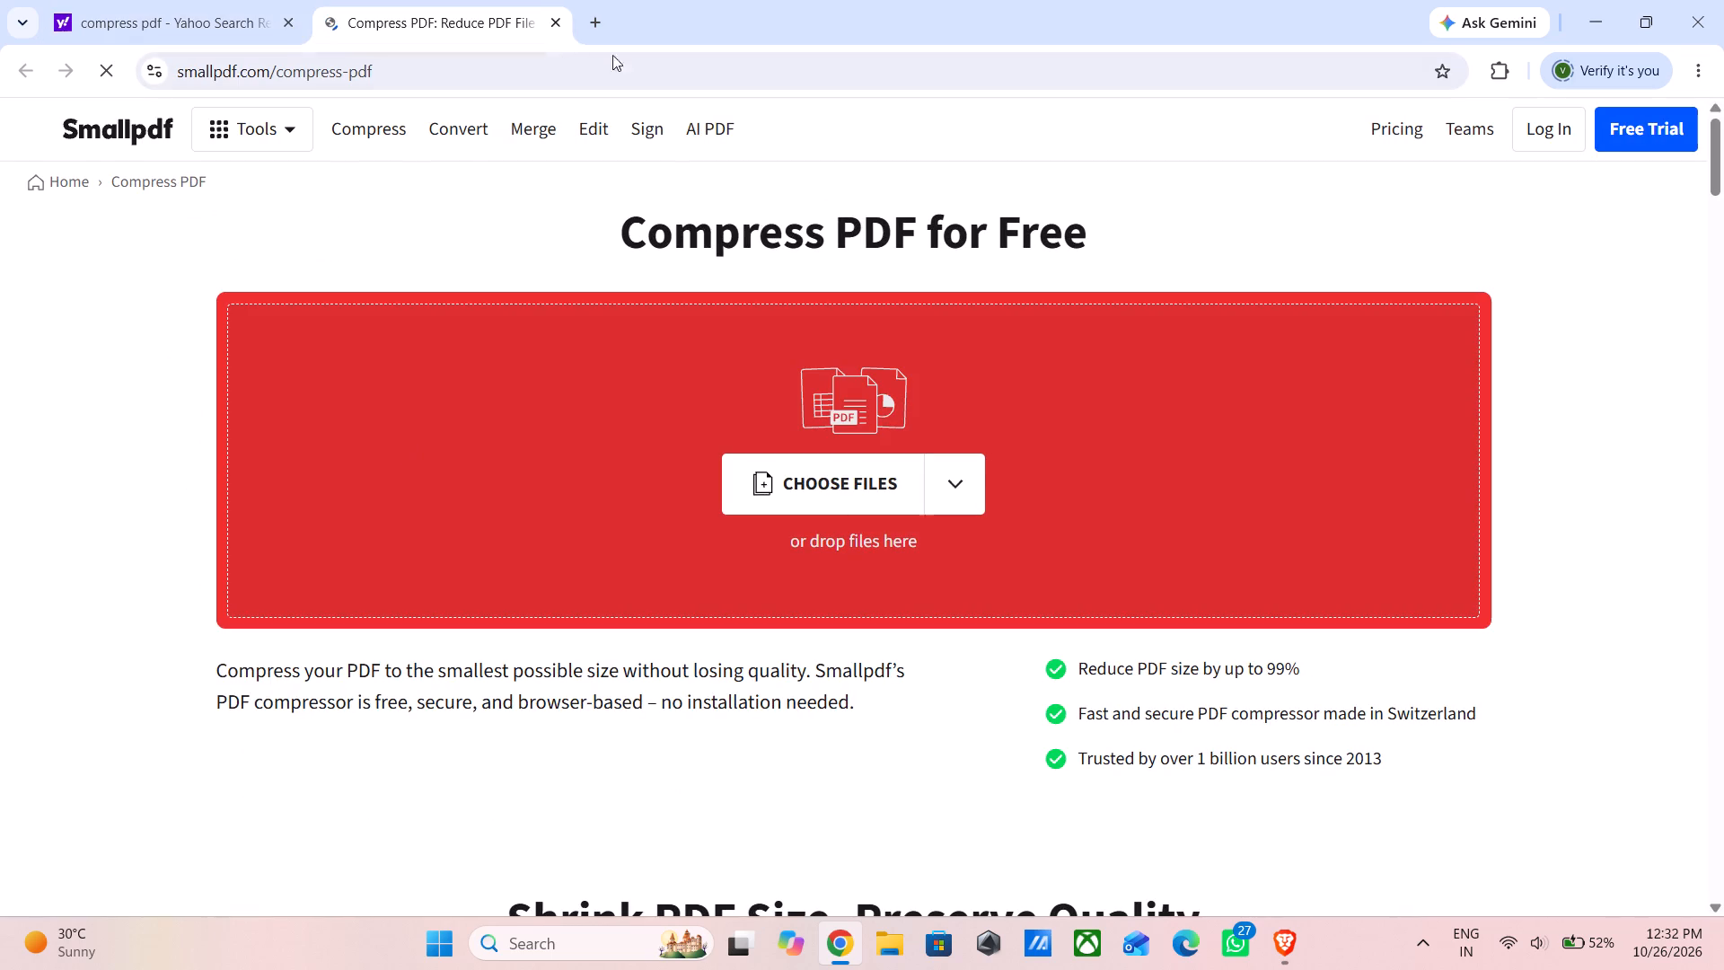
Load the CyberSecurity certificate PDF from the certificates folder into Smallpdf's compressor.
{"action": "left_click", "coordinate": [864, 477]}
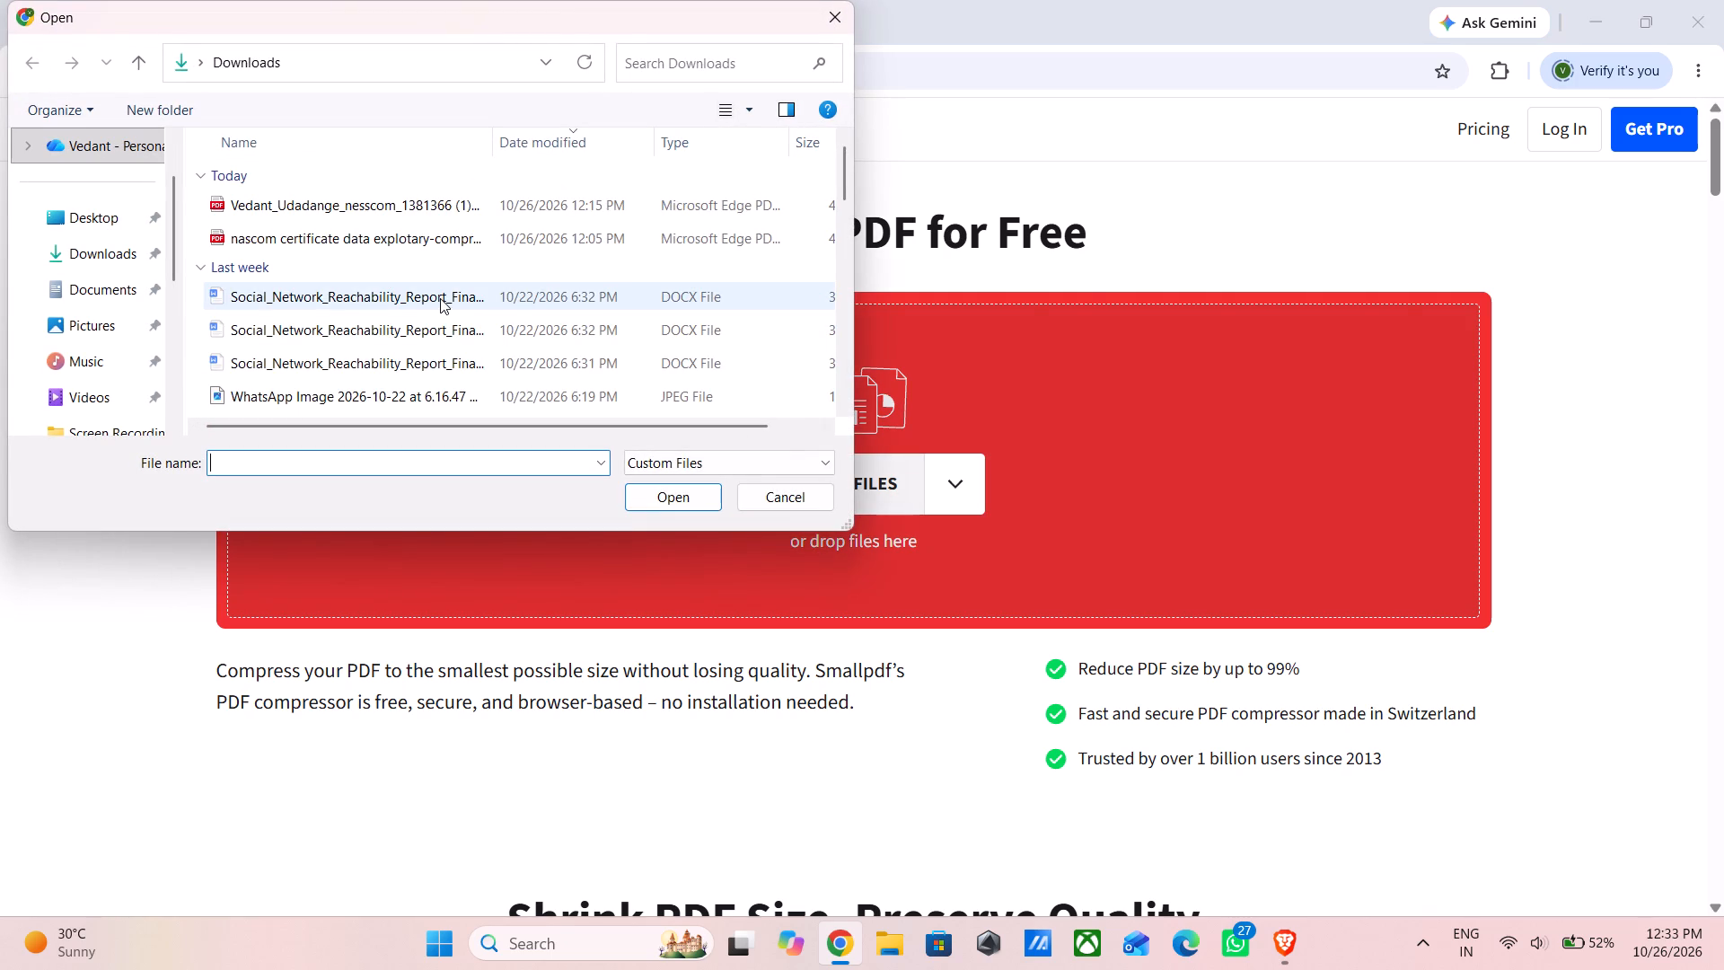
{"action": "scroll", "coordinate": [440, 298], "scroll_direction": "down", "scroll_amount": 2}
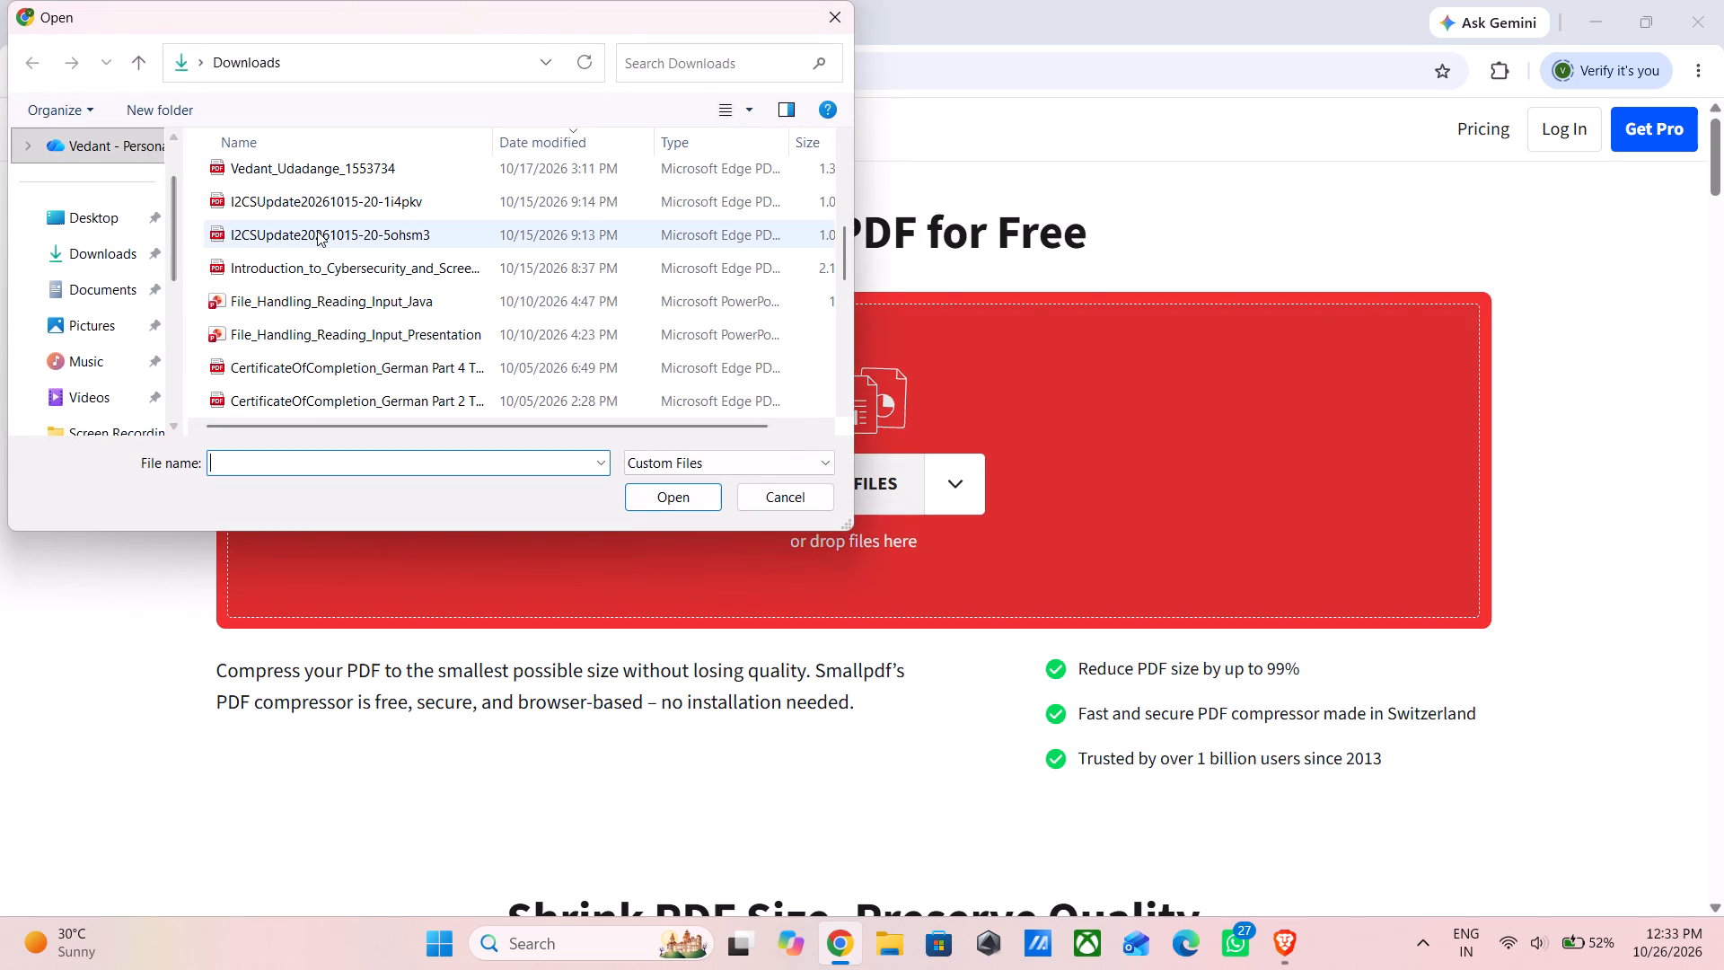
{"action": "scroll", "coordinate": [317, 231], "scroll_direction": "up", "scroll_amount": 1}
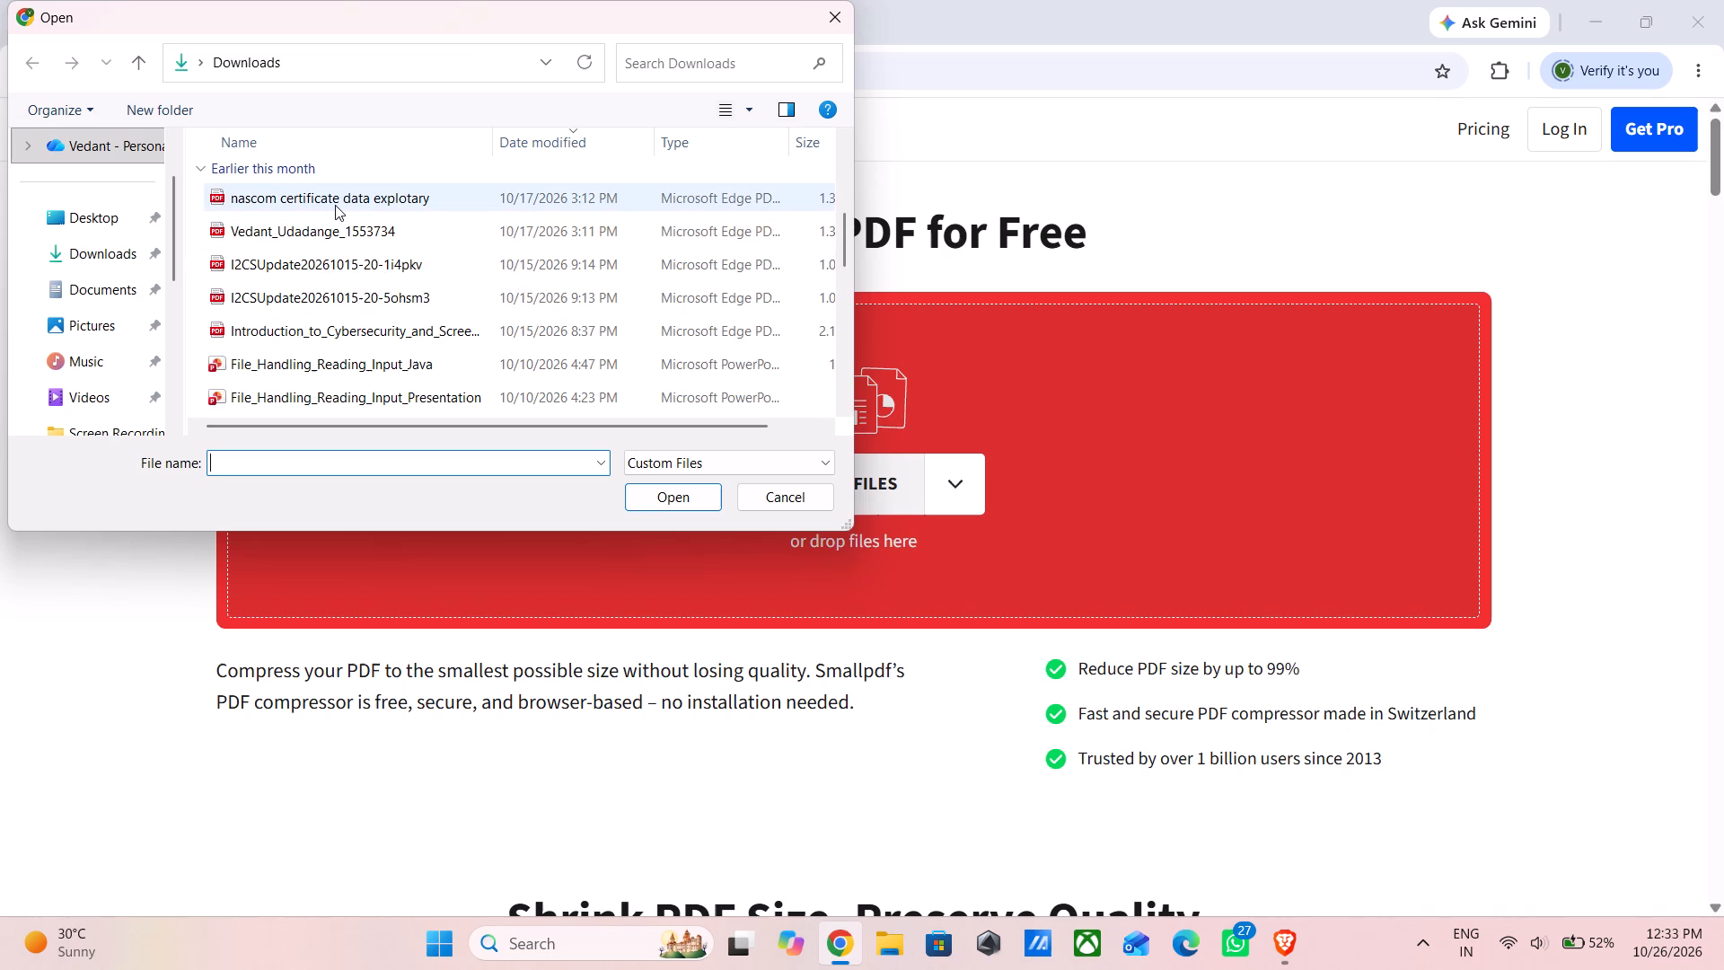
{"action": "scroll", "coordinate": [335, 205], "scroll_direction": "up", "scroll_amount": 1}
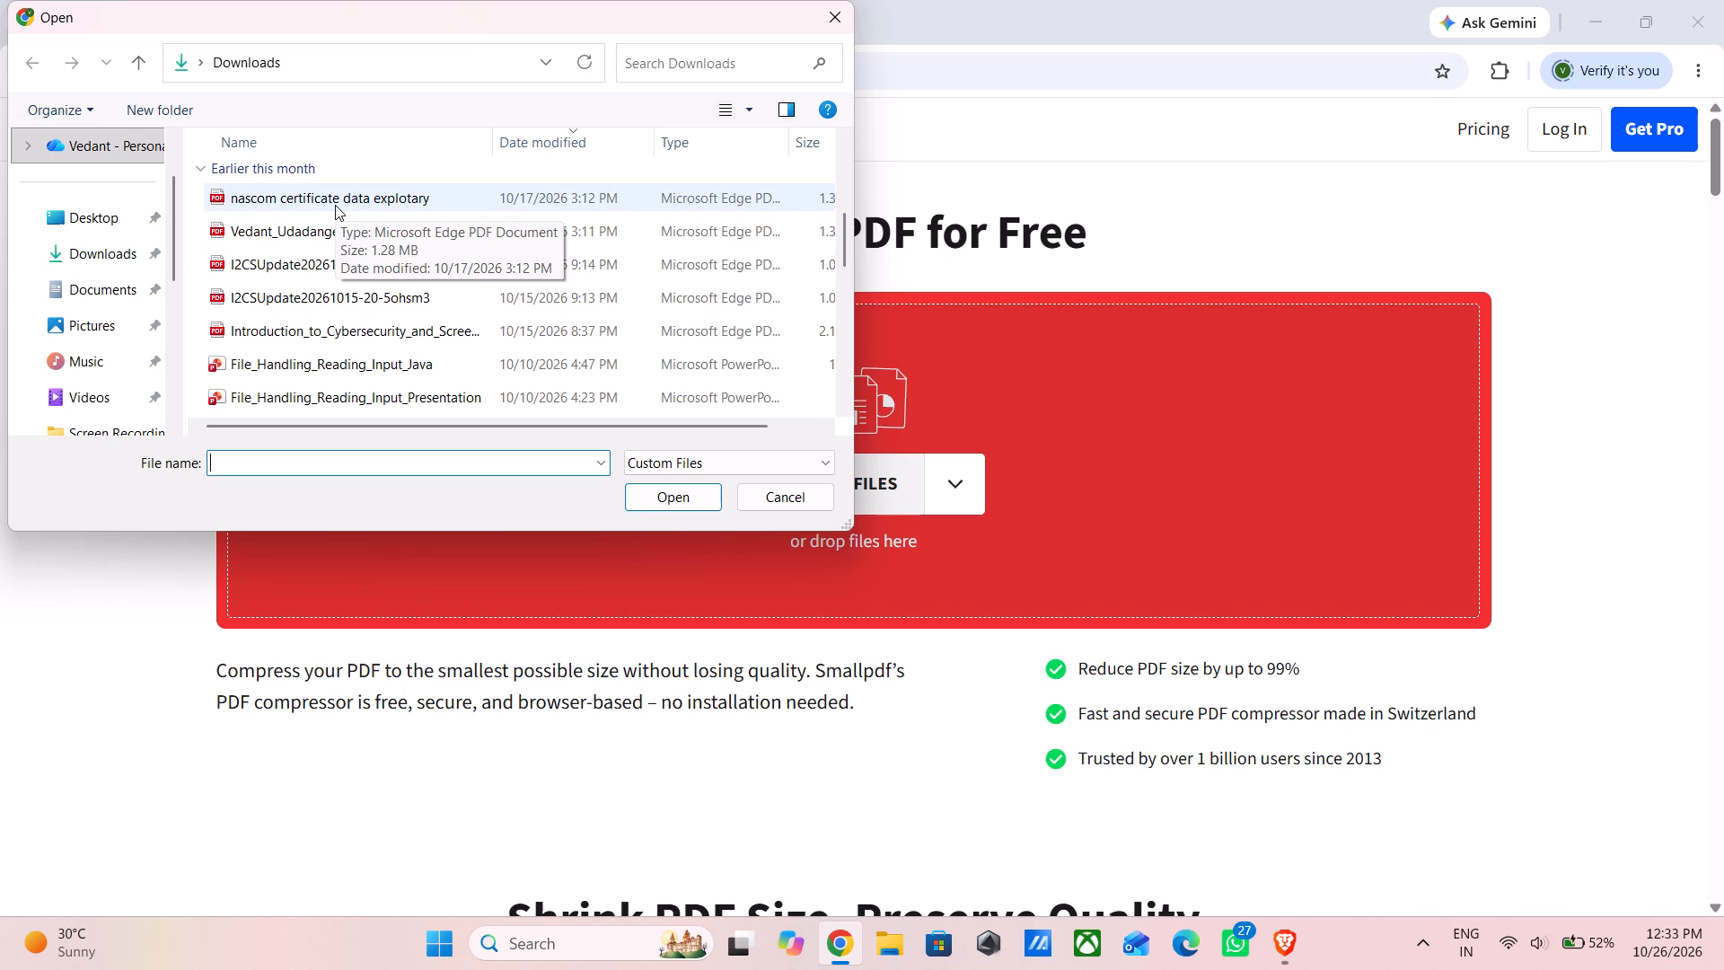
{"action": "scroll", "coordinate": [335, 205], "scroll_direction": "up", "scroll_amount": 1}
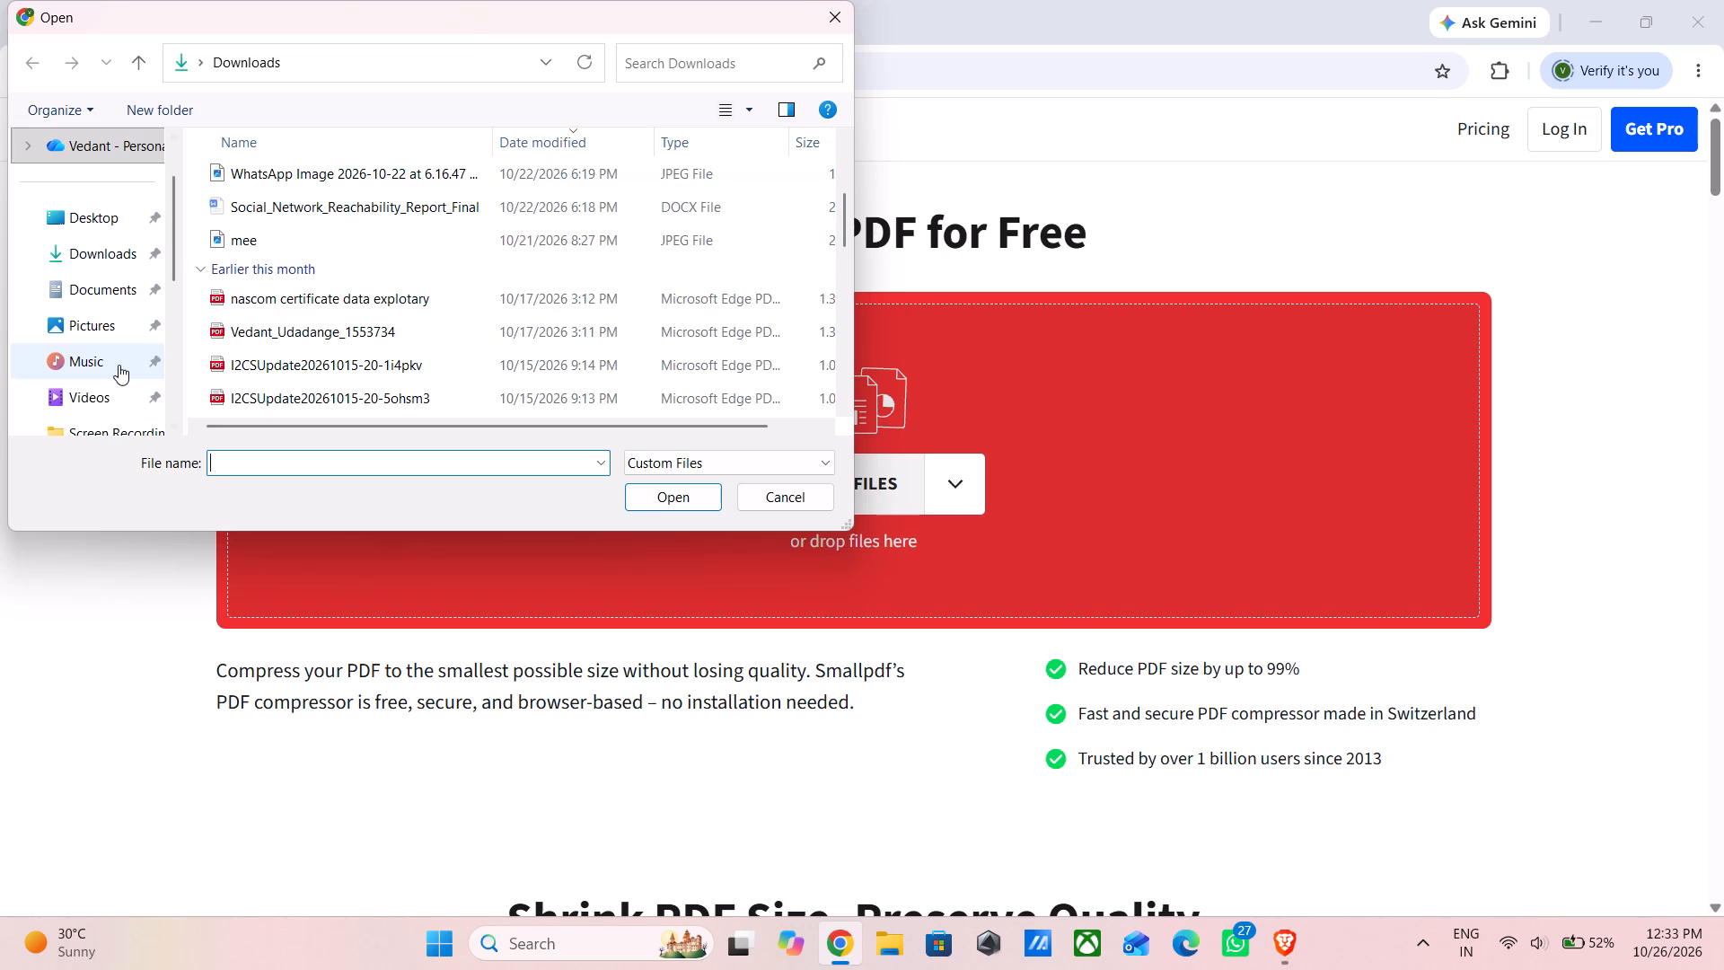
{"action": "scroll", "coordinate": [119, 365], "scroll_direction": "down", "scroll_amount": 1}
{"action": "left_click", "coordinate": [115, 363]}
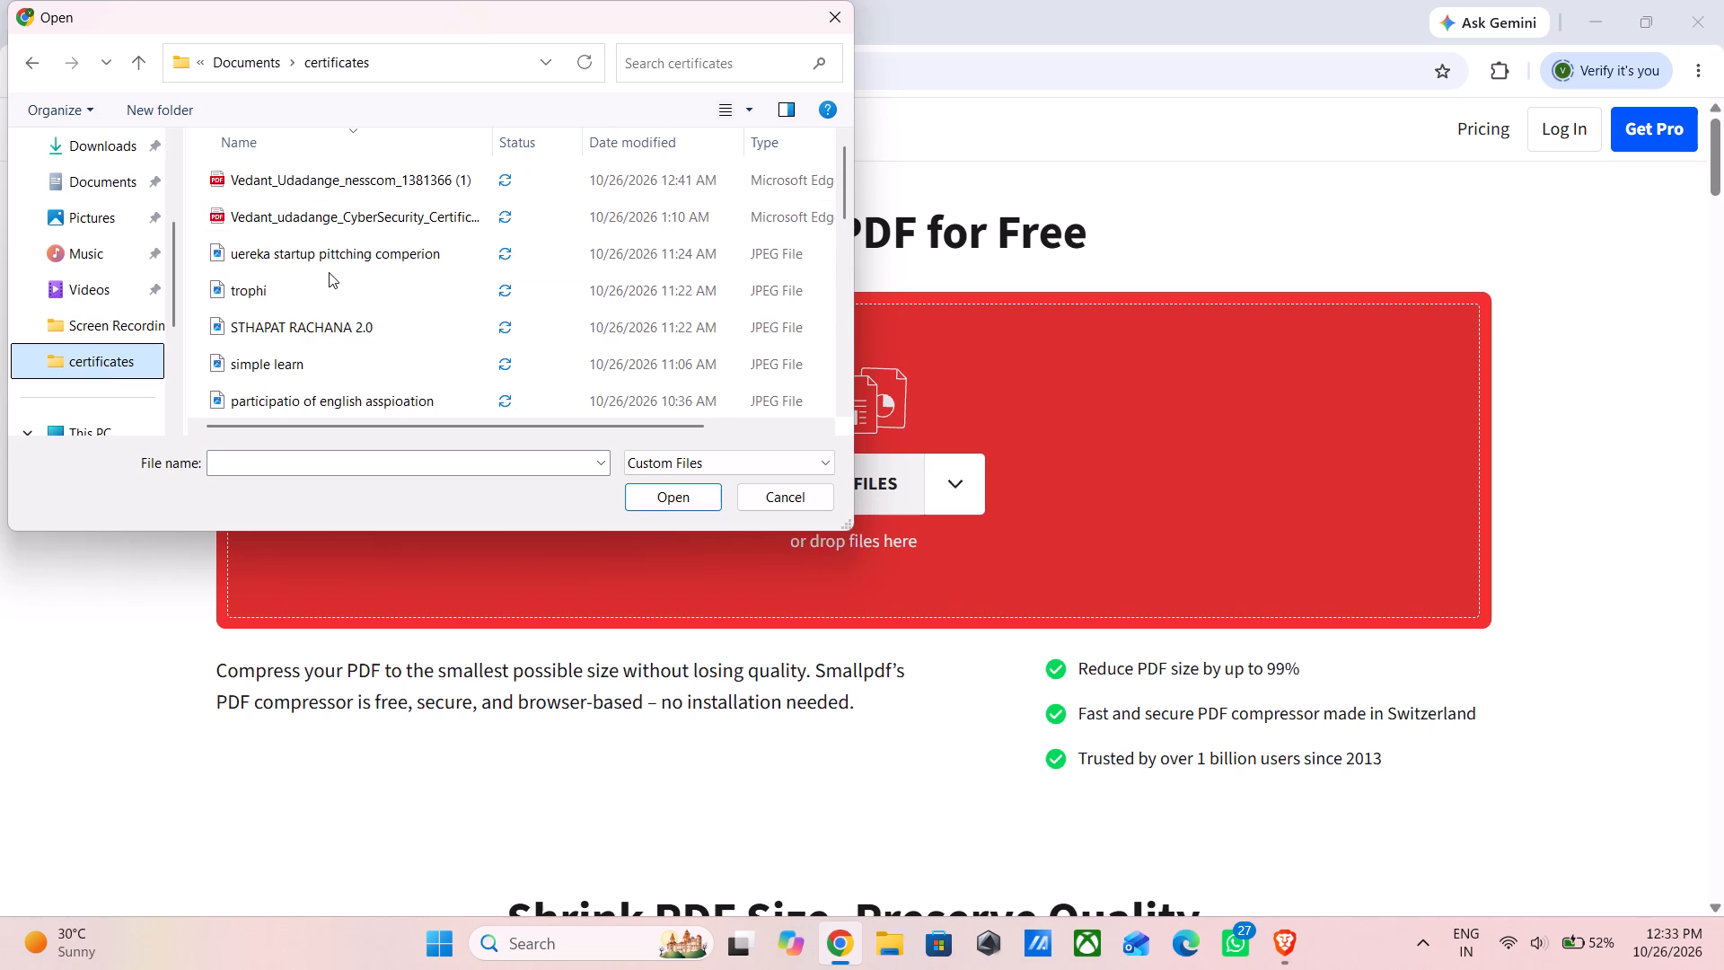
{"action": "left_click", "coordinate": [355, 215]}
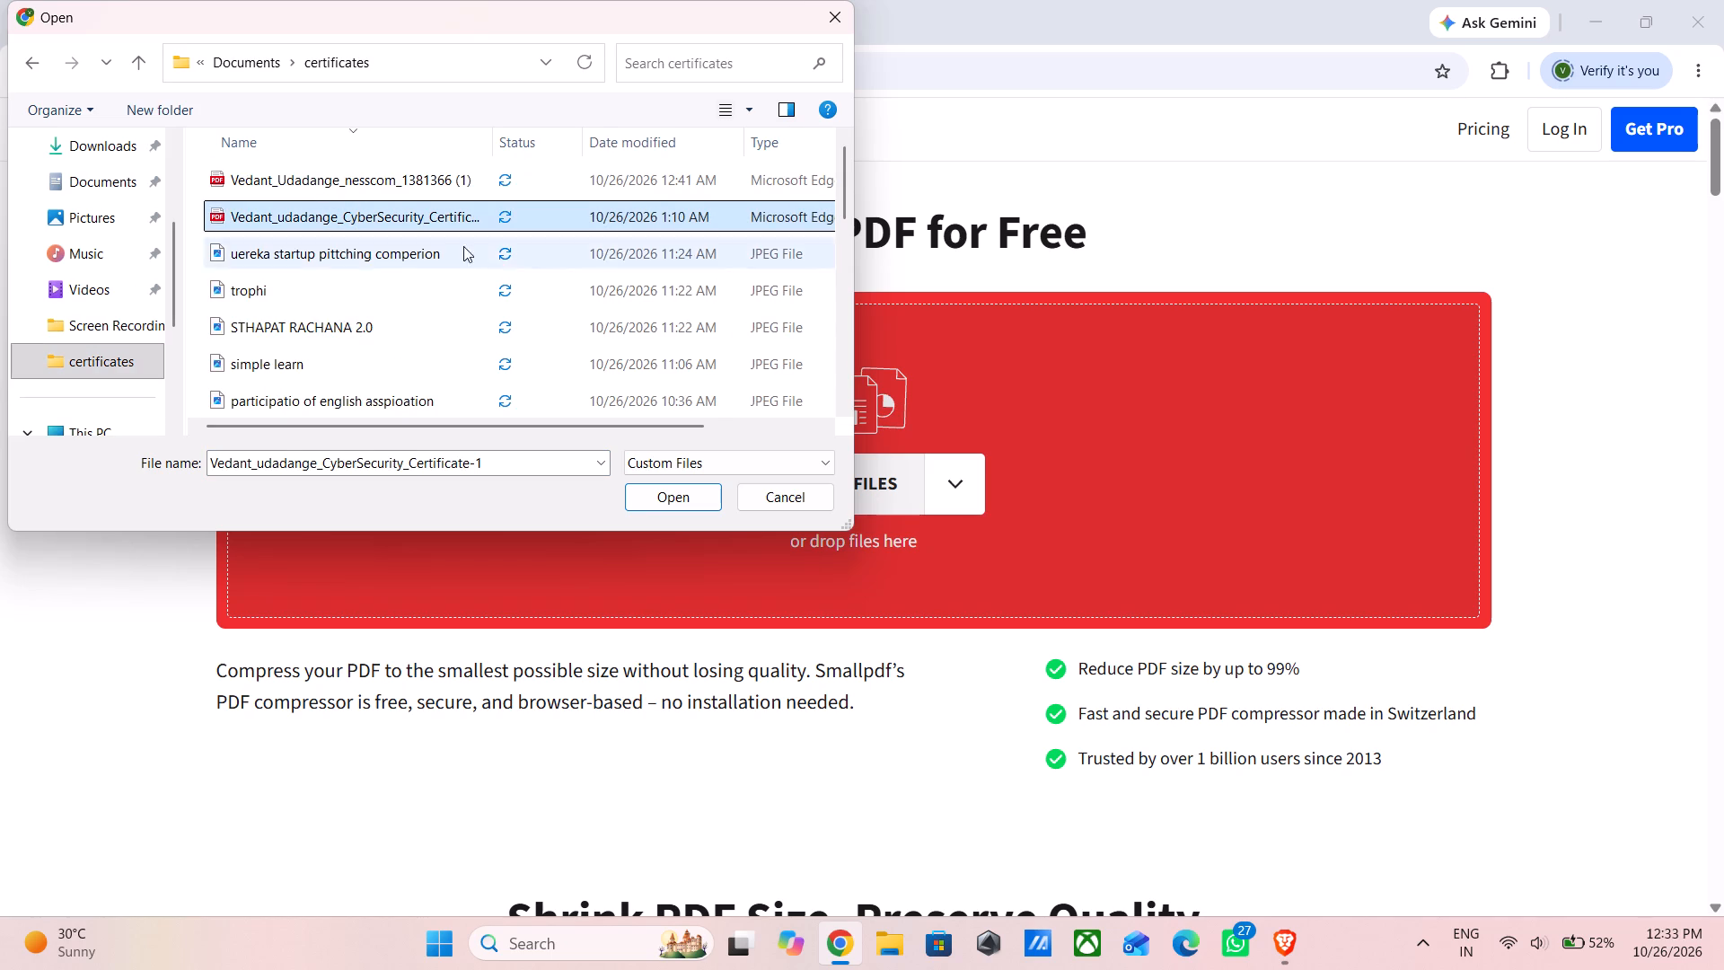
{"action": "left_click", "coordinate": [690, 490]}
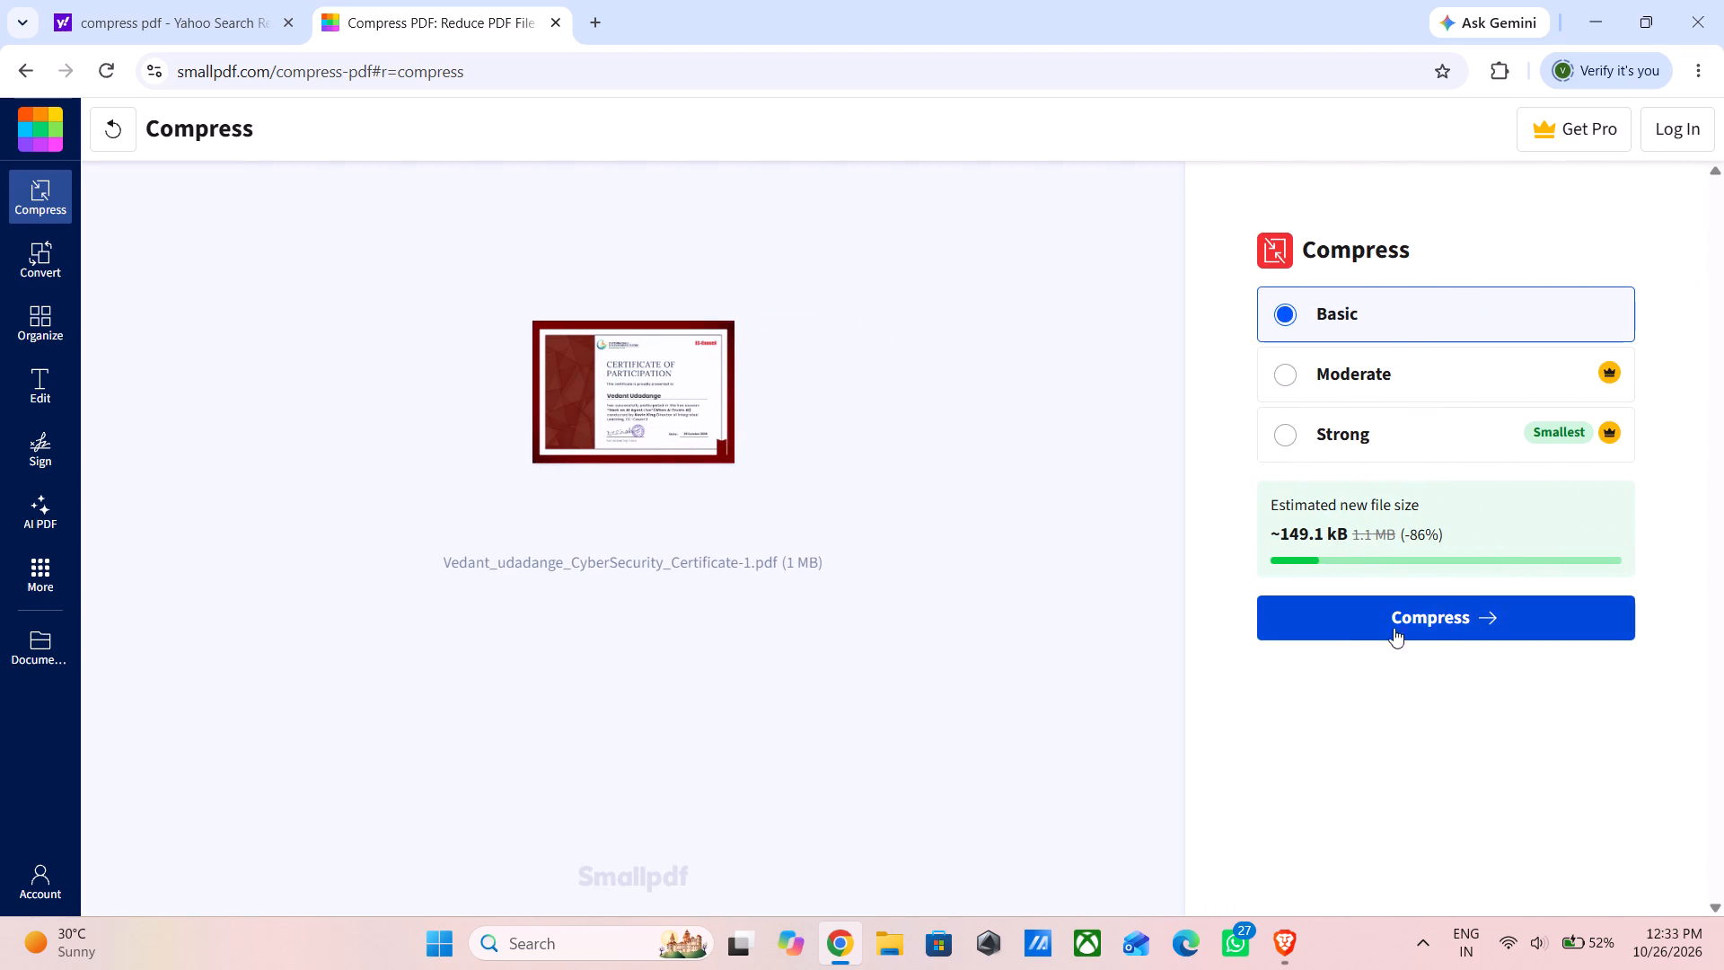
Compress the CyberSecurity certificate PDF at the Basic level and download the compressed file.
{"action": "left_click", "coordinate": [1385, 616]}
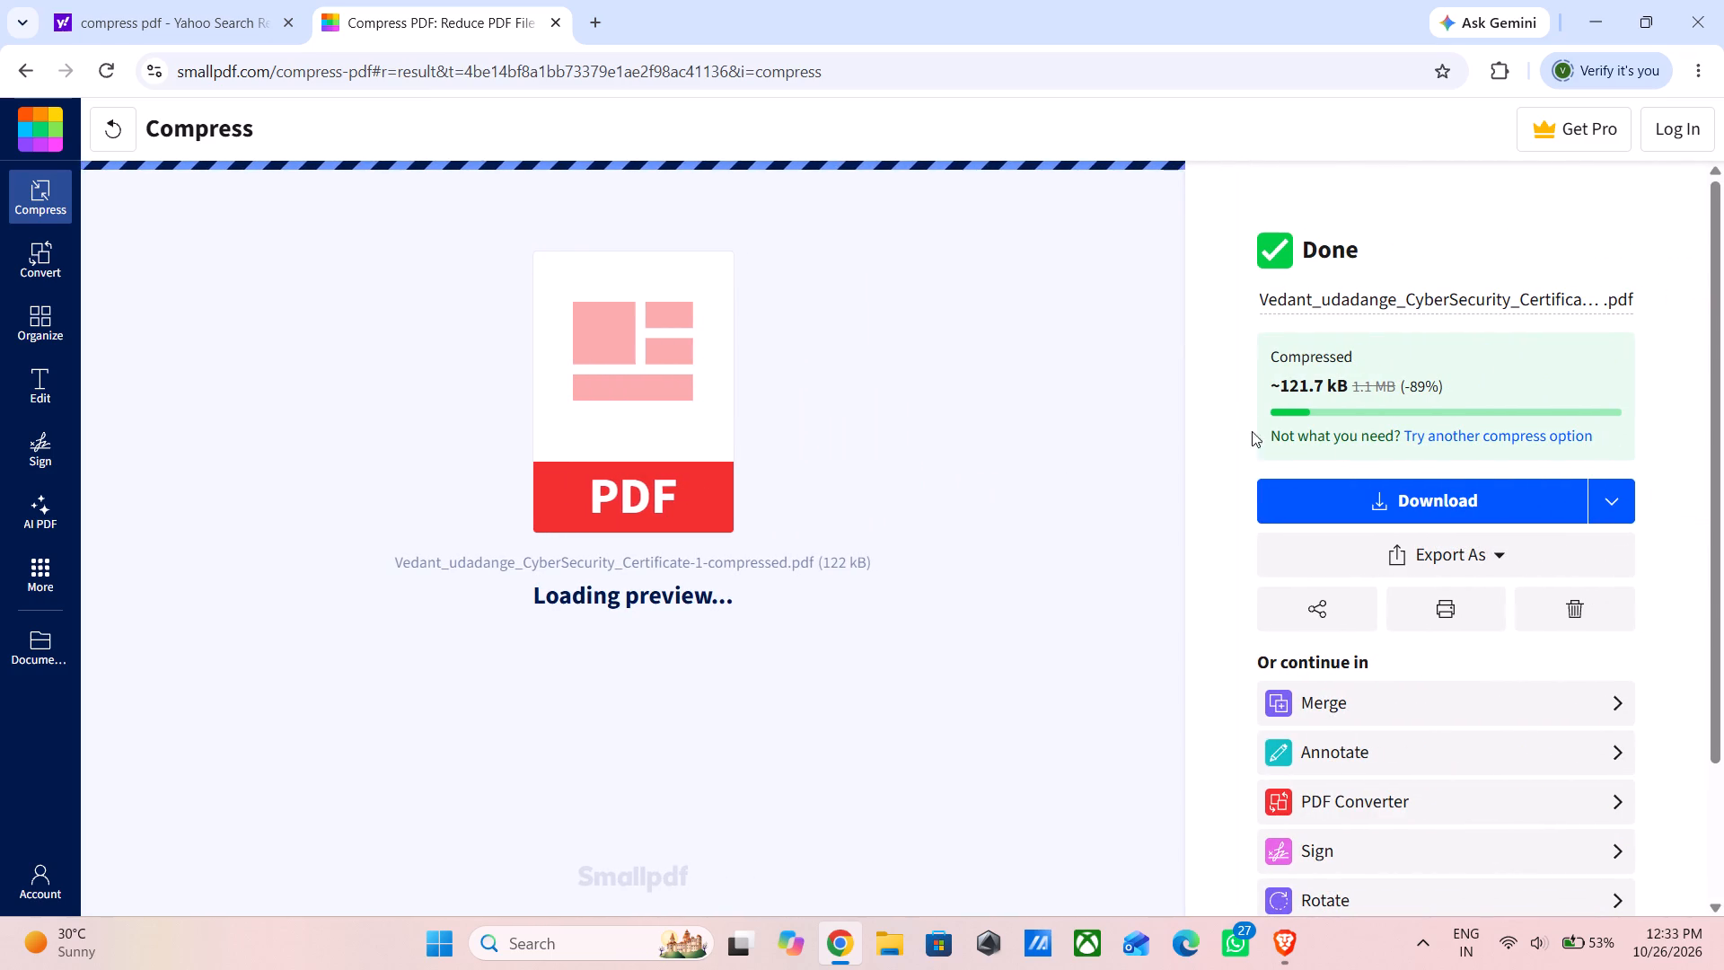
{"action": "left_click", "coordinate": [1306, 491]}
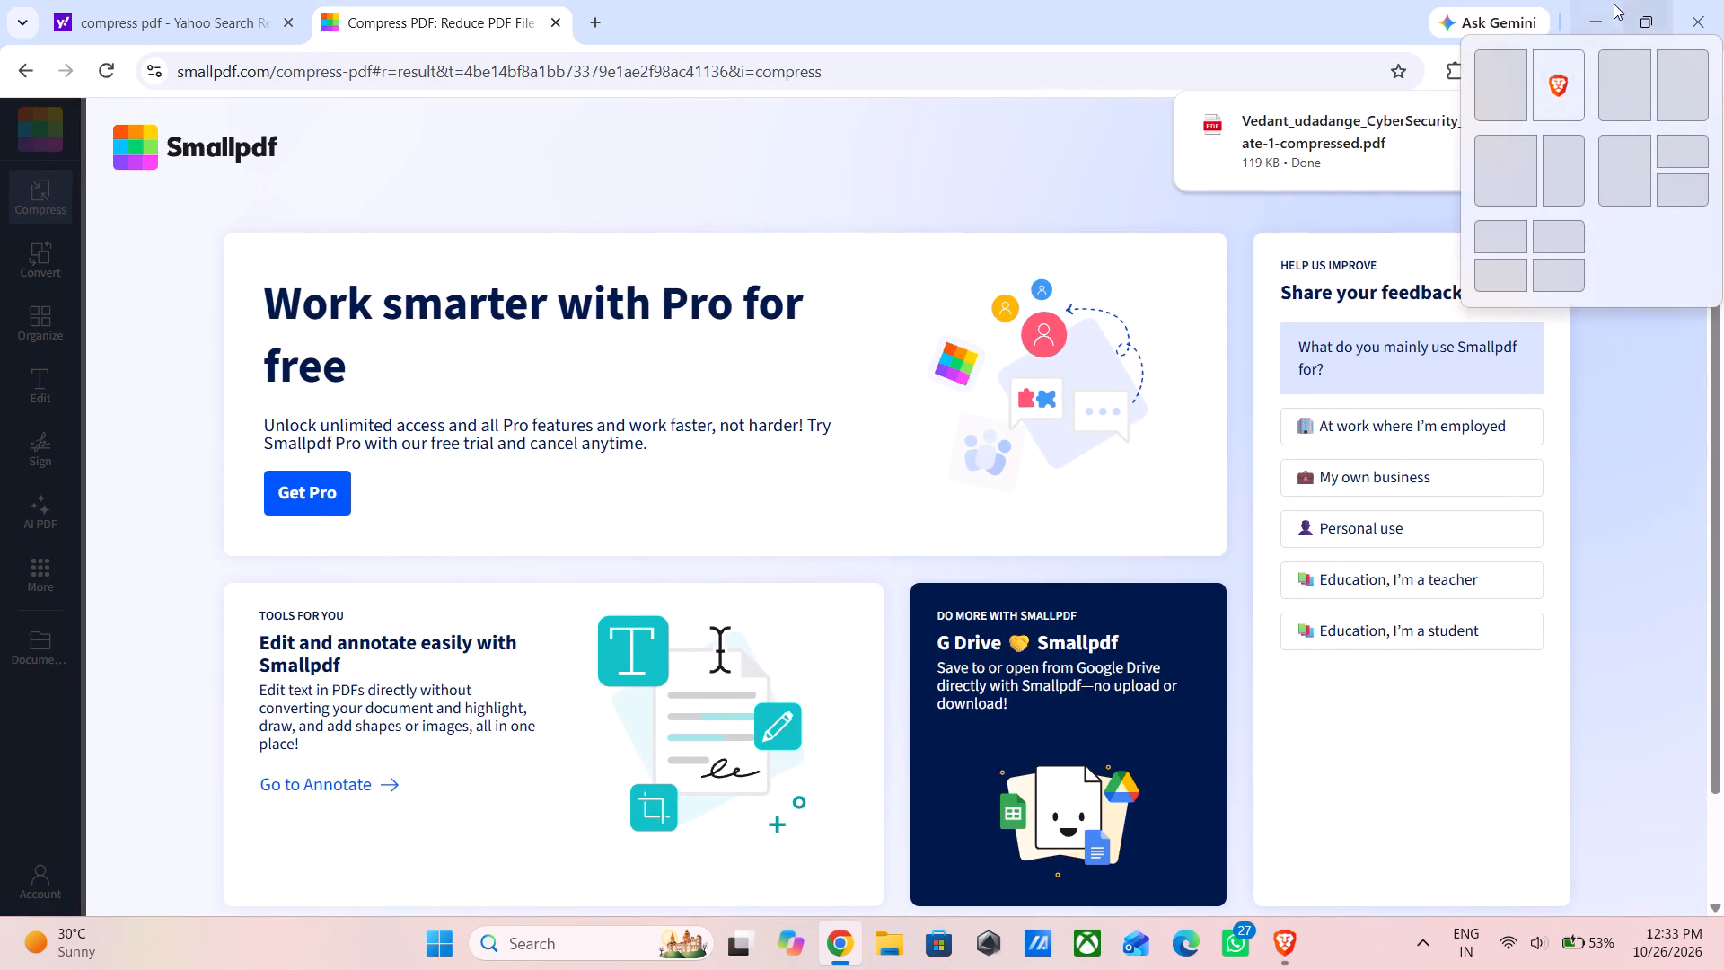
Switch to the student portal form in Brave and attach the compressed CyberSecurity certificate PDF from Downloads as the Upload Certificate file.
{"action": "left_click", "coordinate": [1600, 11]}
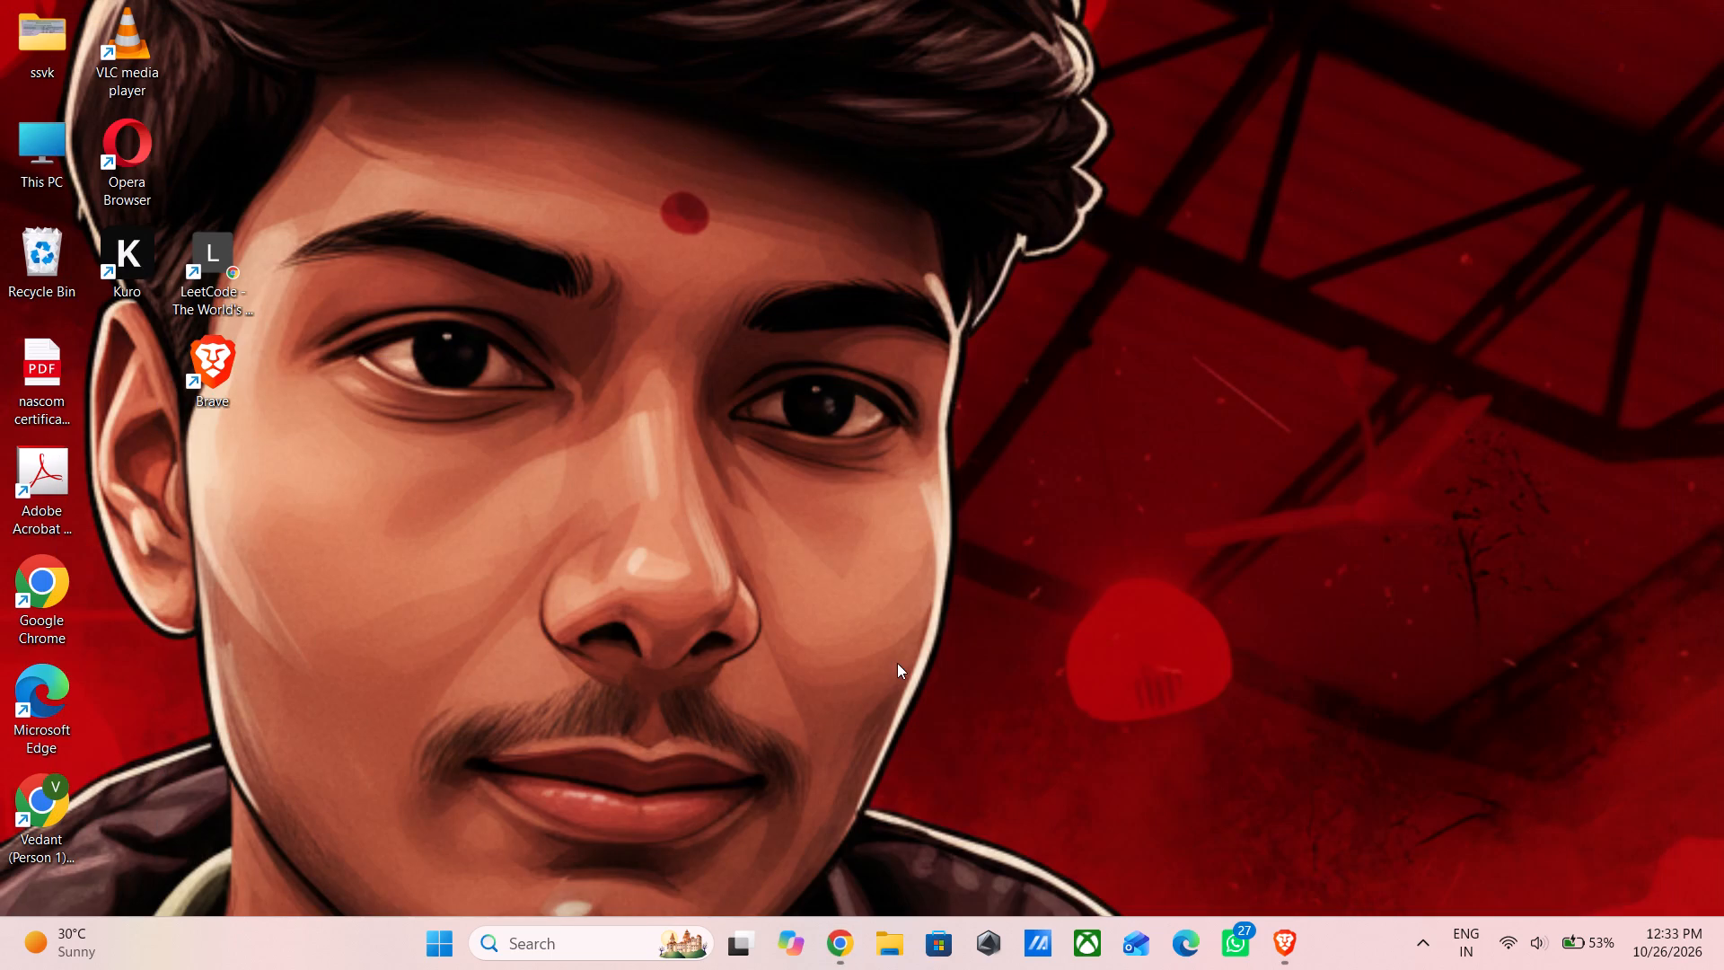
{"action": "left_click", "coordinate": [1285, 937]}
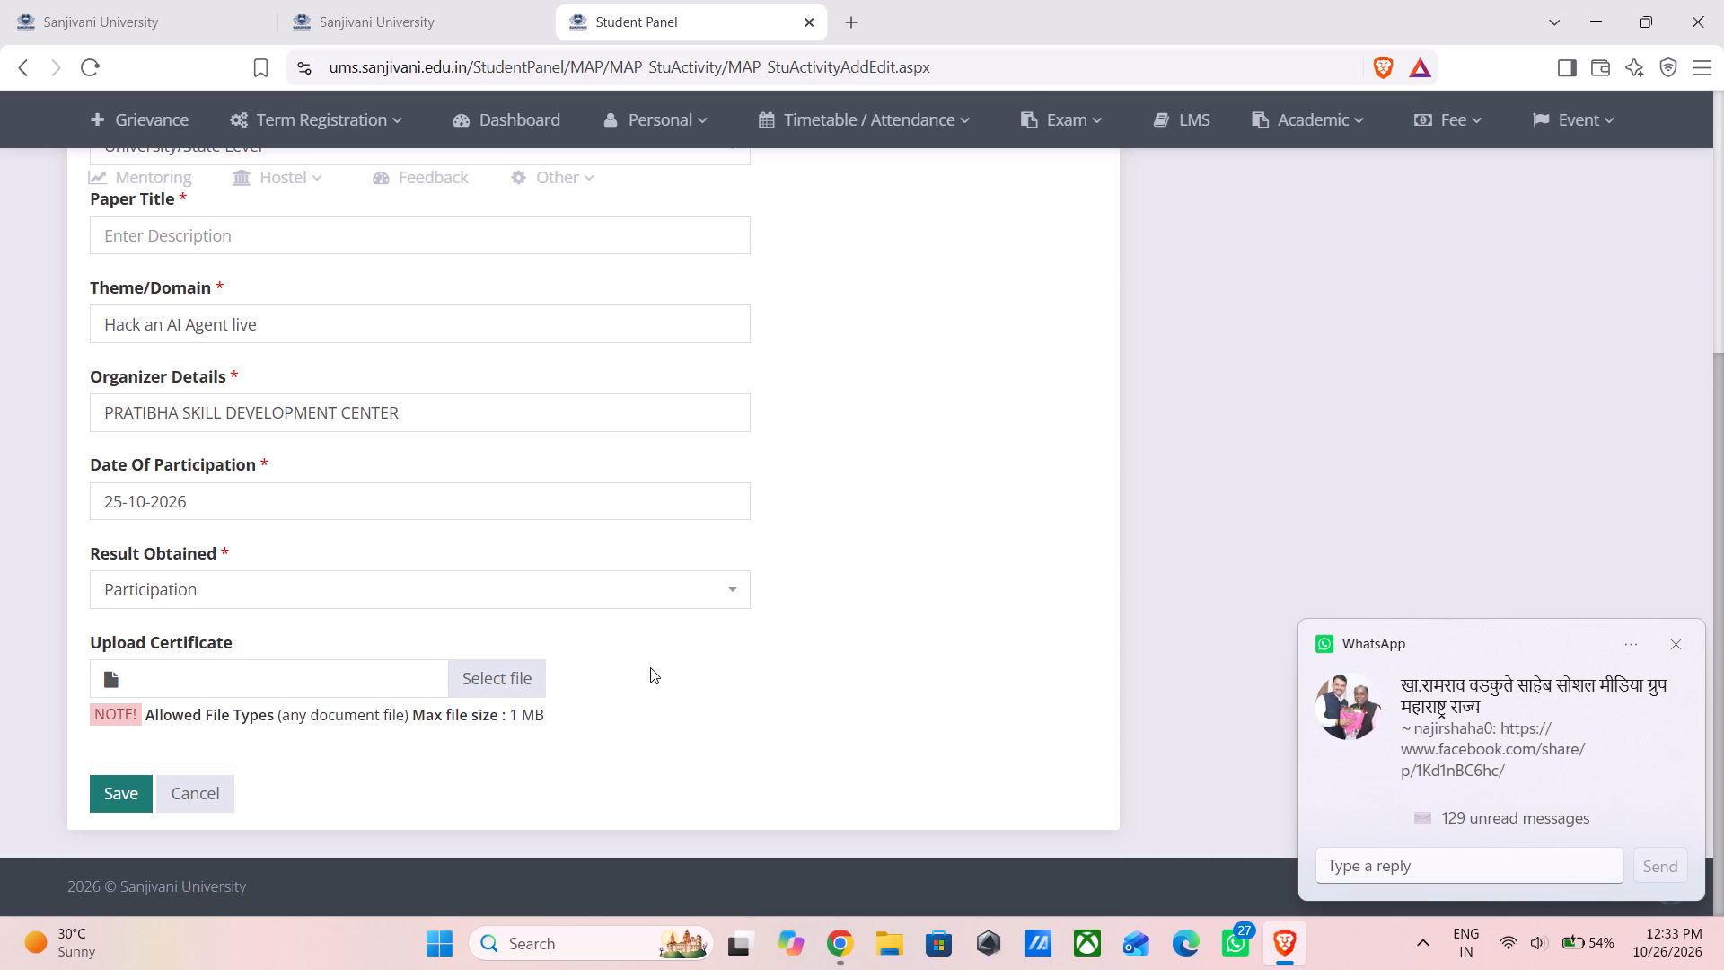
{"action": "left_click", "coordinate": [498, 691]}
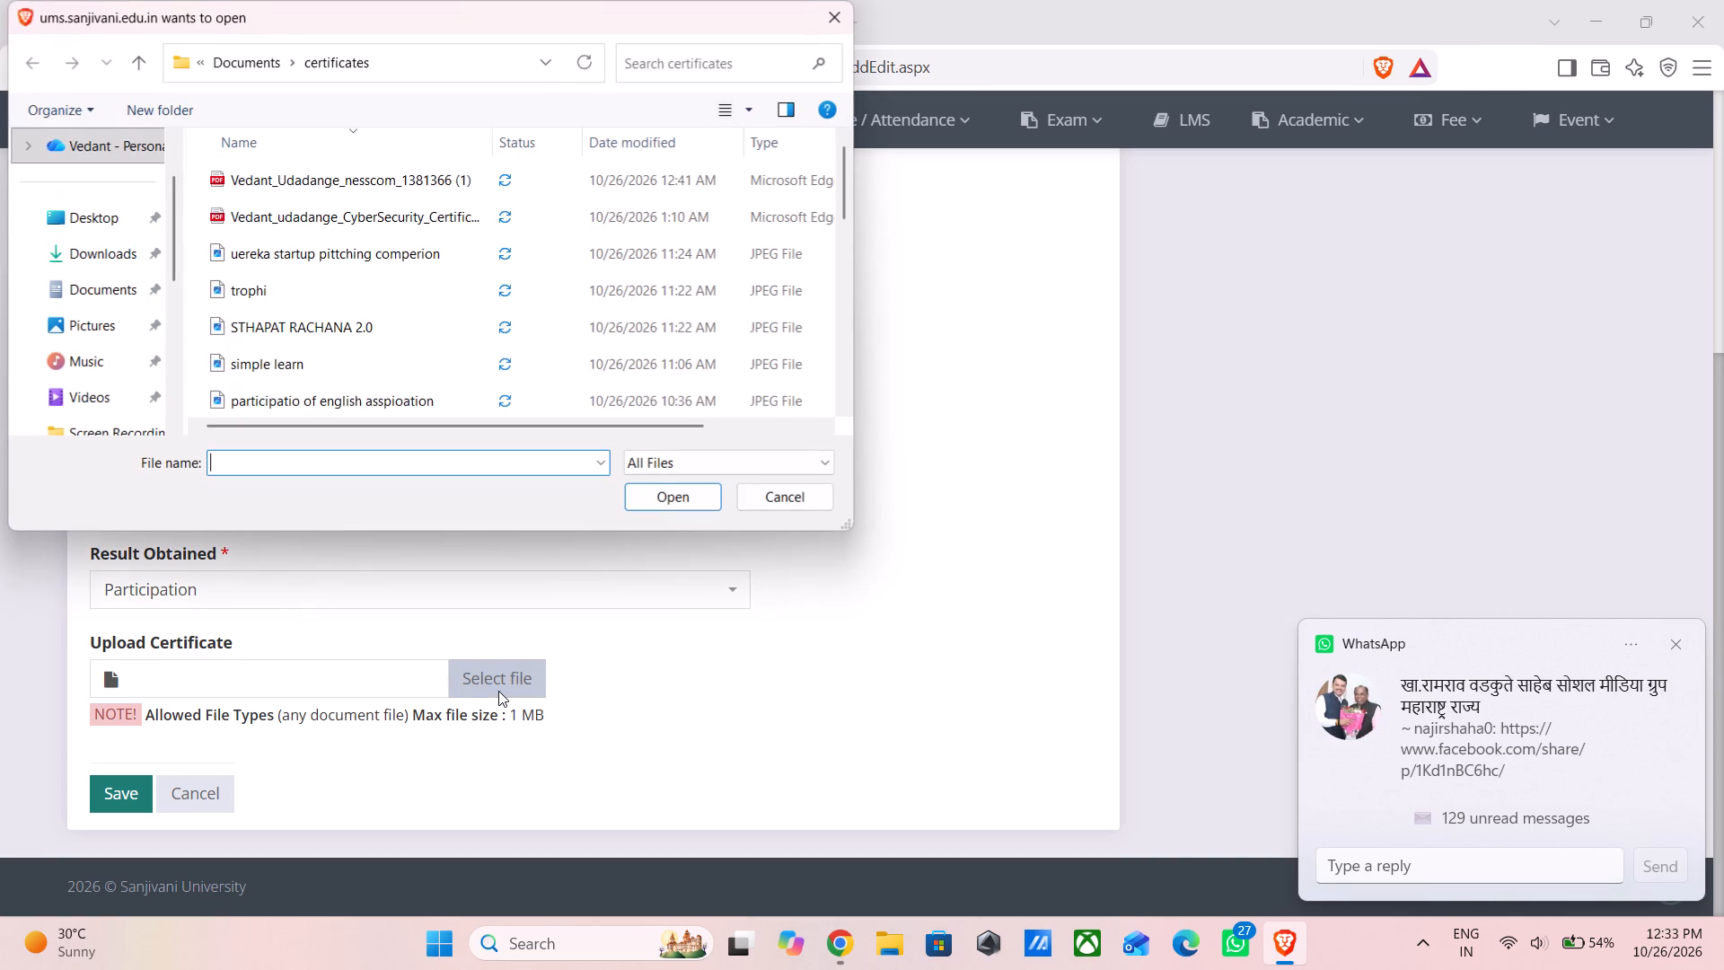
{"action": "left_click", "coordinate": [97, 251]}
{"action": "left_click", "coordinate": [308, 213]}
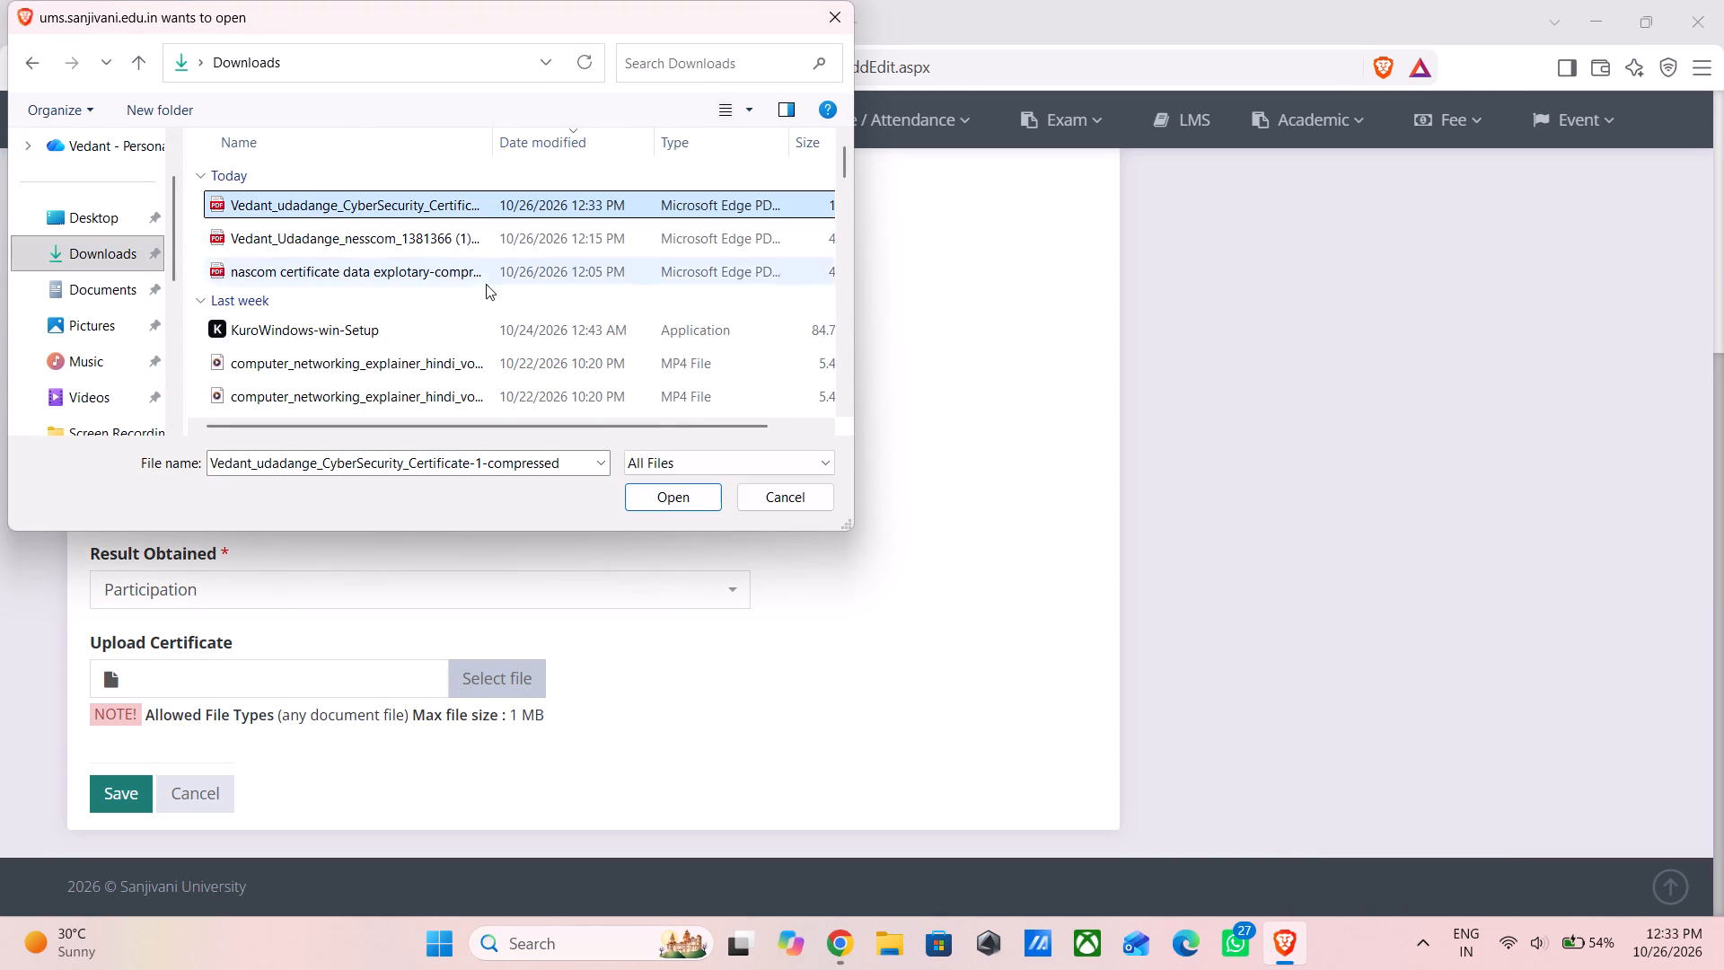
{"action": "left_click", "coordinate": [666, 497]}
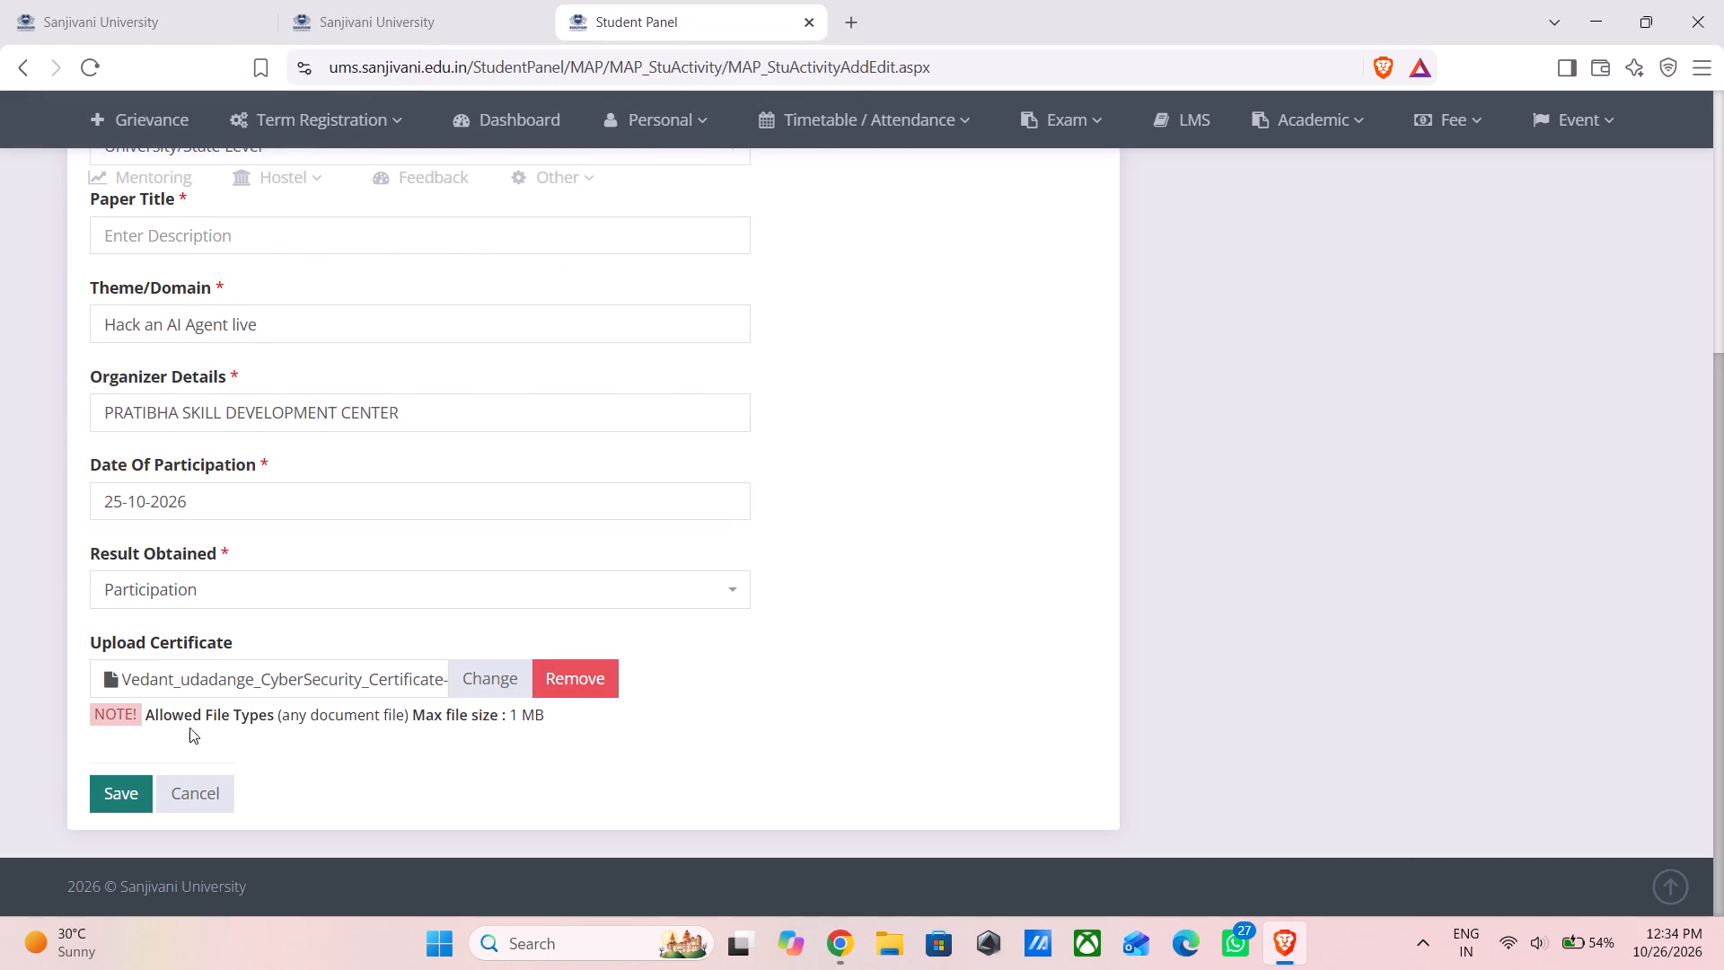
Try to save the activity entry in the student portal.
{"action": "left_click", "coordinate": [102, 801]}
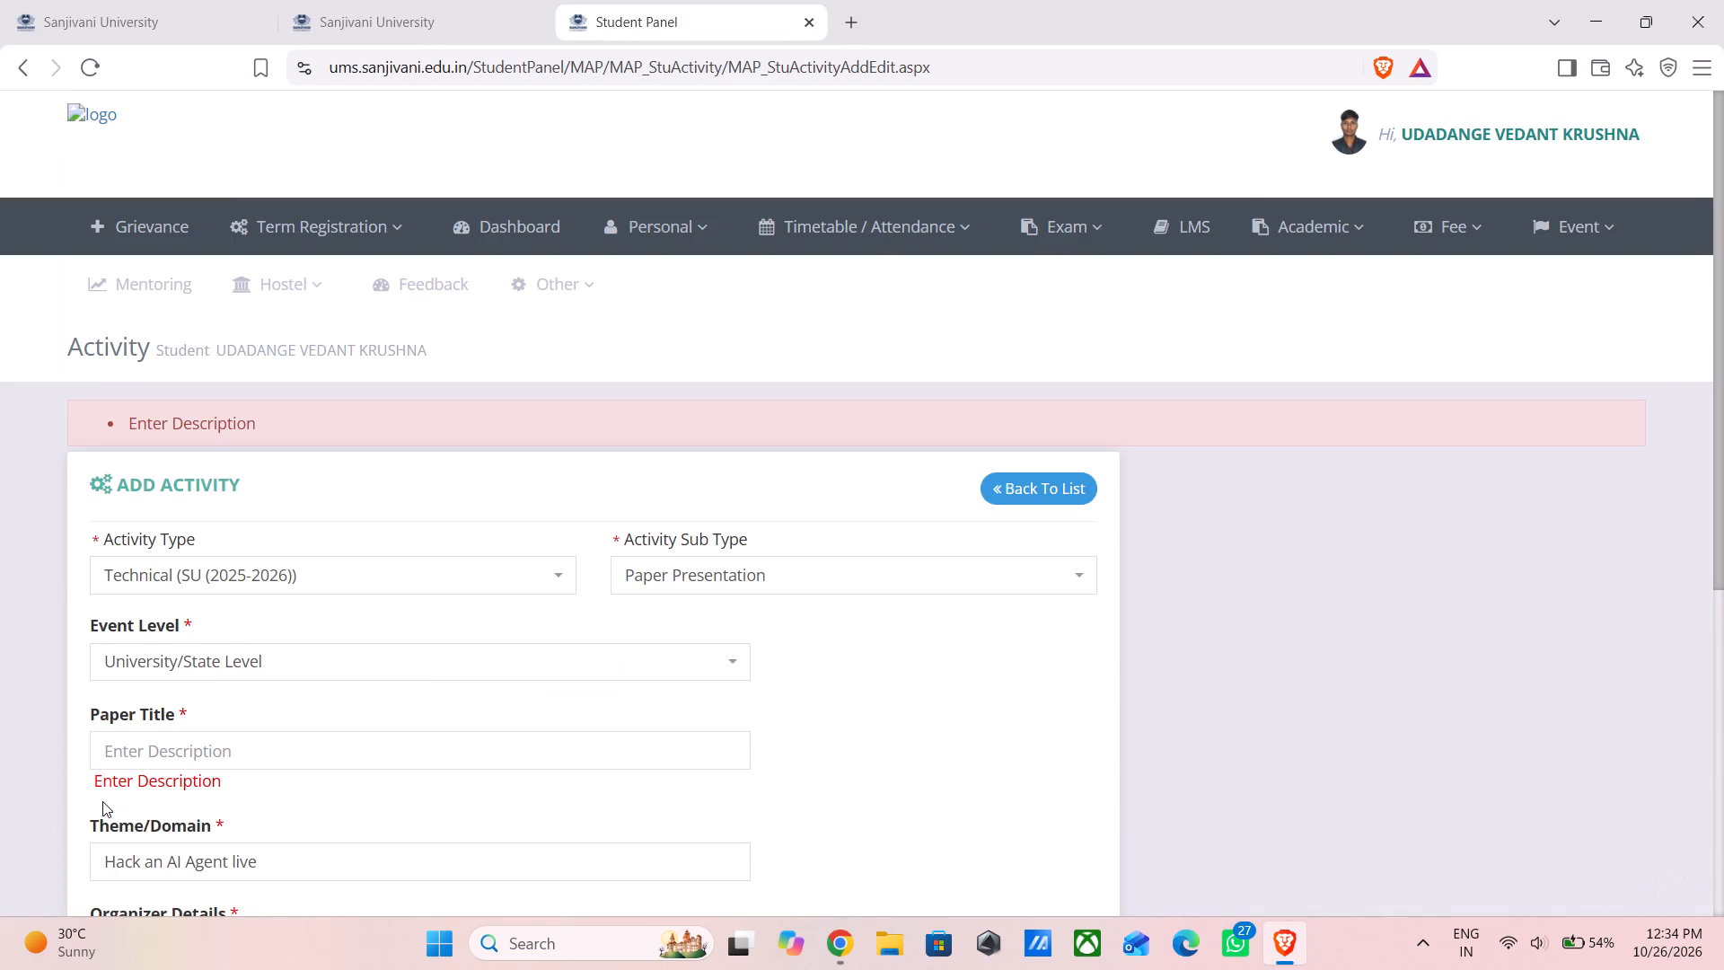
Open the compressed CyberSecurity certificate PDF from the recent files and arrange it side by side with the activity form.
{"action": "left_click", "coordinate": [199, 756]}
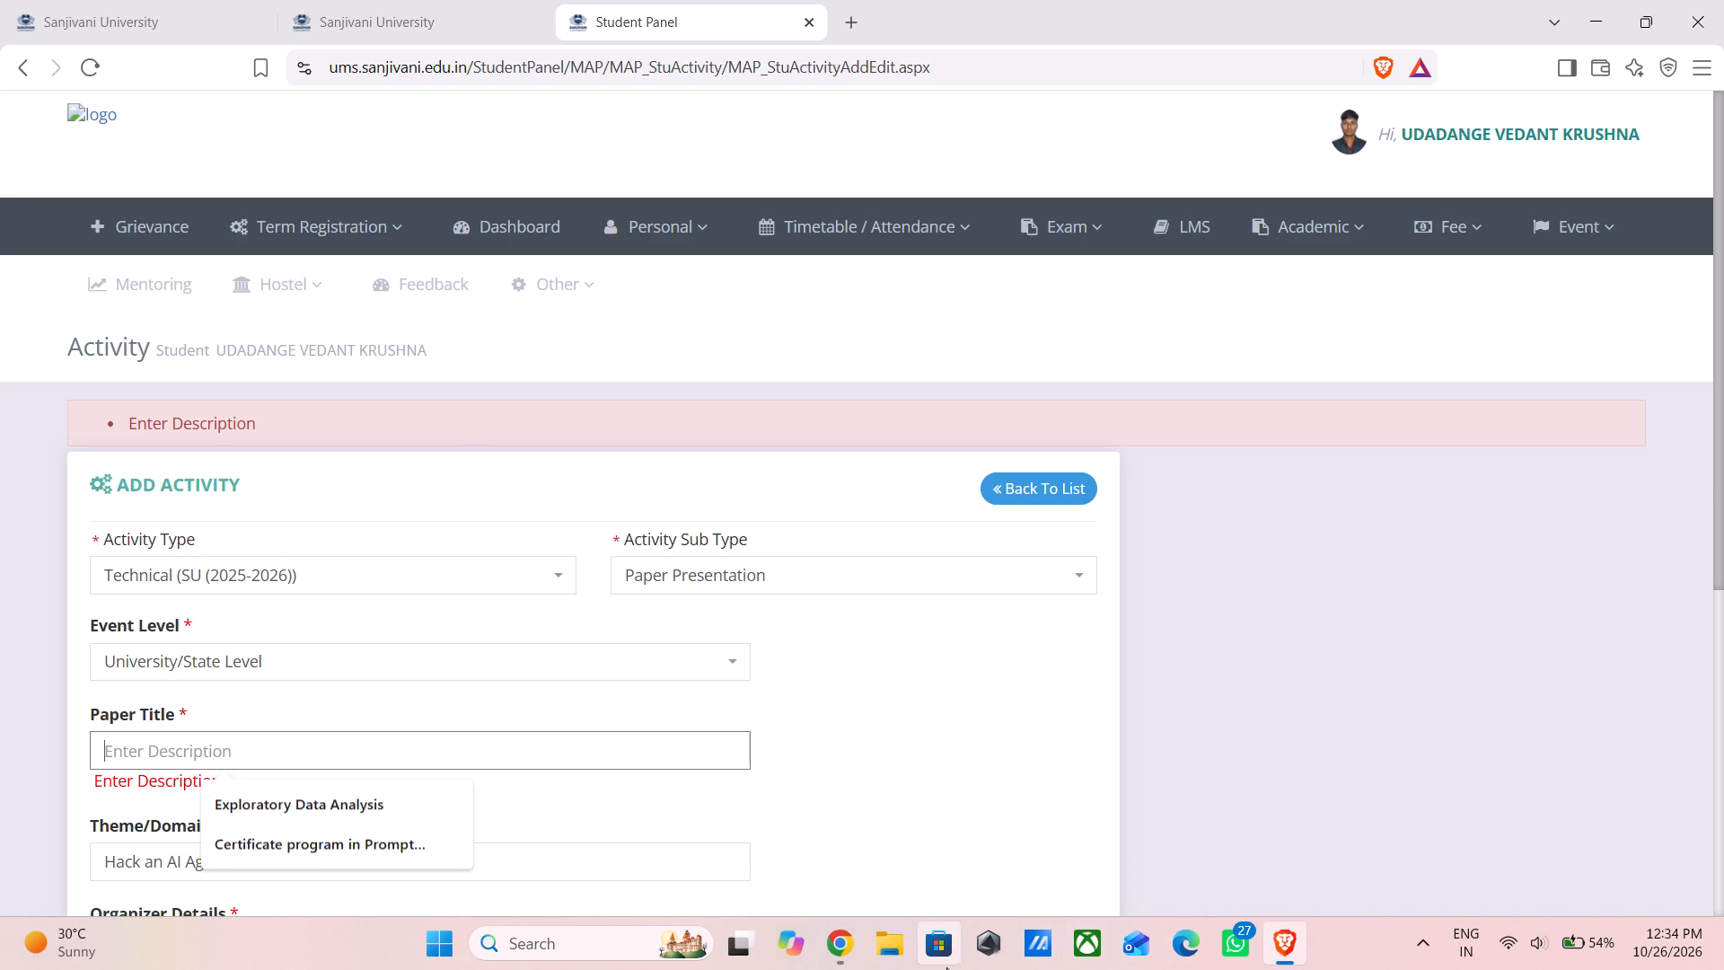
{"action": "left_click", "coordinate": [895, 957]}
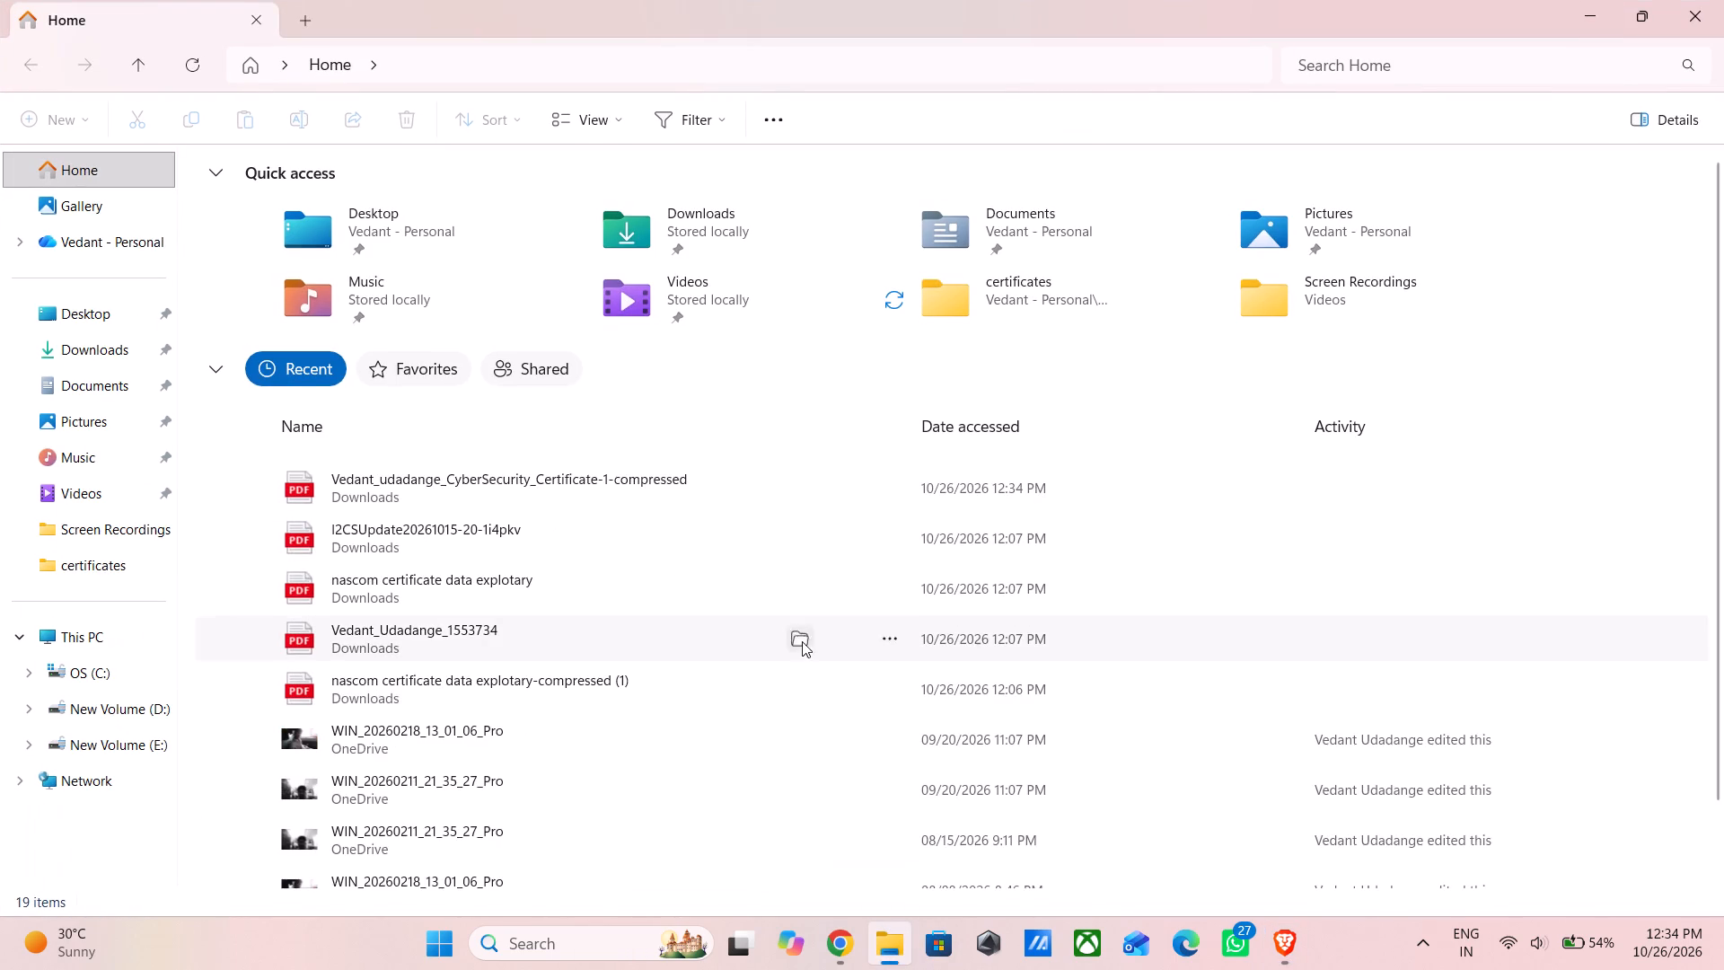
{"action": "double_click", "coordinate": [779, 495]}
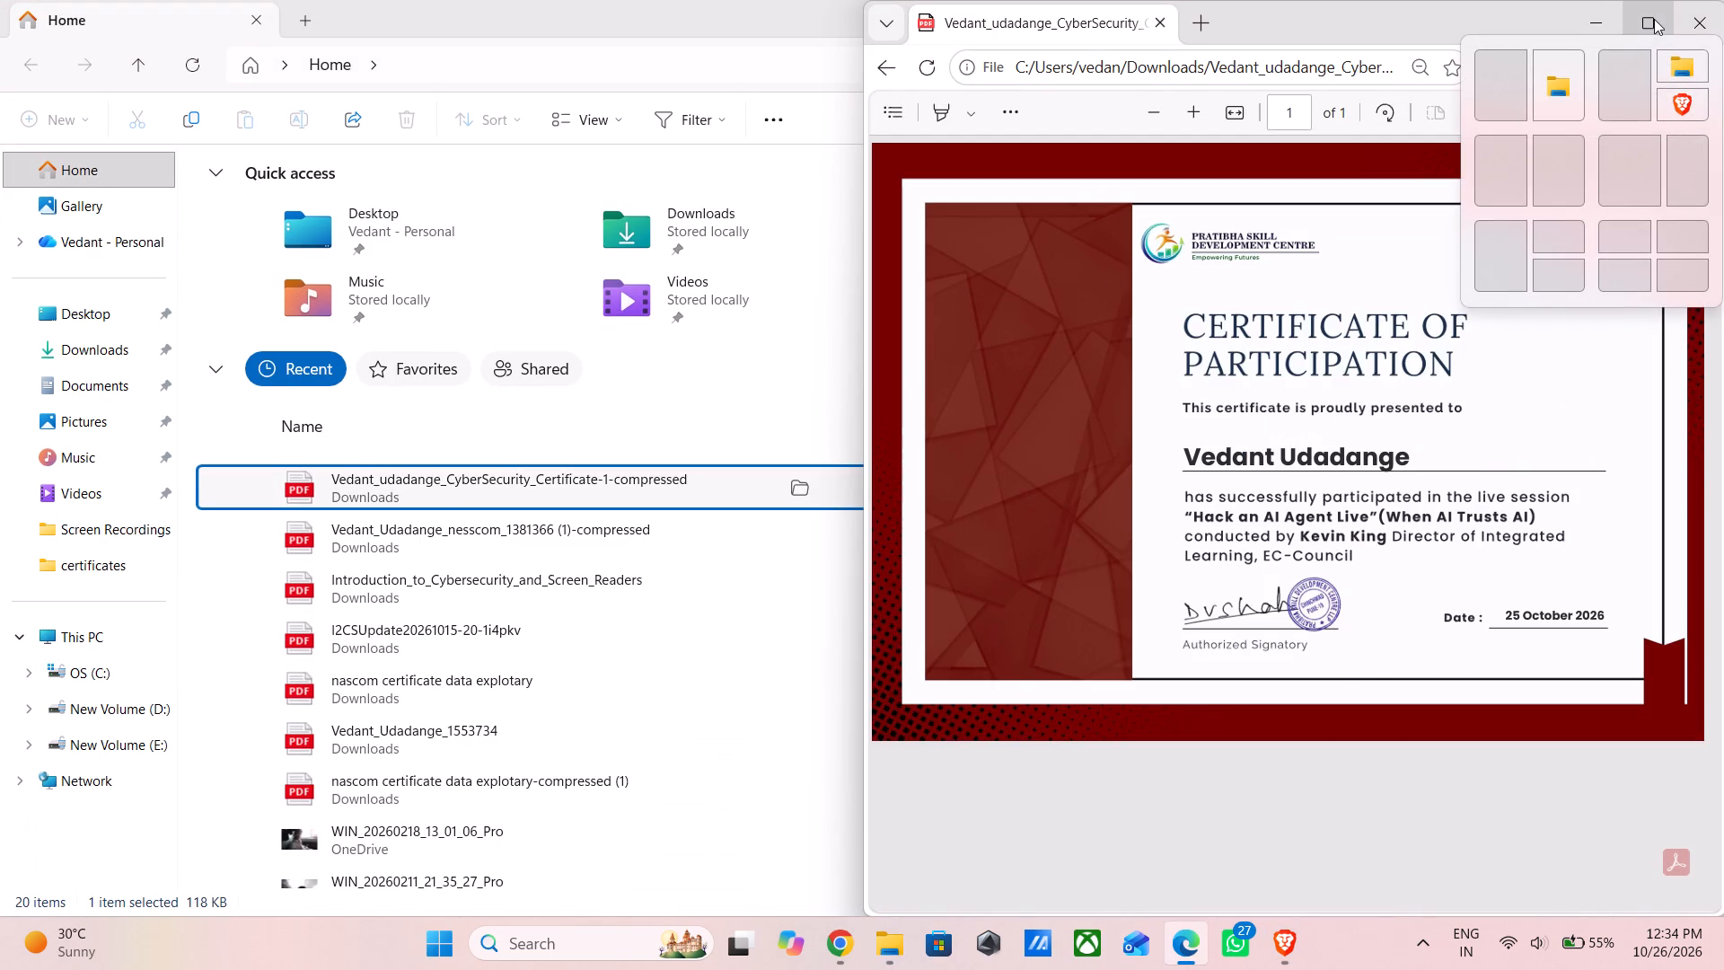
{"action": "left_click", "coordinate": [1575, 155]}
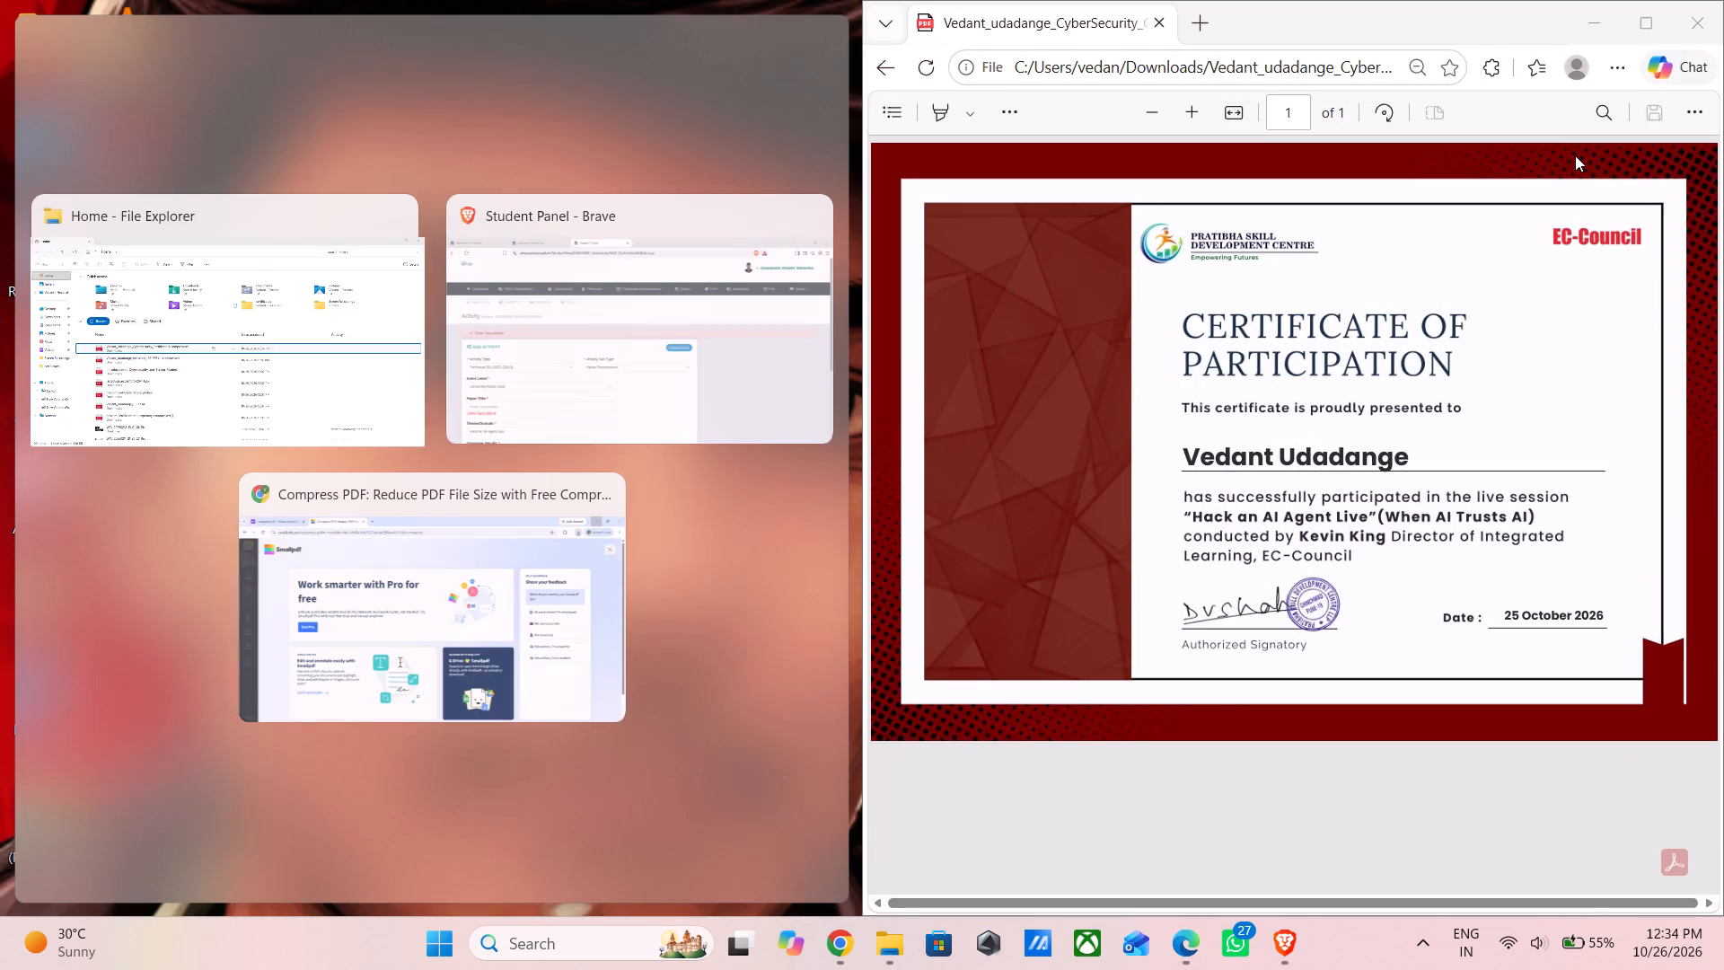
{"action": "left_click", "coordinate": [635, 379]}
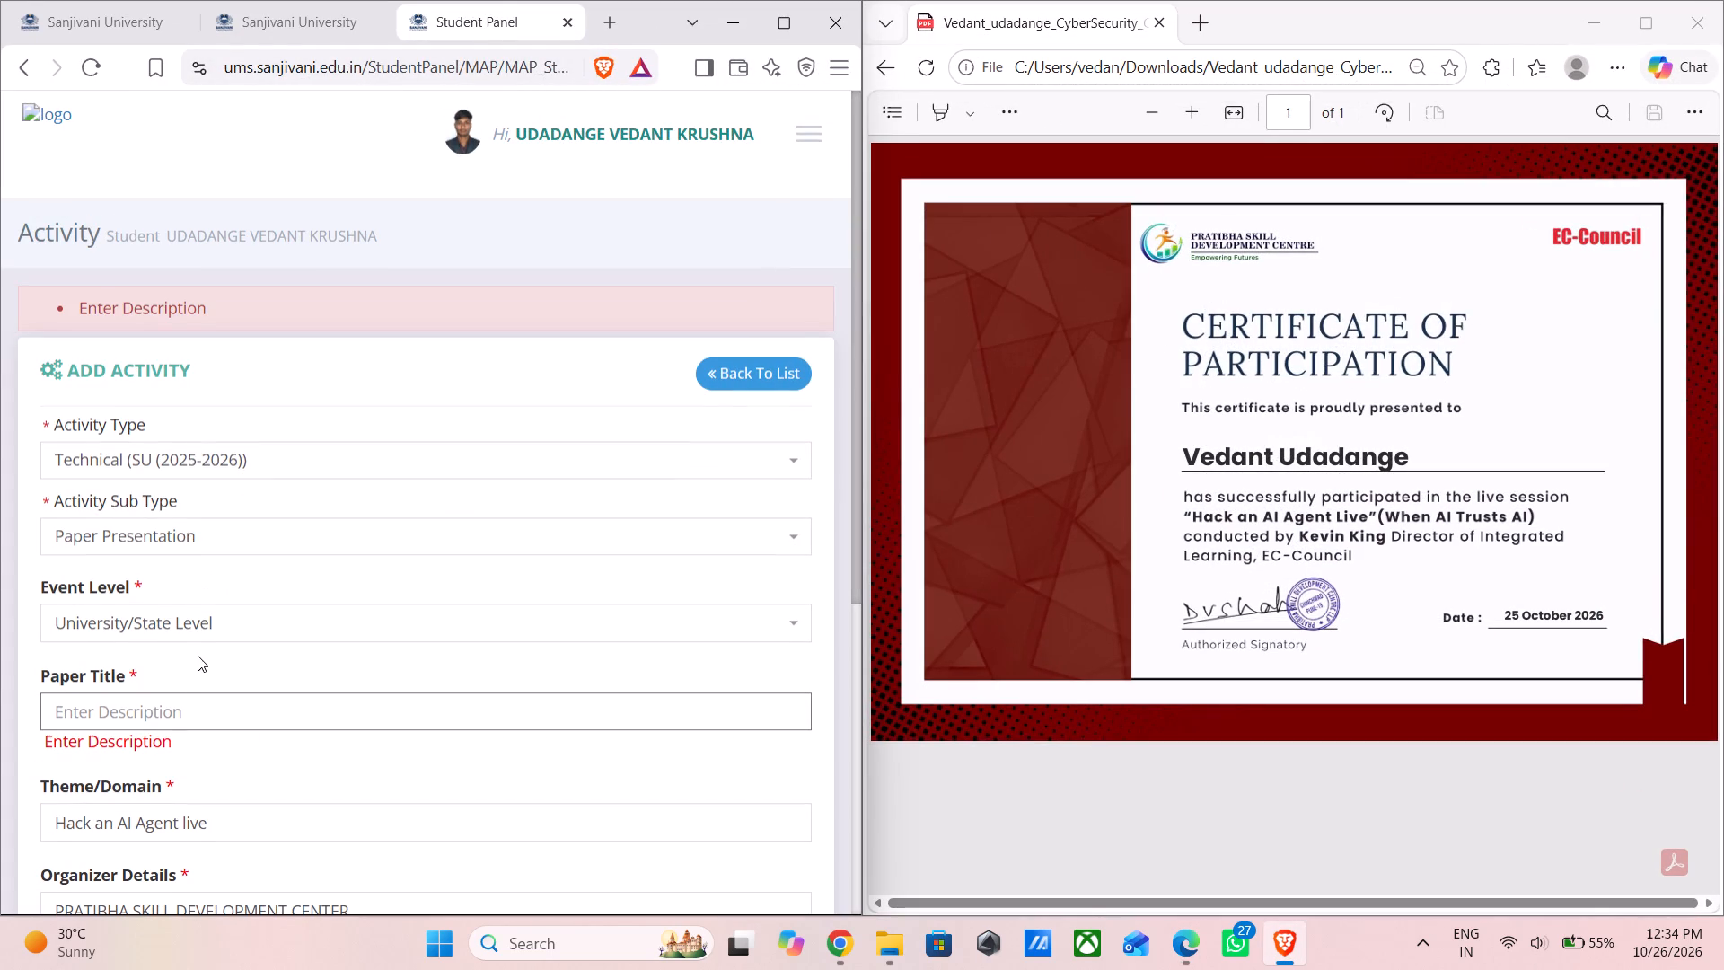
Enter "hack an AI Agent Live" as the paper title in the Technical Paper Presentation activity entry.
{"action": "left_click", "coordinate": [185, 704]}
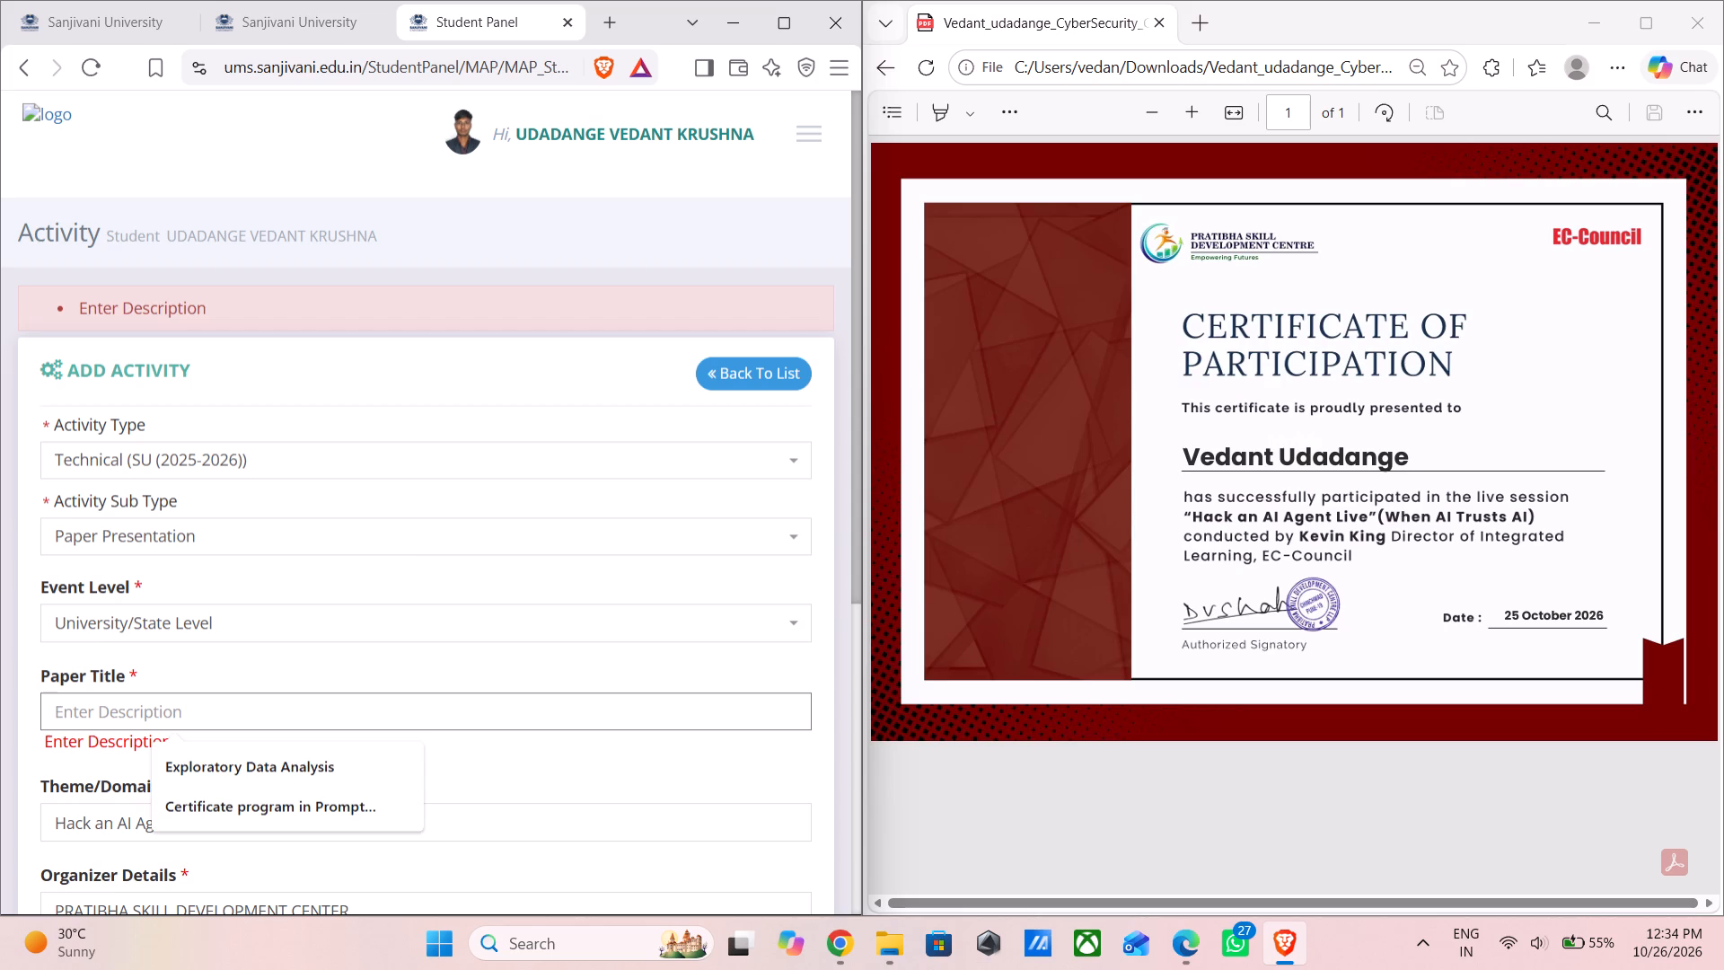
{"action": "scroll", "coordinate": [185, 704], "scroll_direction": "down", "scroll_amount": 1}
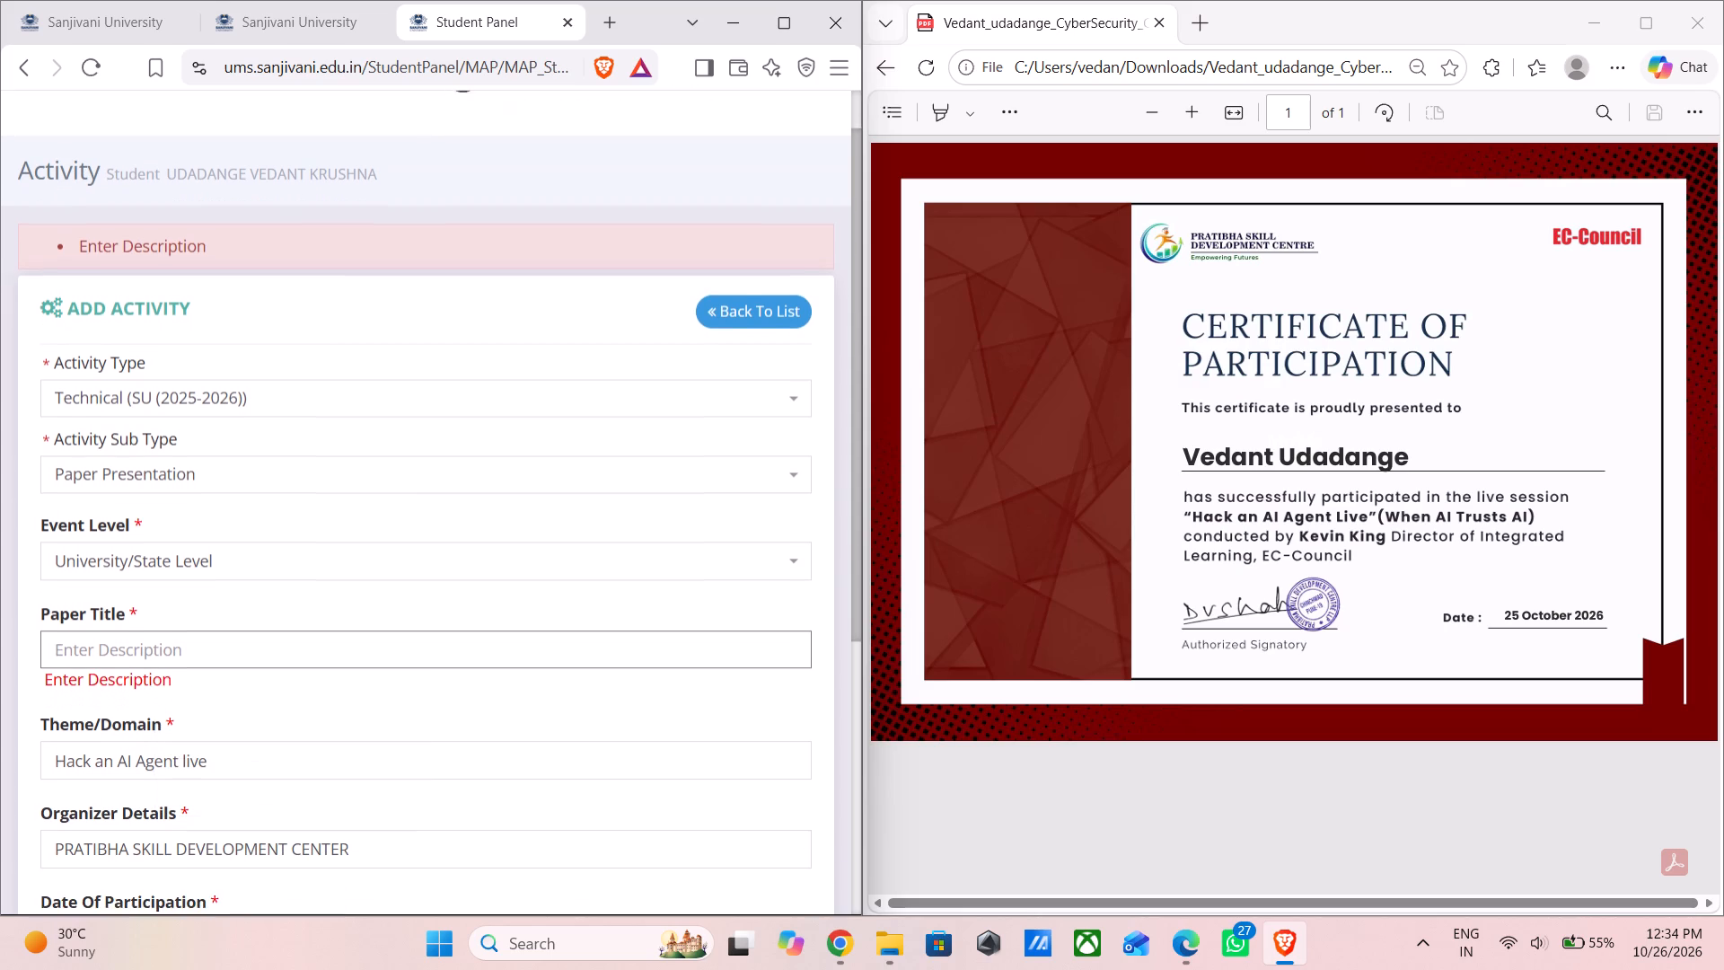
{"action": "scroll", "coordinate": [185, 704], "scroll_direction": "down", "scroll_amount": 1}
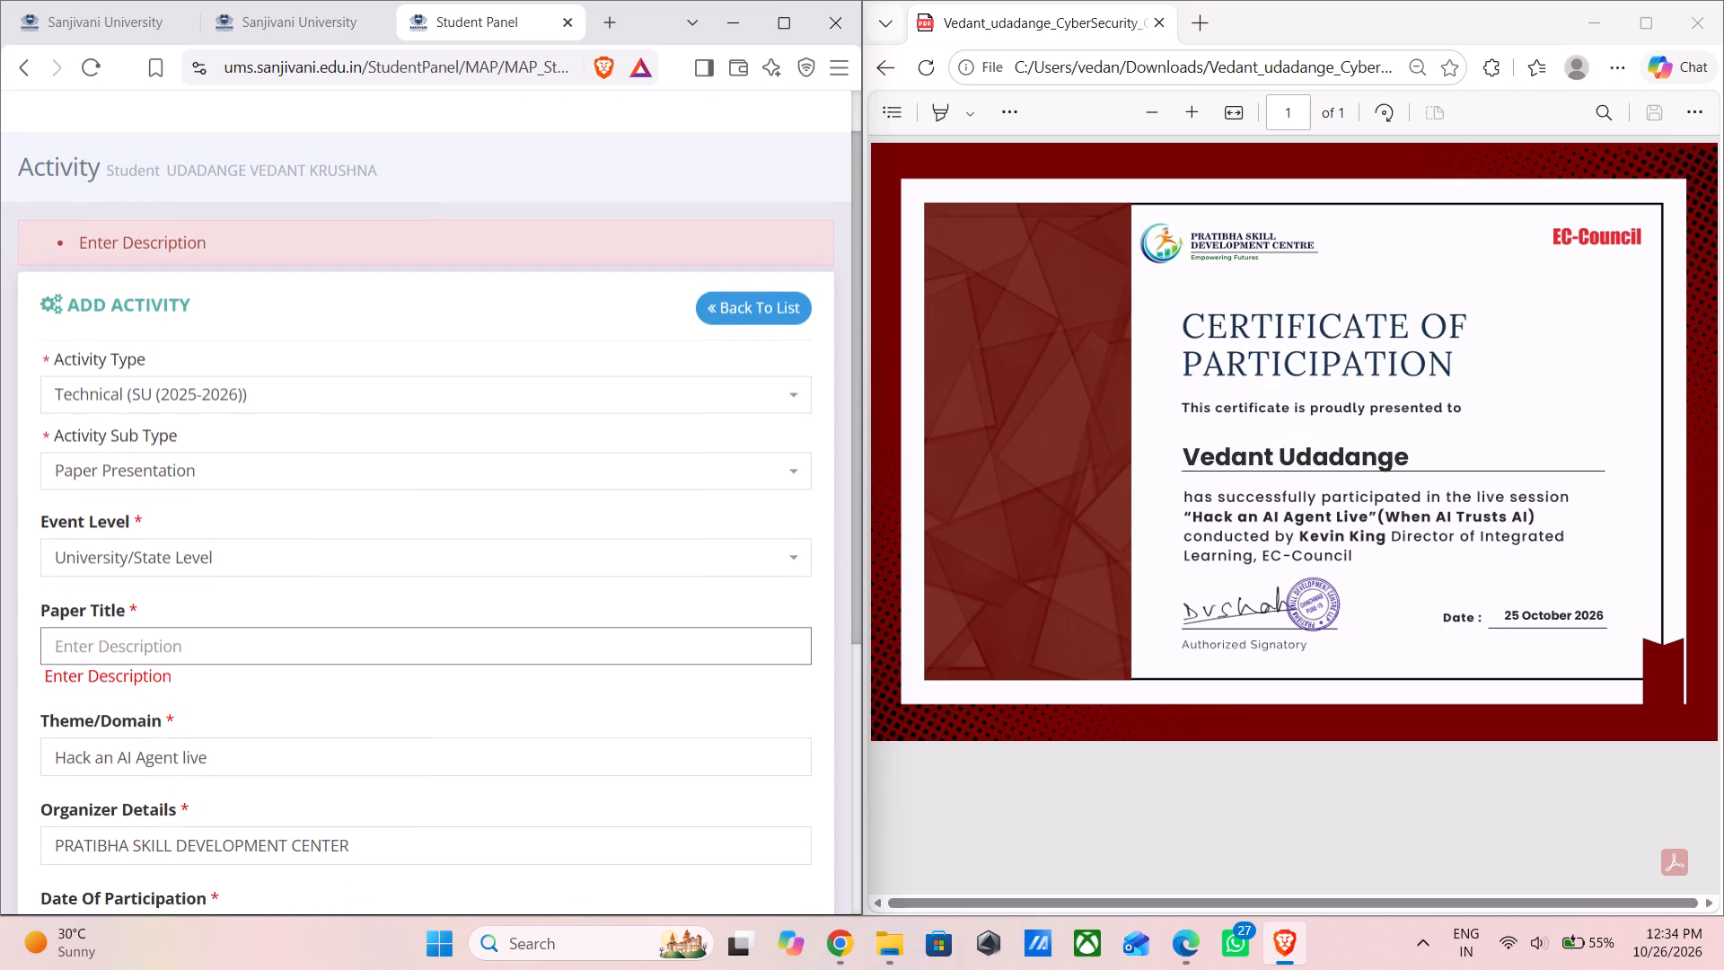
{"action": "left_click", "coordinate": [249, 650]}
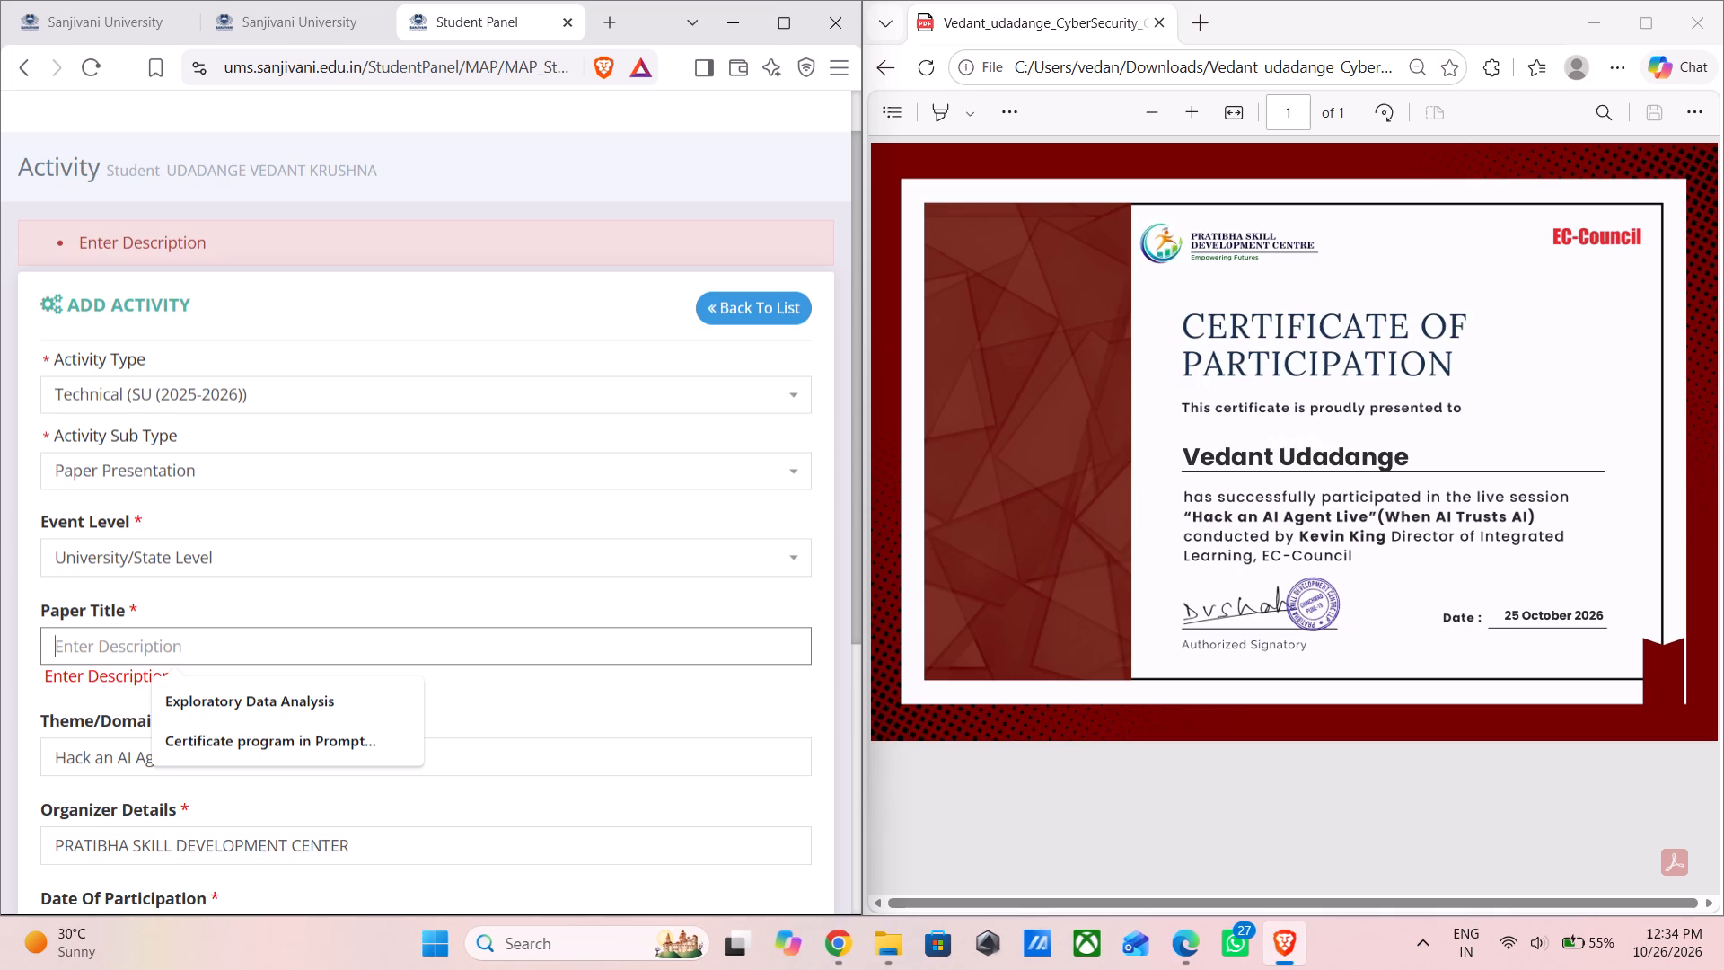
{"action": "type", "text": "hac"}
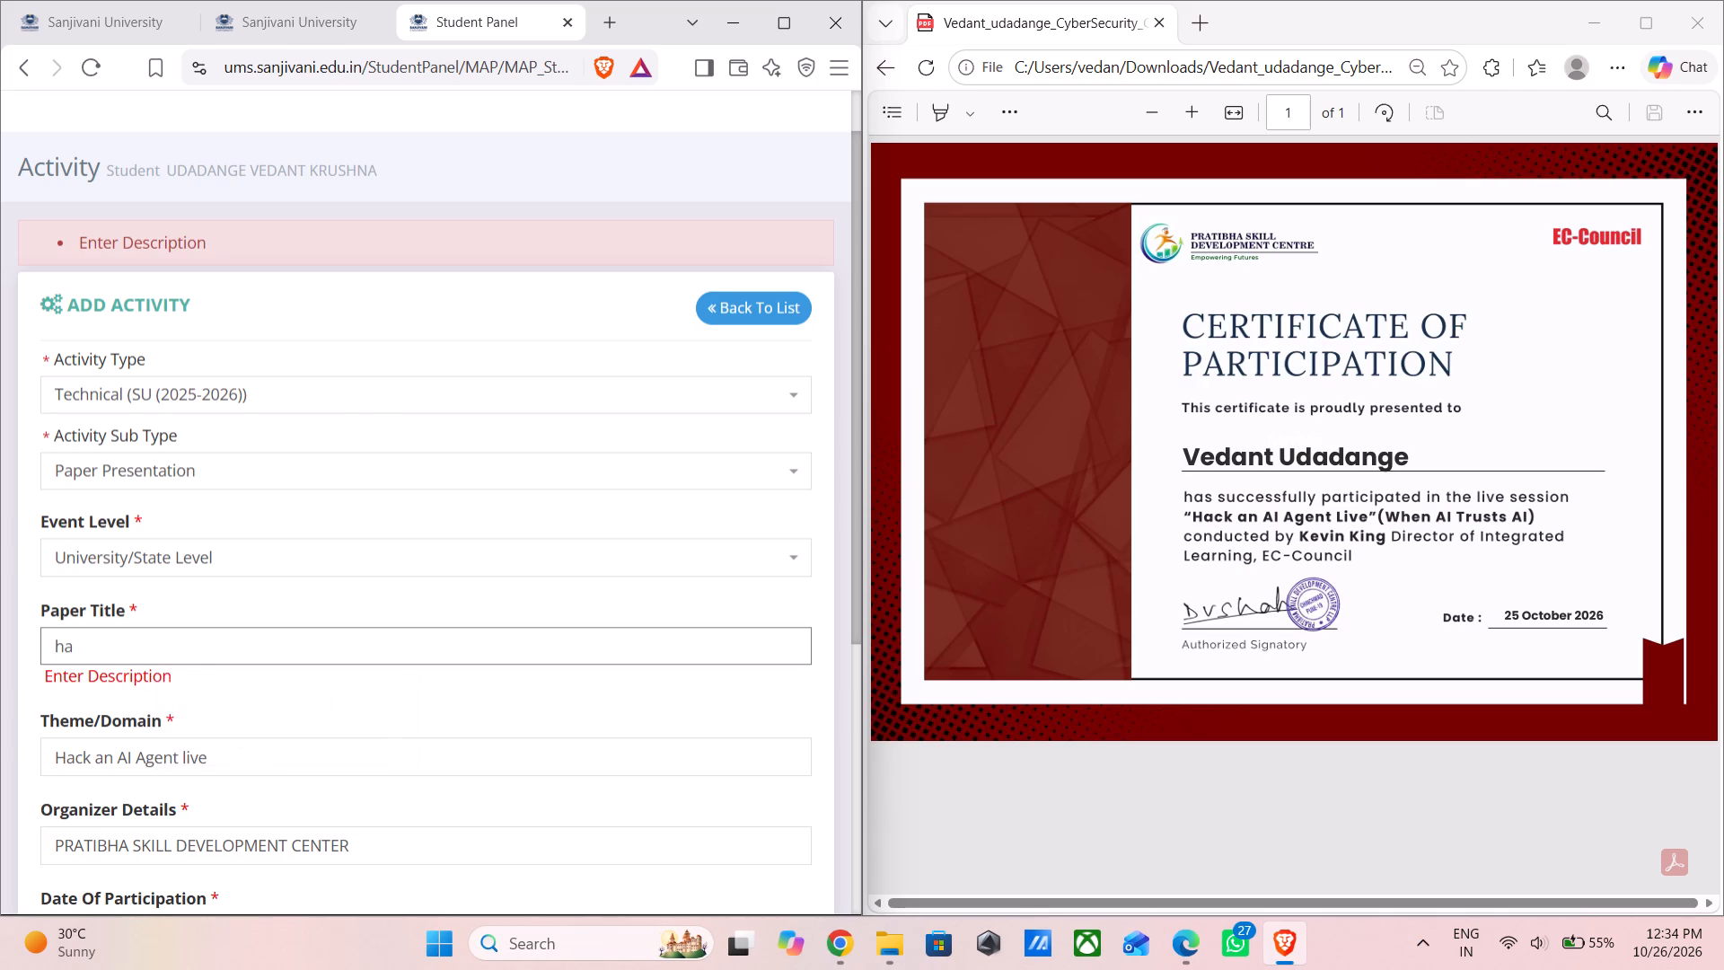
{"action": "type", "text": "k"}
{"action": "key", "text": "space"}
{"action": "type", "text": "an"}
{"action": "key", "text": "space"}
{"action": "type", "text": "AI"}
{"action": "key", "text": "space"}
{"action": "type", "text": "Agent"}
{"action": "key", "text": "space"}
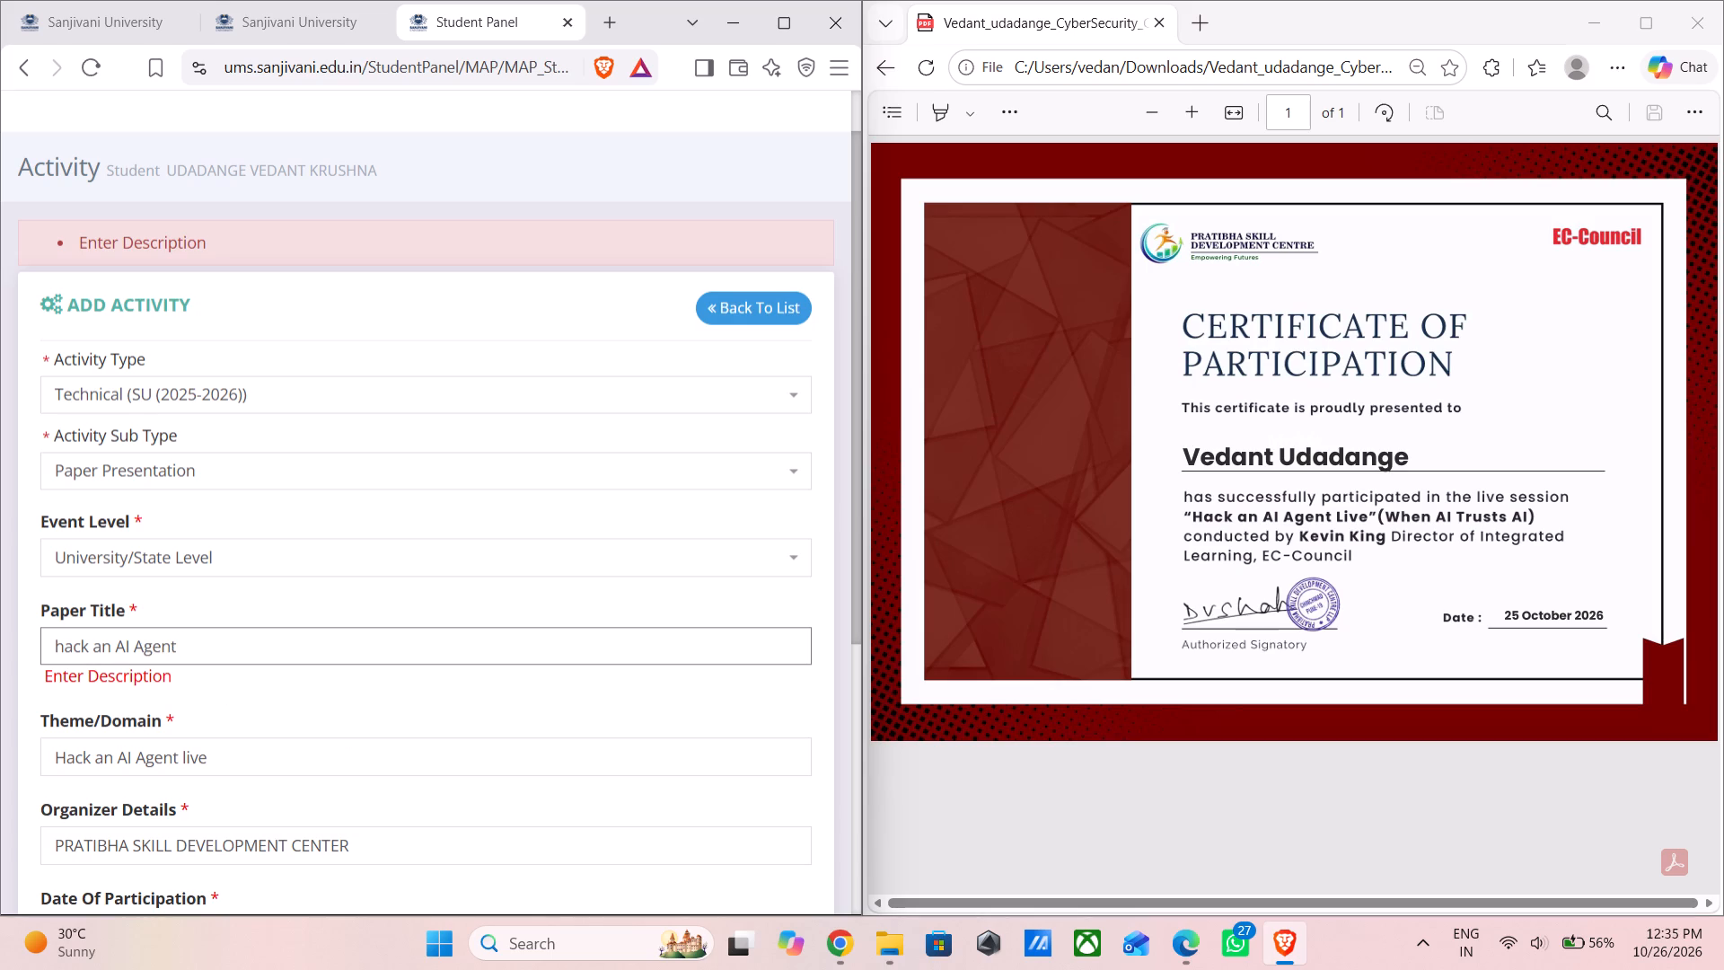
{"action": "key", "text": "shift+k"}
{"action": "key", "text": "BackSpace"}
{"action": "type", "text": "Live"}
Save the completed Paper Presentation activity entry.
{"action": "scroll", "coordinate": [387, 647], "scroll_direction": "down", "scroll_amount": 4}
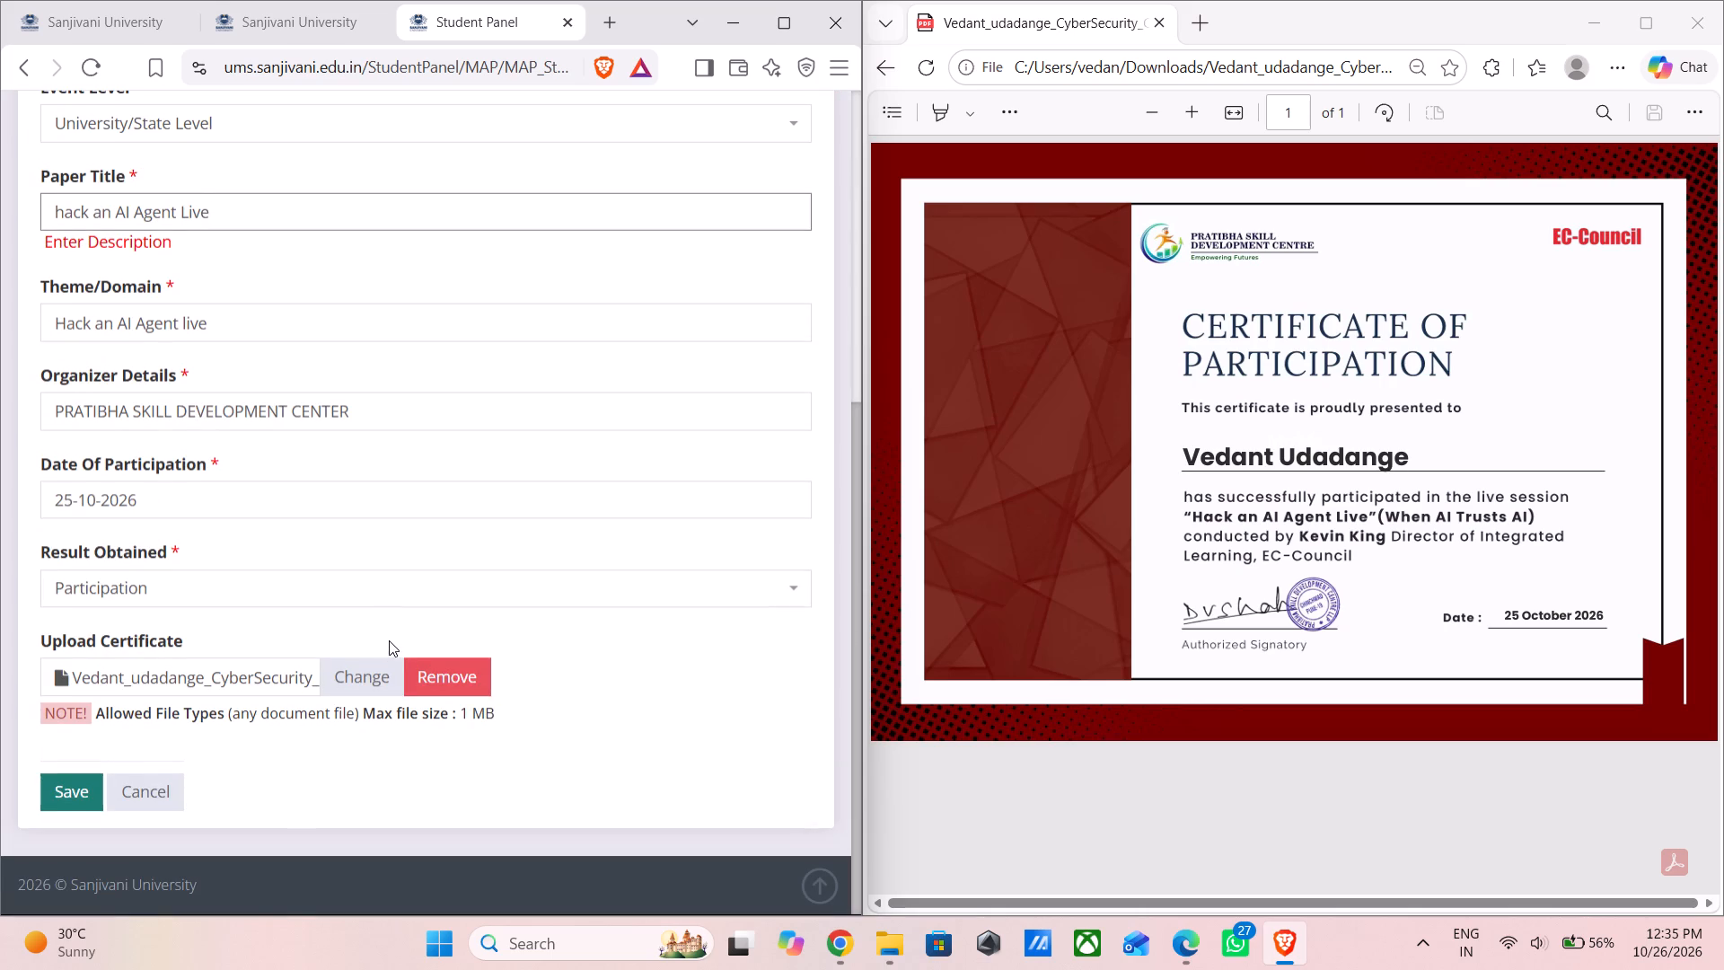
{"action": "left_click", "coordinate": [61, 787]}
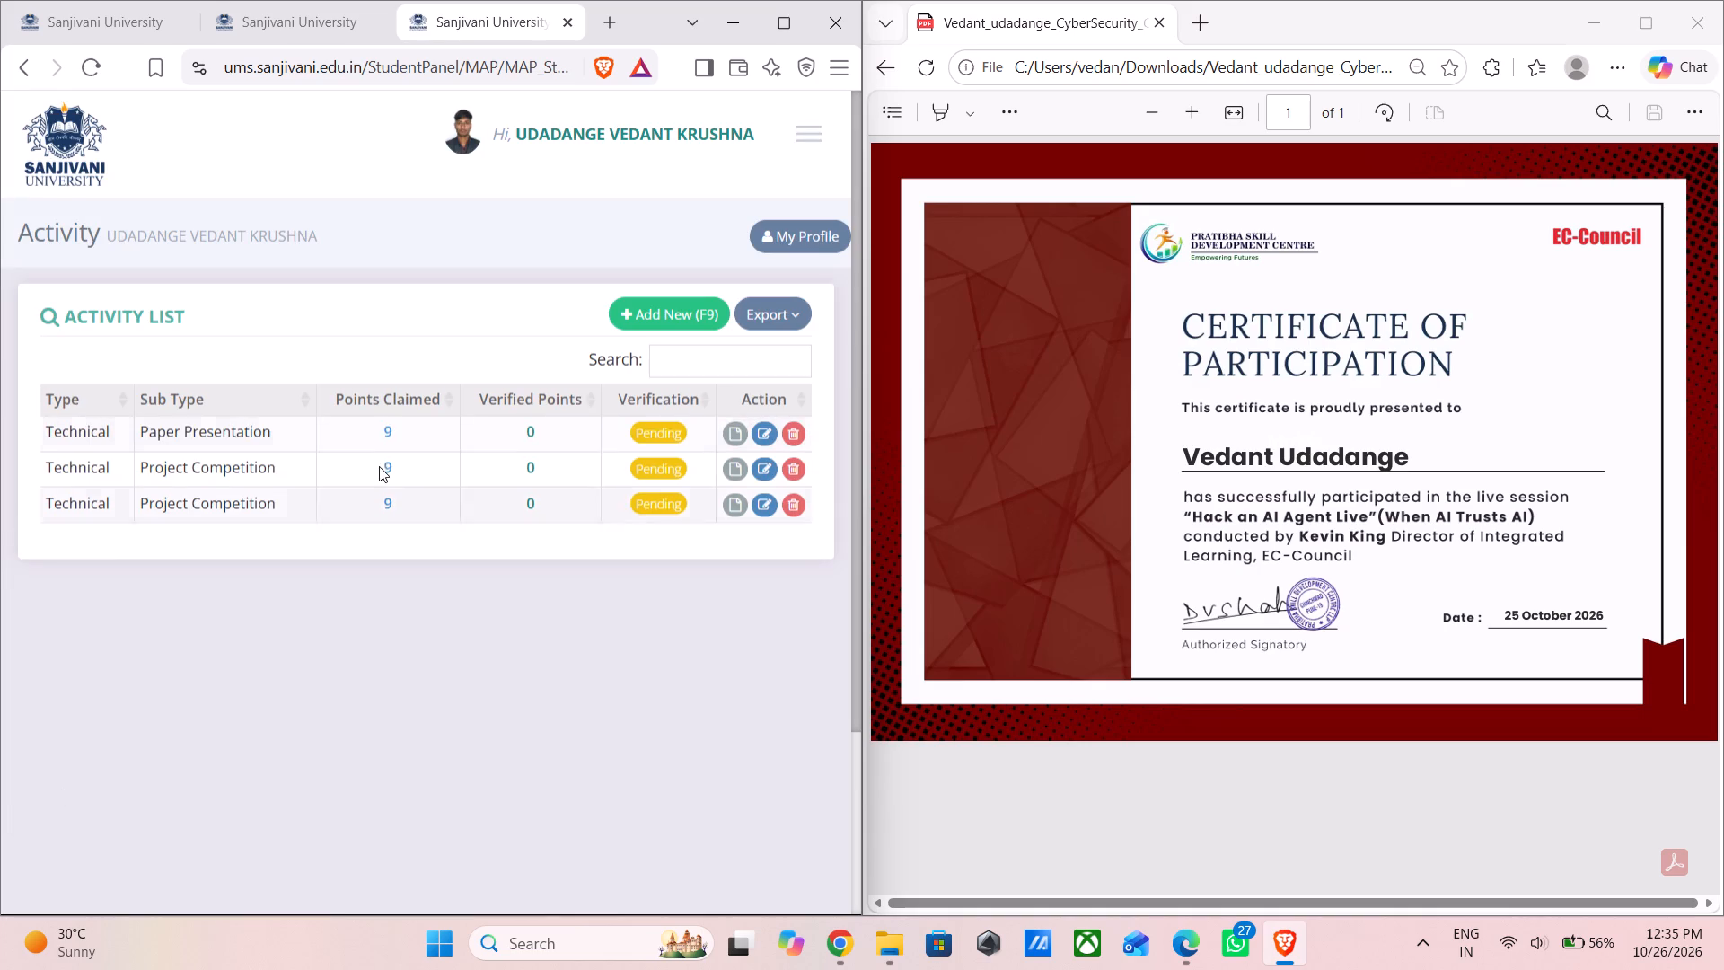
Start a new activity entry and open its activity type choices.
{"action": "left_click", "coordinate": [688, 314]}
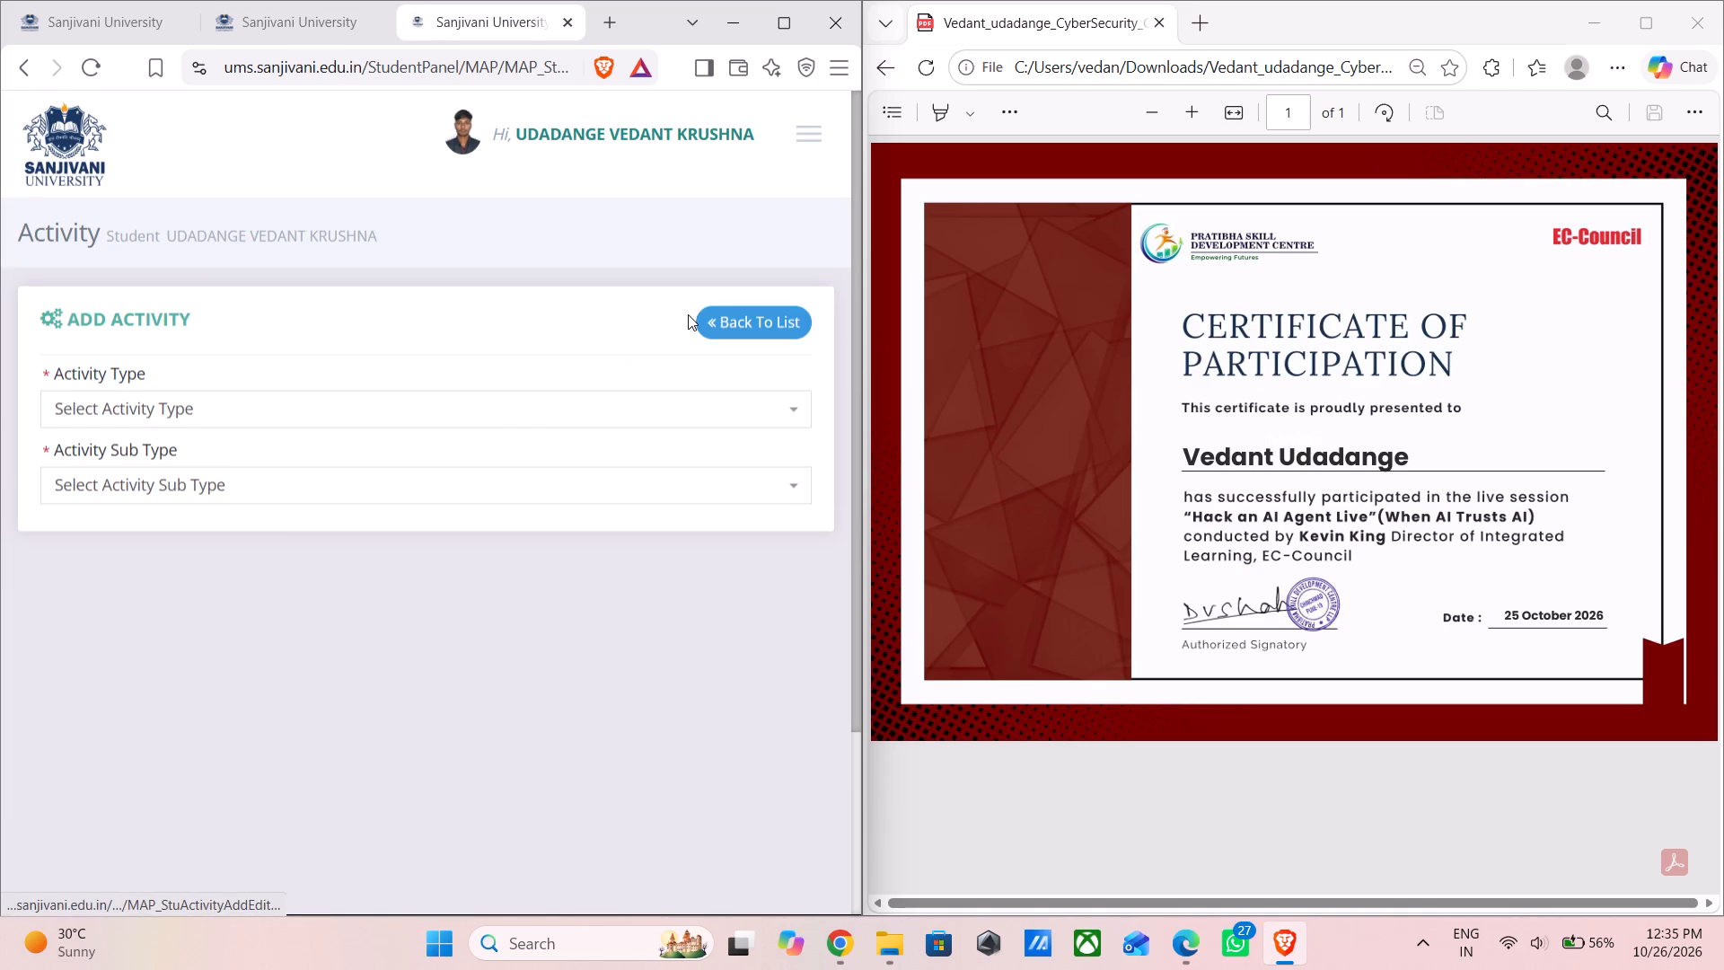
{"action": "left_click", "coordinate": [459, 419]}
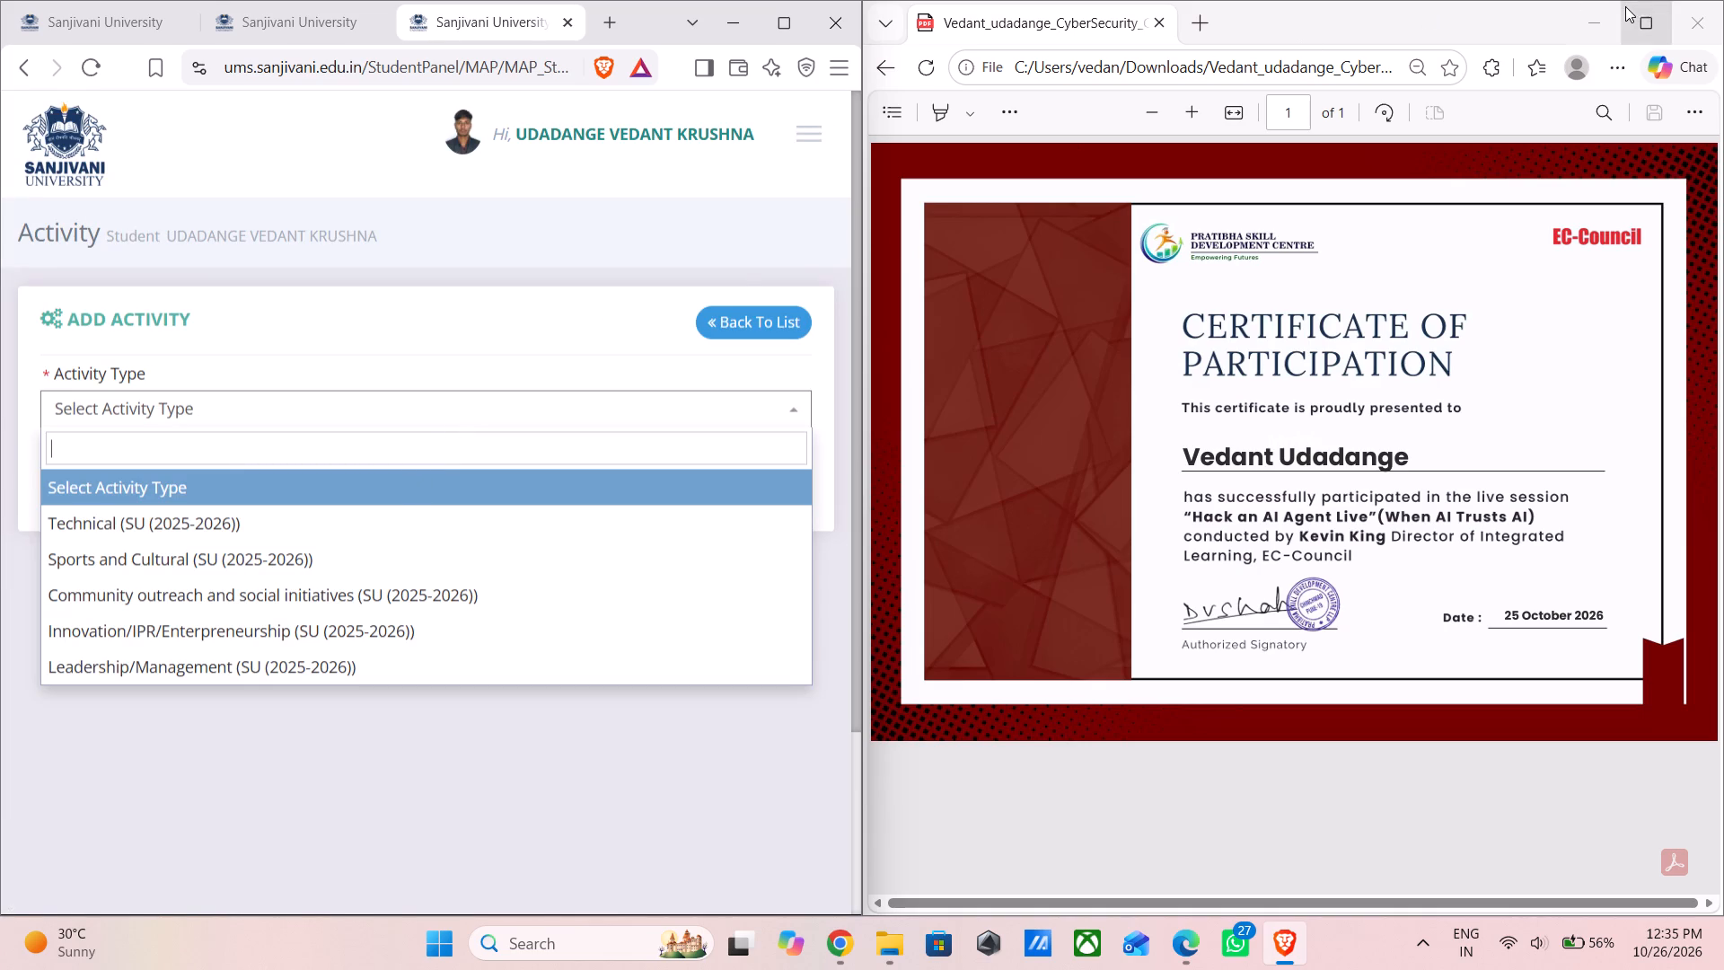
Close the certificate PDF and arrange File Explorer side by side with the new activity form.
{"action": "left_click", "coordinate": [1693, 30]}
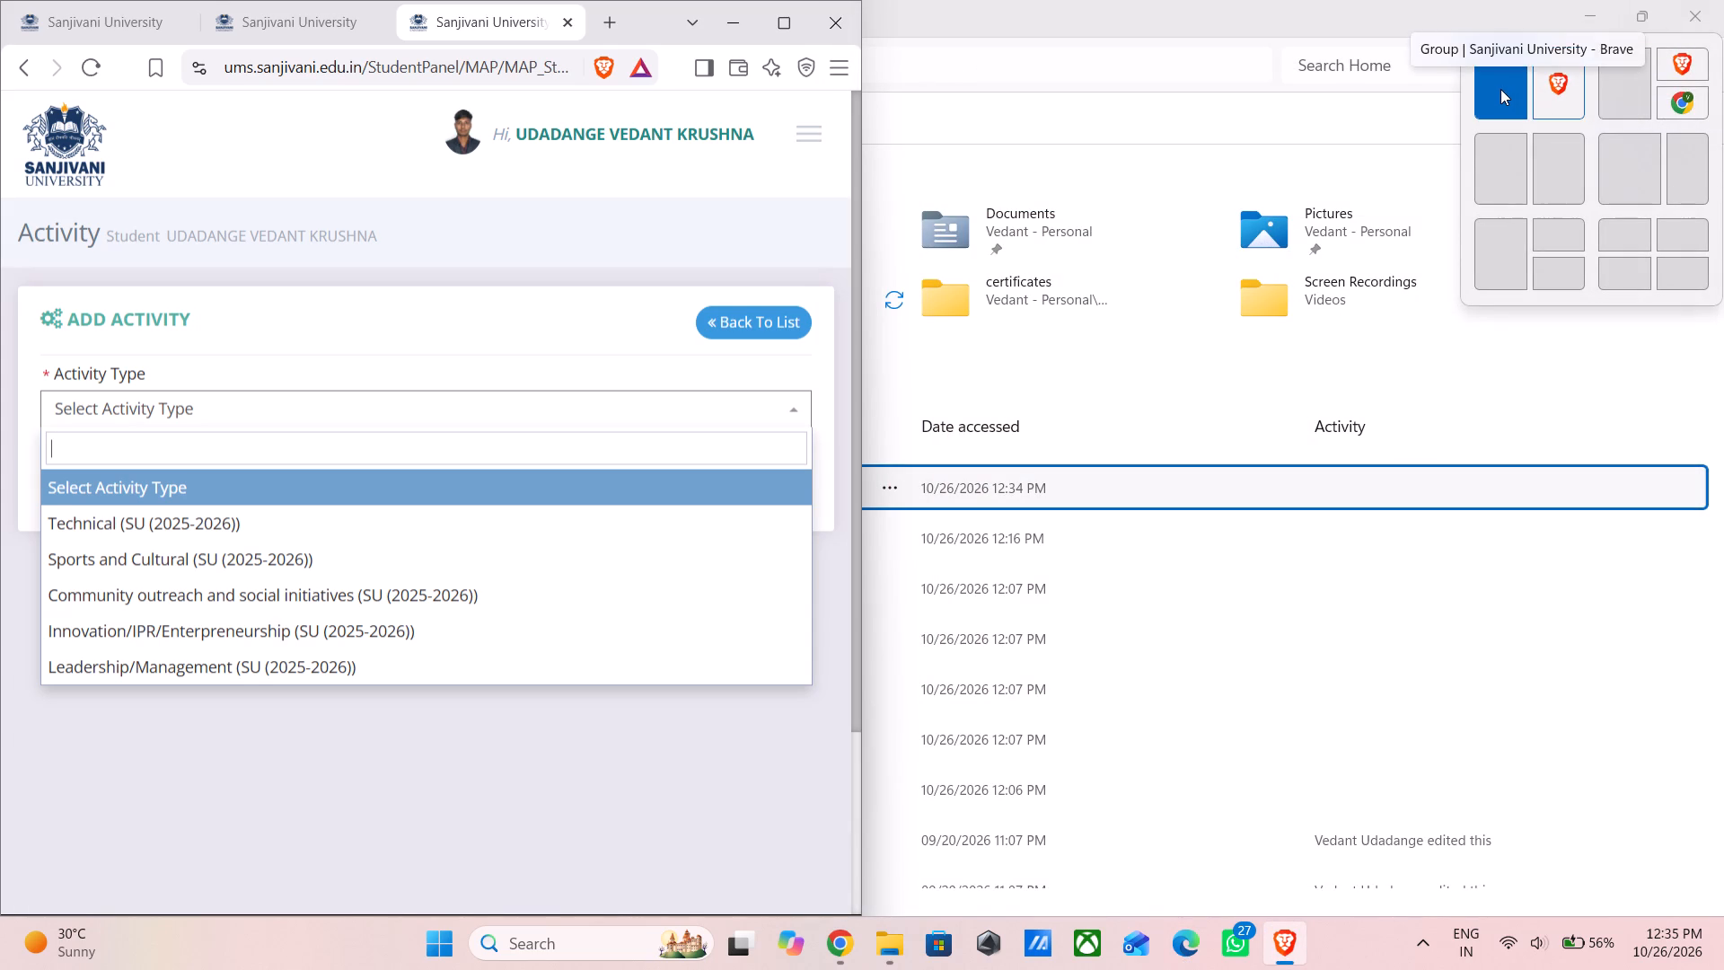
{"action": "left_click", "coordinate": [1500, 89]}
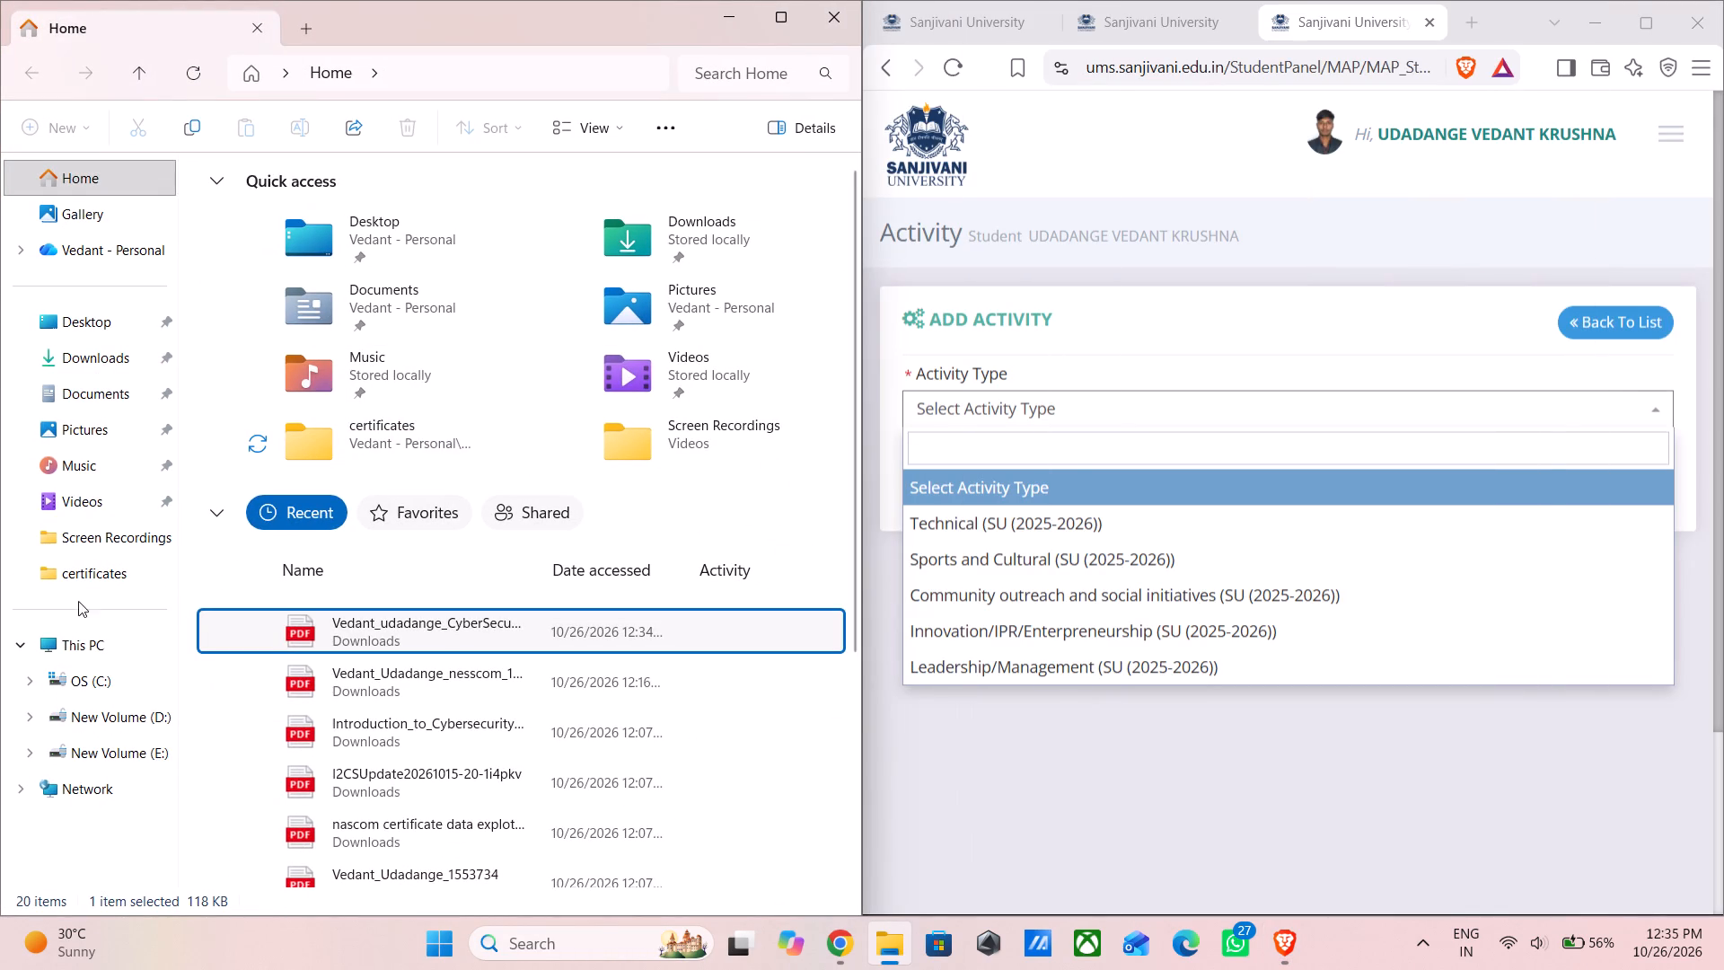
Open the certificates folder in File Explorer and select the NPCnfs1 PDF.
{"action": "left_click", "coordinate": [78, 577]}
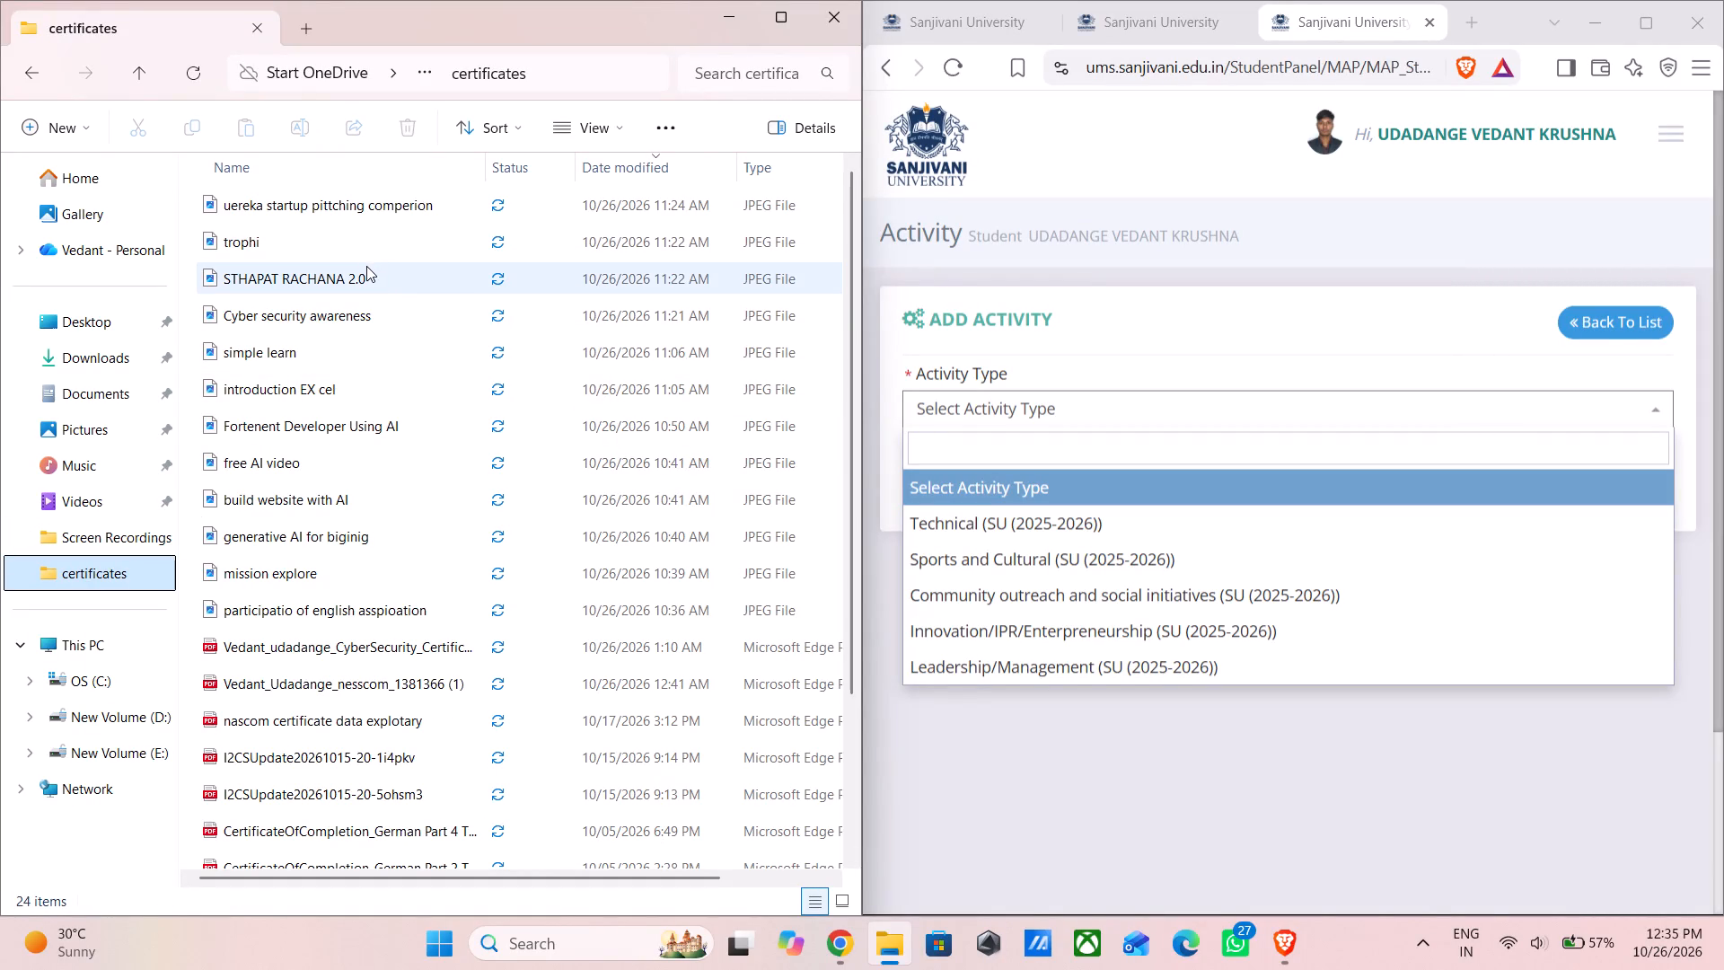
{"action": "scroll", "coordinate": [310, 396], "scroll_direction": "down", "scroll_amount": 1}
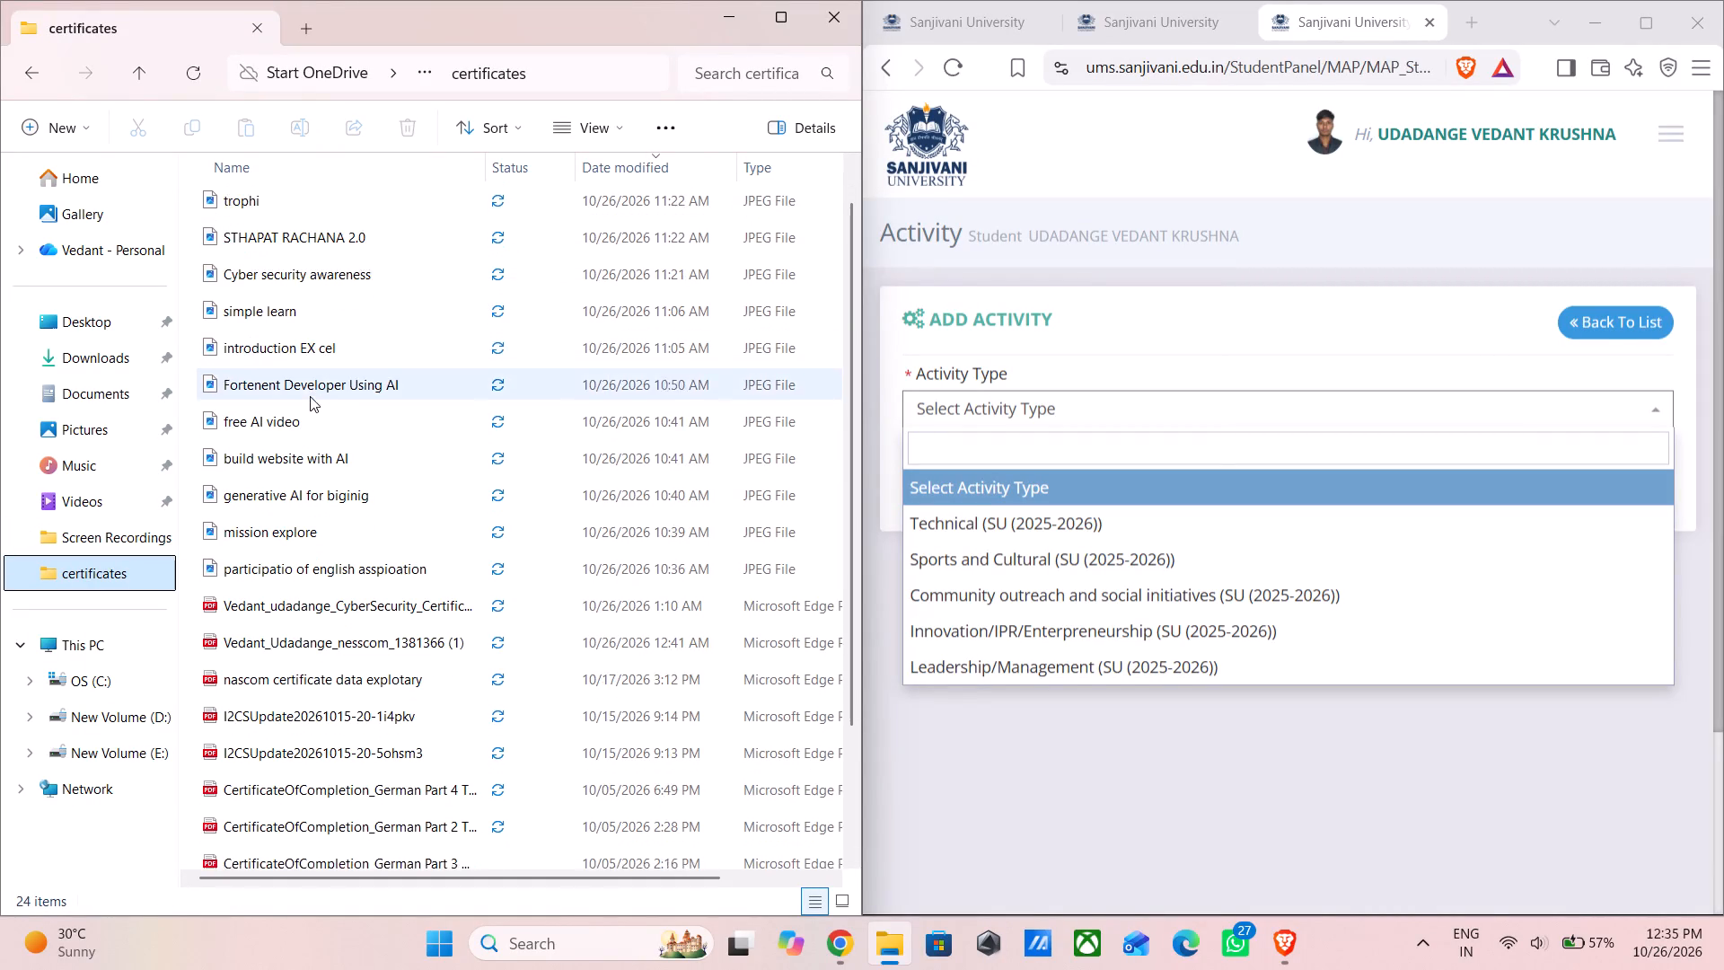
{"action": "scroll", "coordinate": [310, 396], "scroll_direction": "down", "scroll_amount": 4}
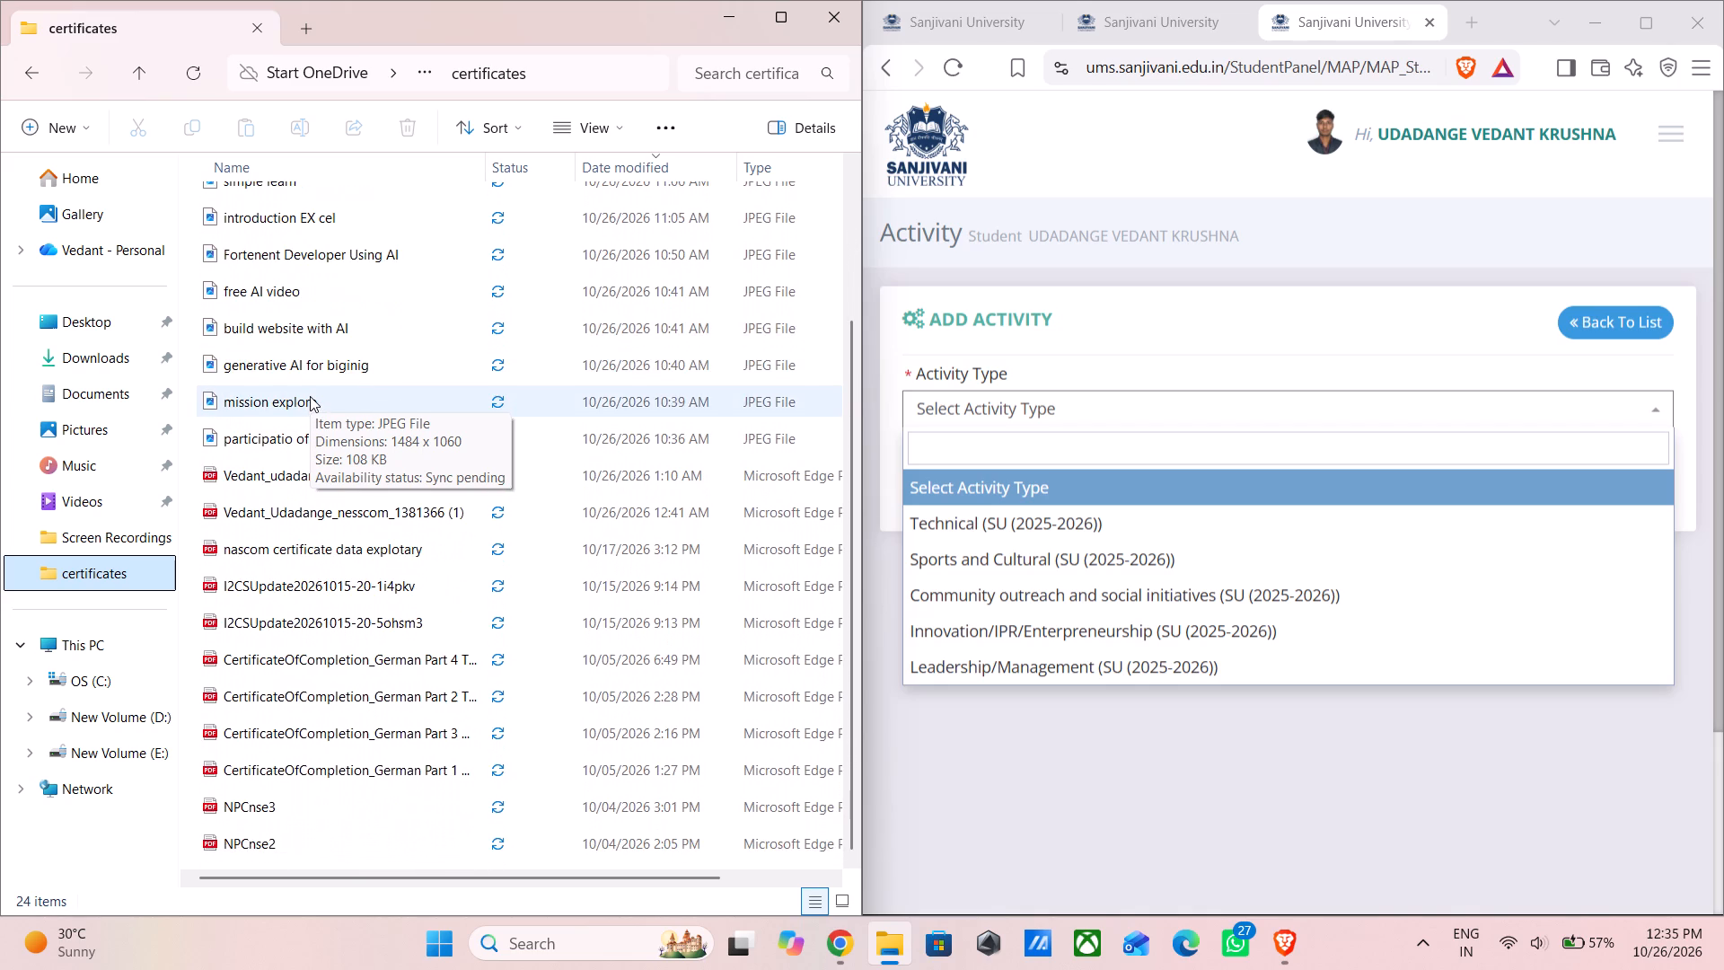
{"action": "scroll", "coordinate": [309, 757], "scroll_direction": "down", "scroll_amount": 1}
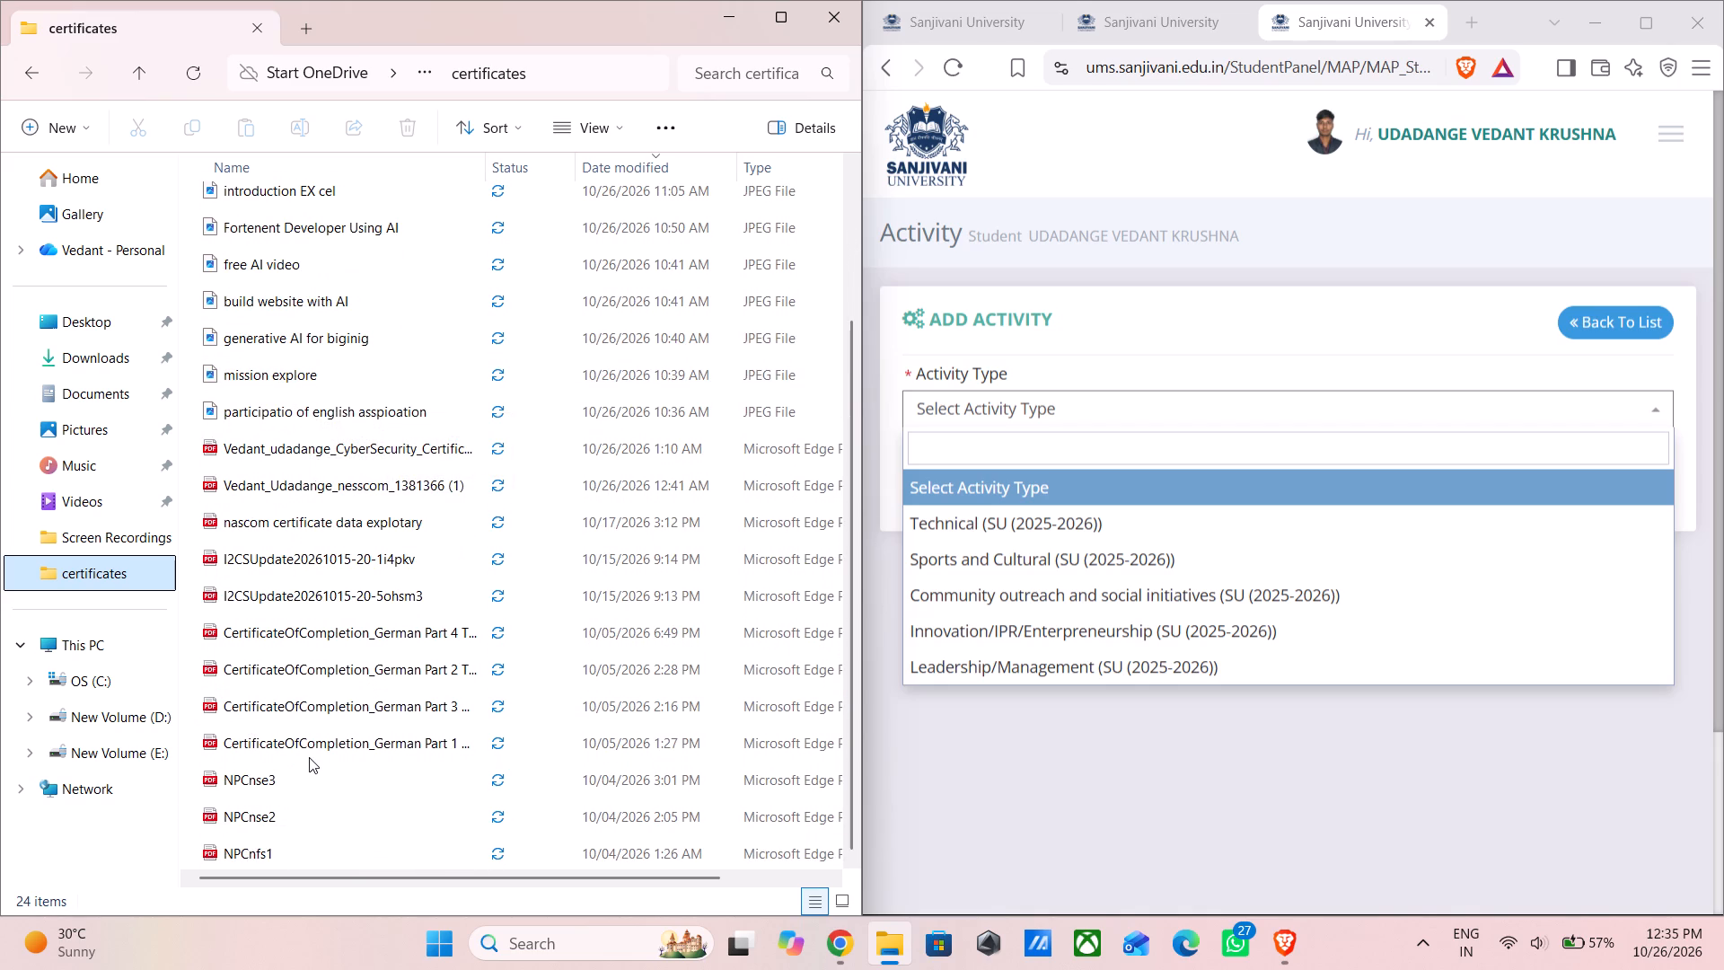
{"action": "scroll", "coordinate": [309, 757], "scroll_direction": "down", "scroll_amount": 1}
{"action": "scroll", "coordinate": [244, 854], "scroll_direction": "down", "scroll_amount": 2}
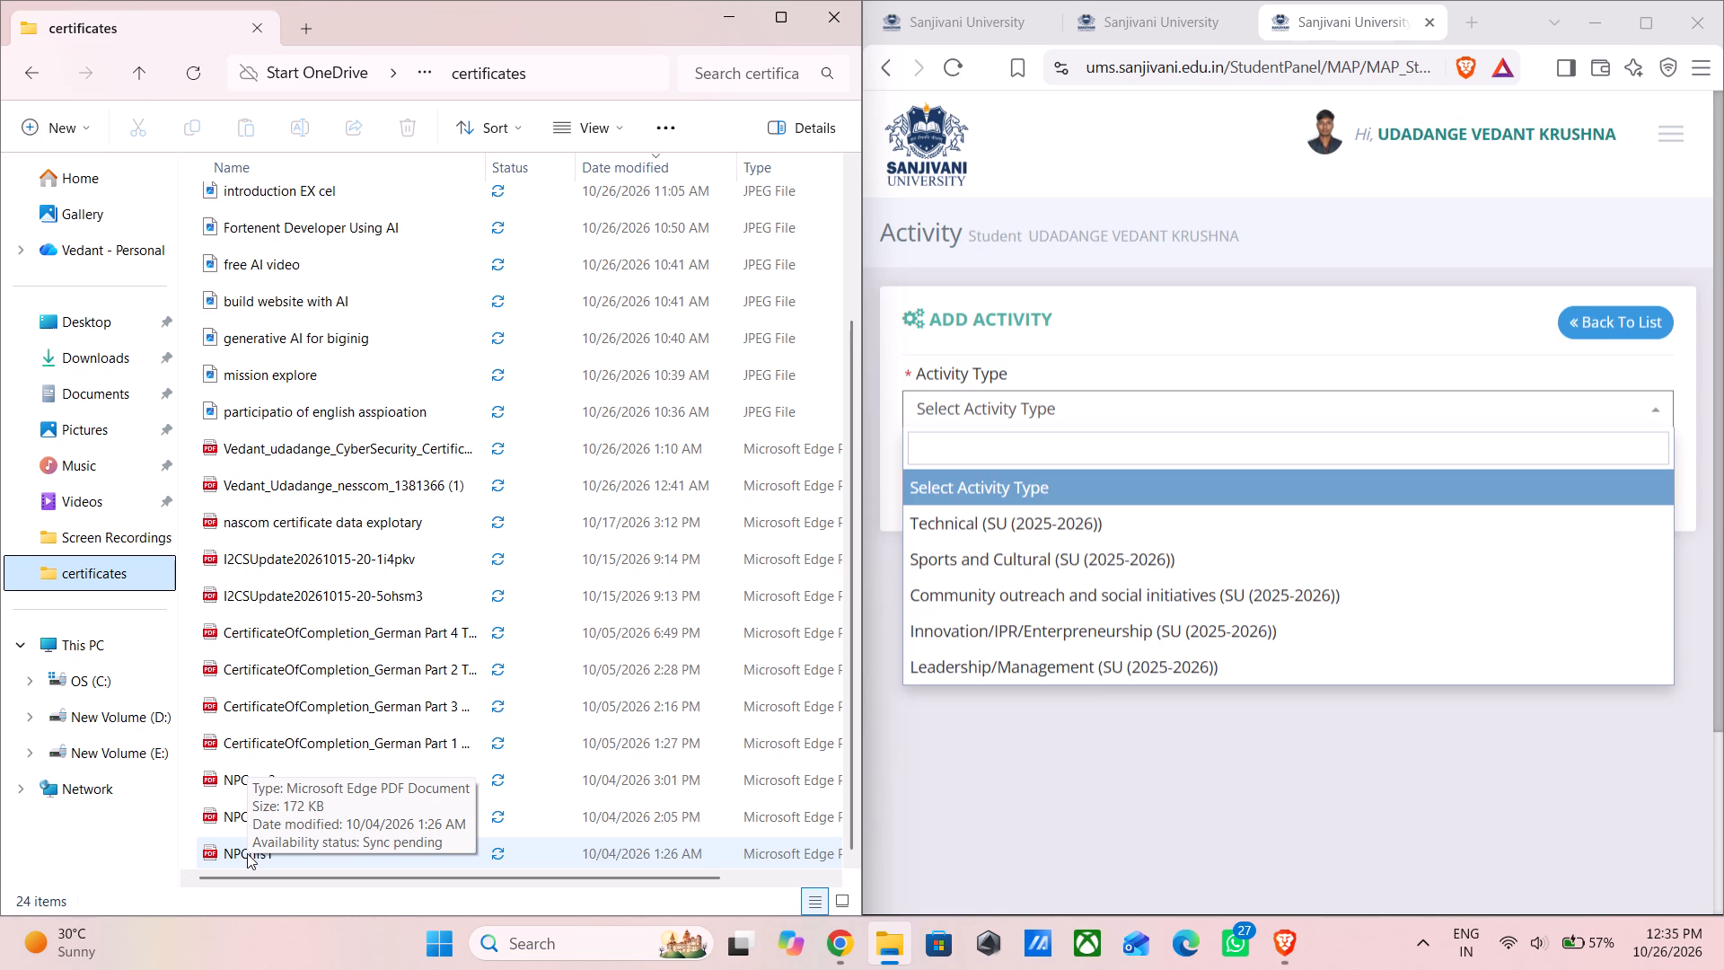
{"action": "left_click", "coordinate": [247, 853]}
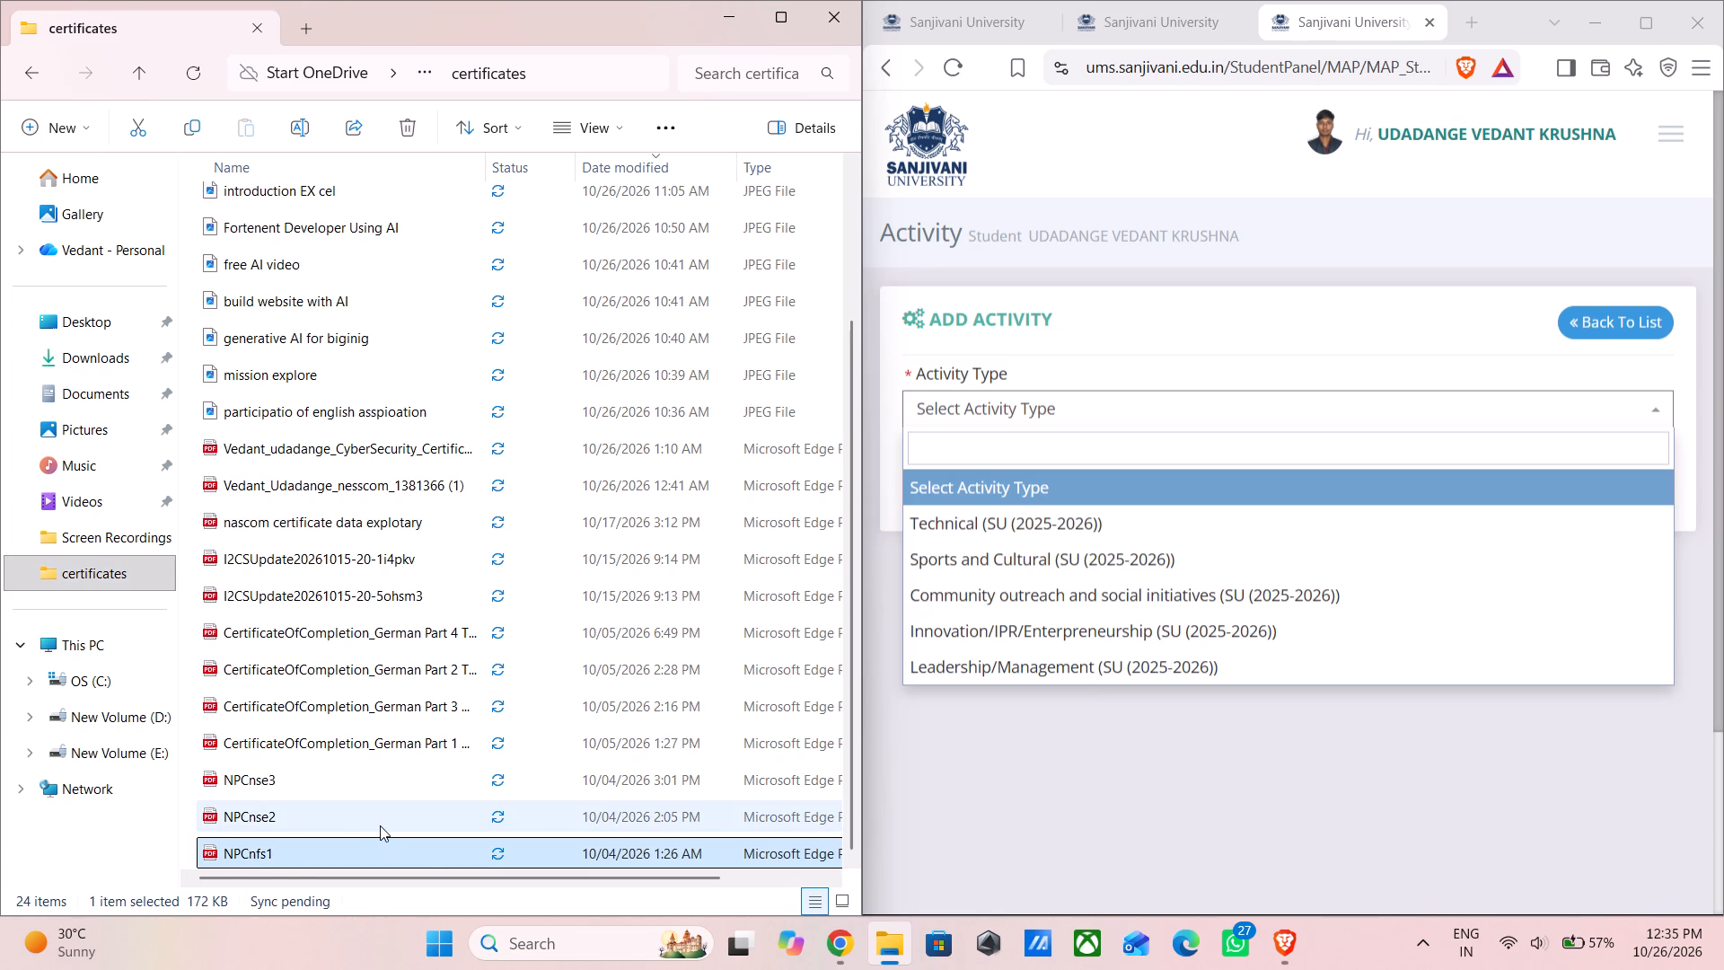
{"action": "scroll", "coordinate": [380, 825], "scroll_direction": "left", "scroll_amount": 4}
{"action": "scroll", "coordinate": [380, 825], "scroll_direction": "right", "scroll_amount": 4}
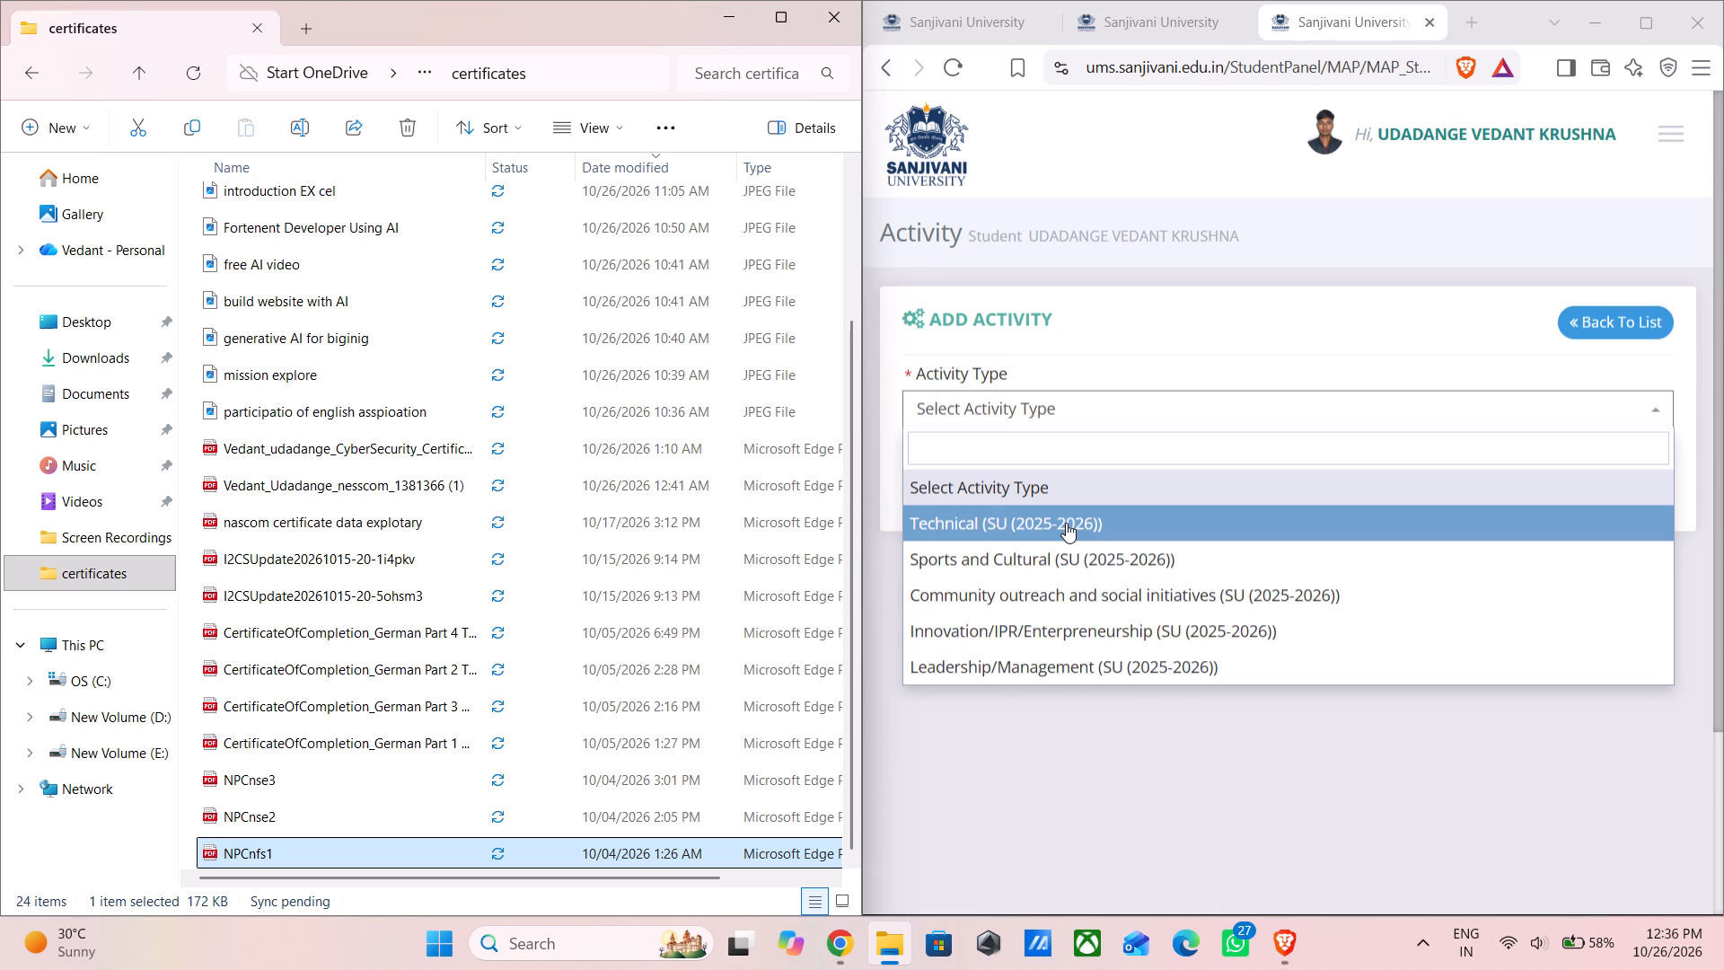
Set the activity type to Community outreach and social initiatives (SU (2025-2026)) and the sub type to Community Service & Allied Activities.
{"action": "left_click", "coordinate": [1062, 603]}
{"action": "left_click", "coordinate": [1123, 486]}
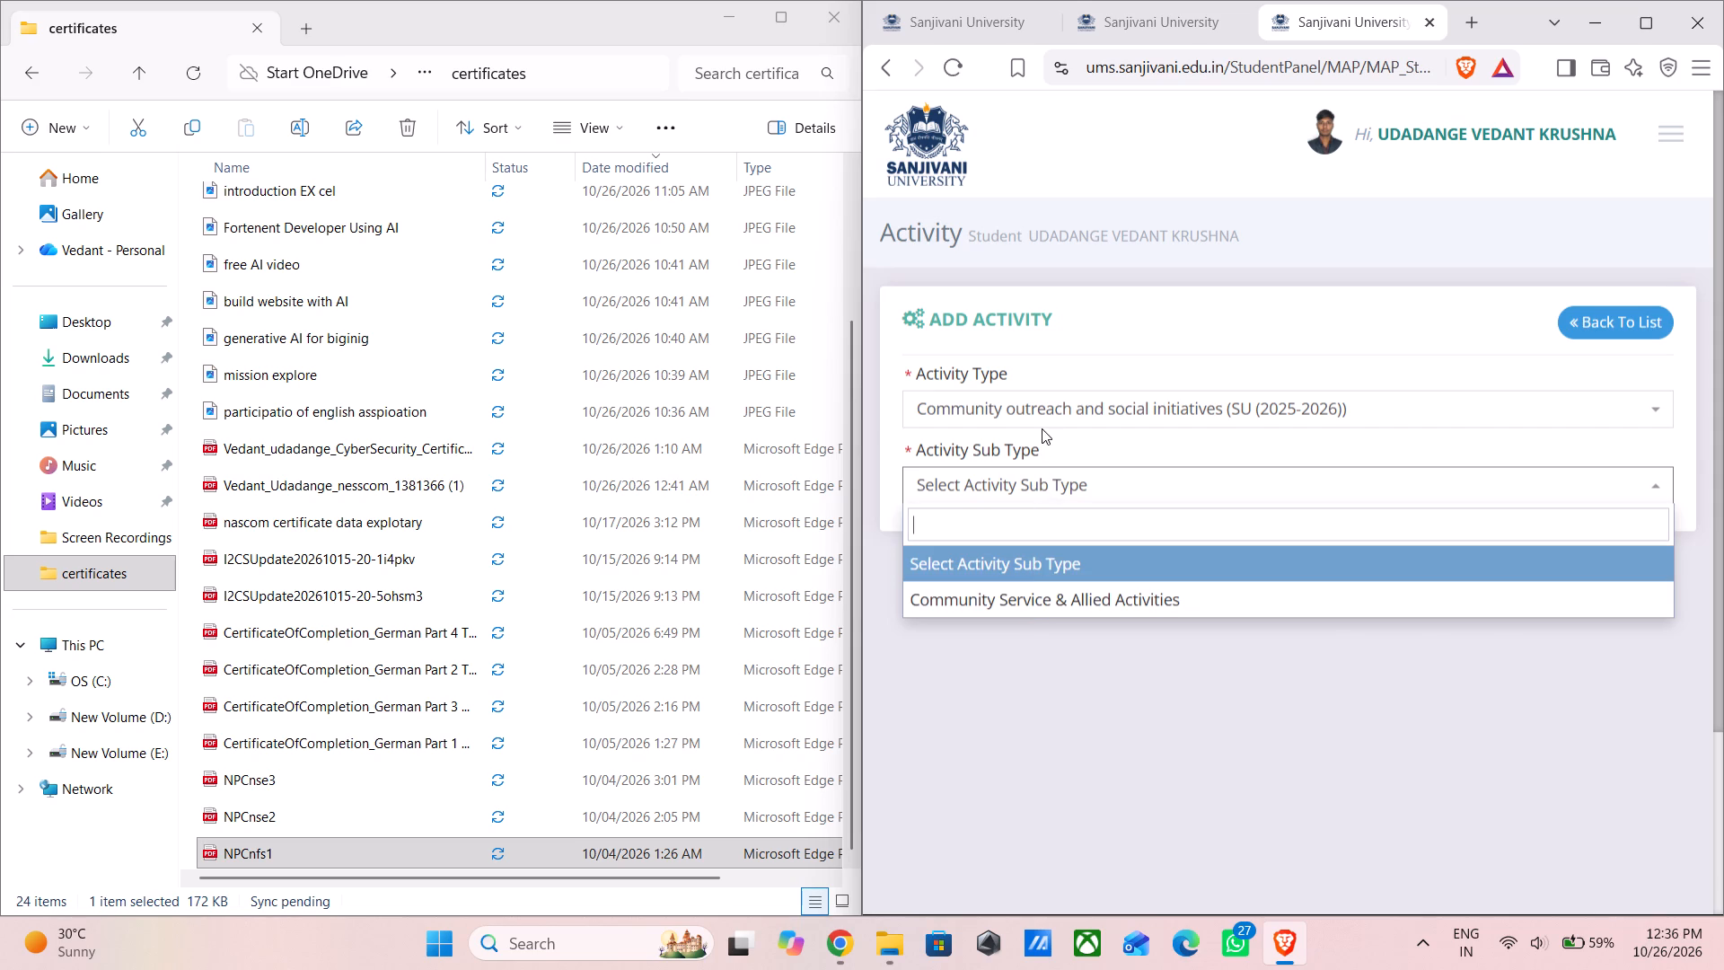
{"action": "left_click", "coordinate": [1044, 404]}
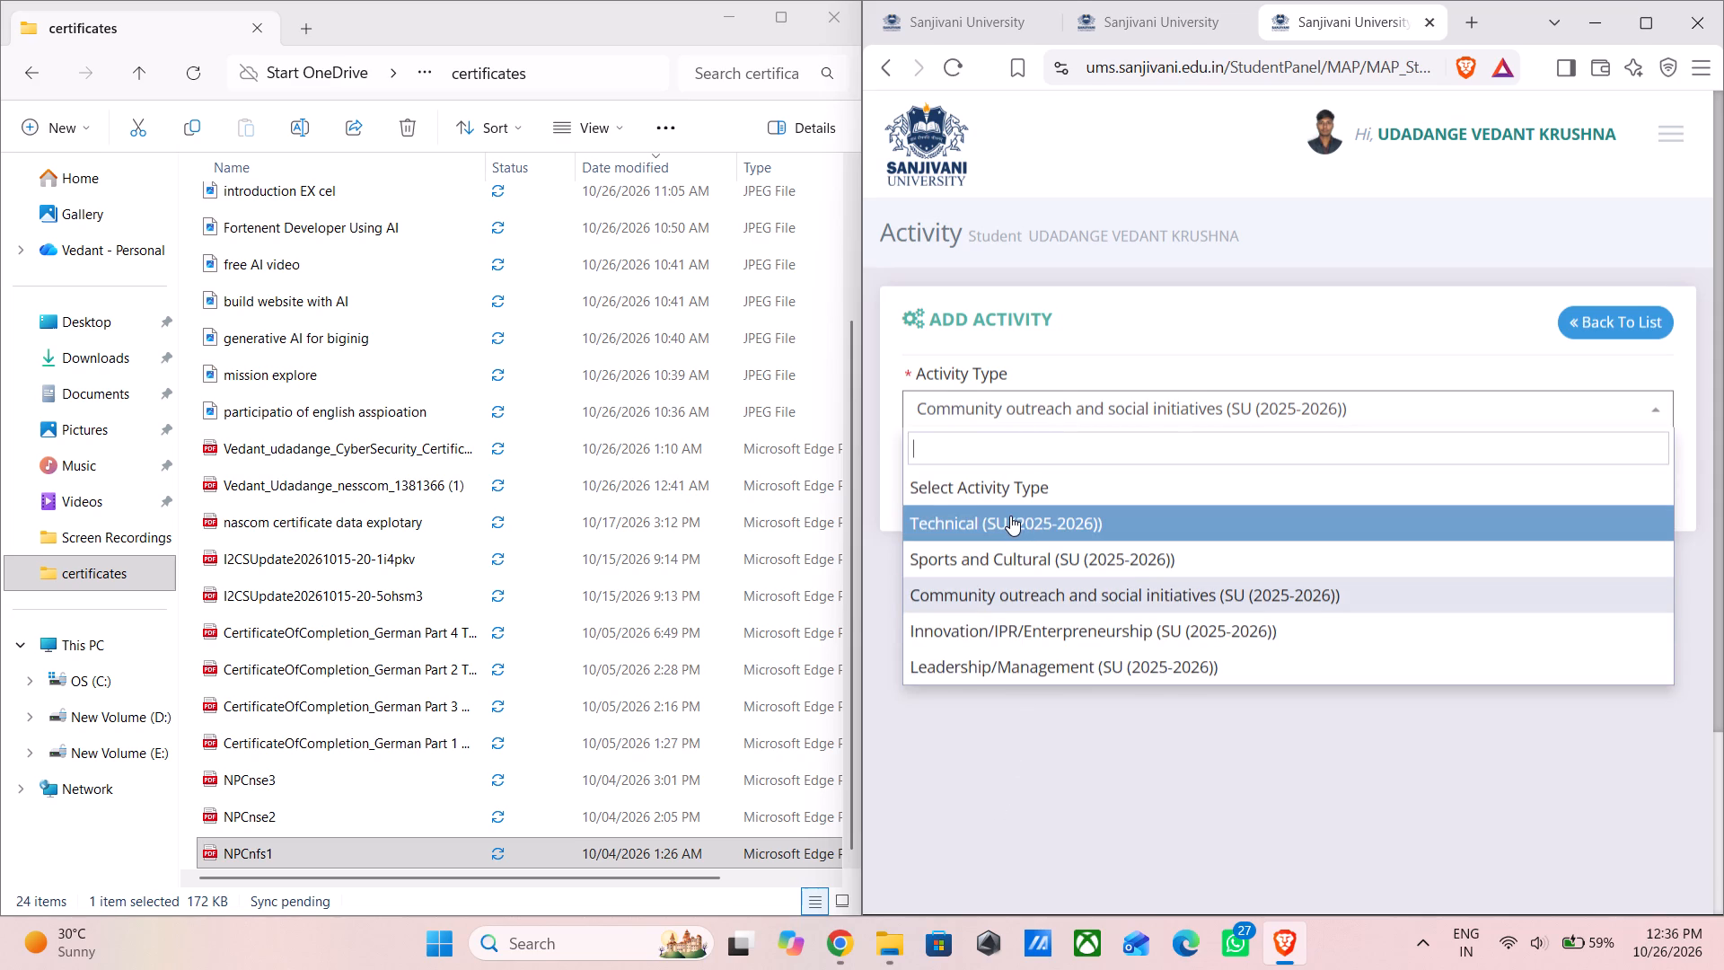
{"action": "left_click", "coordinate": [988, 593]}
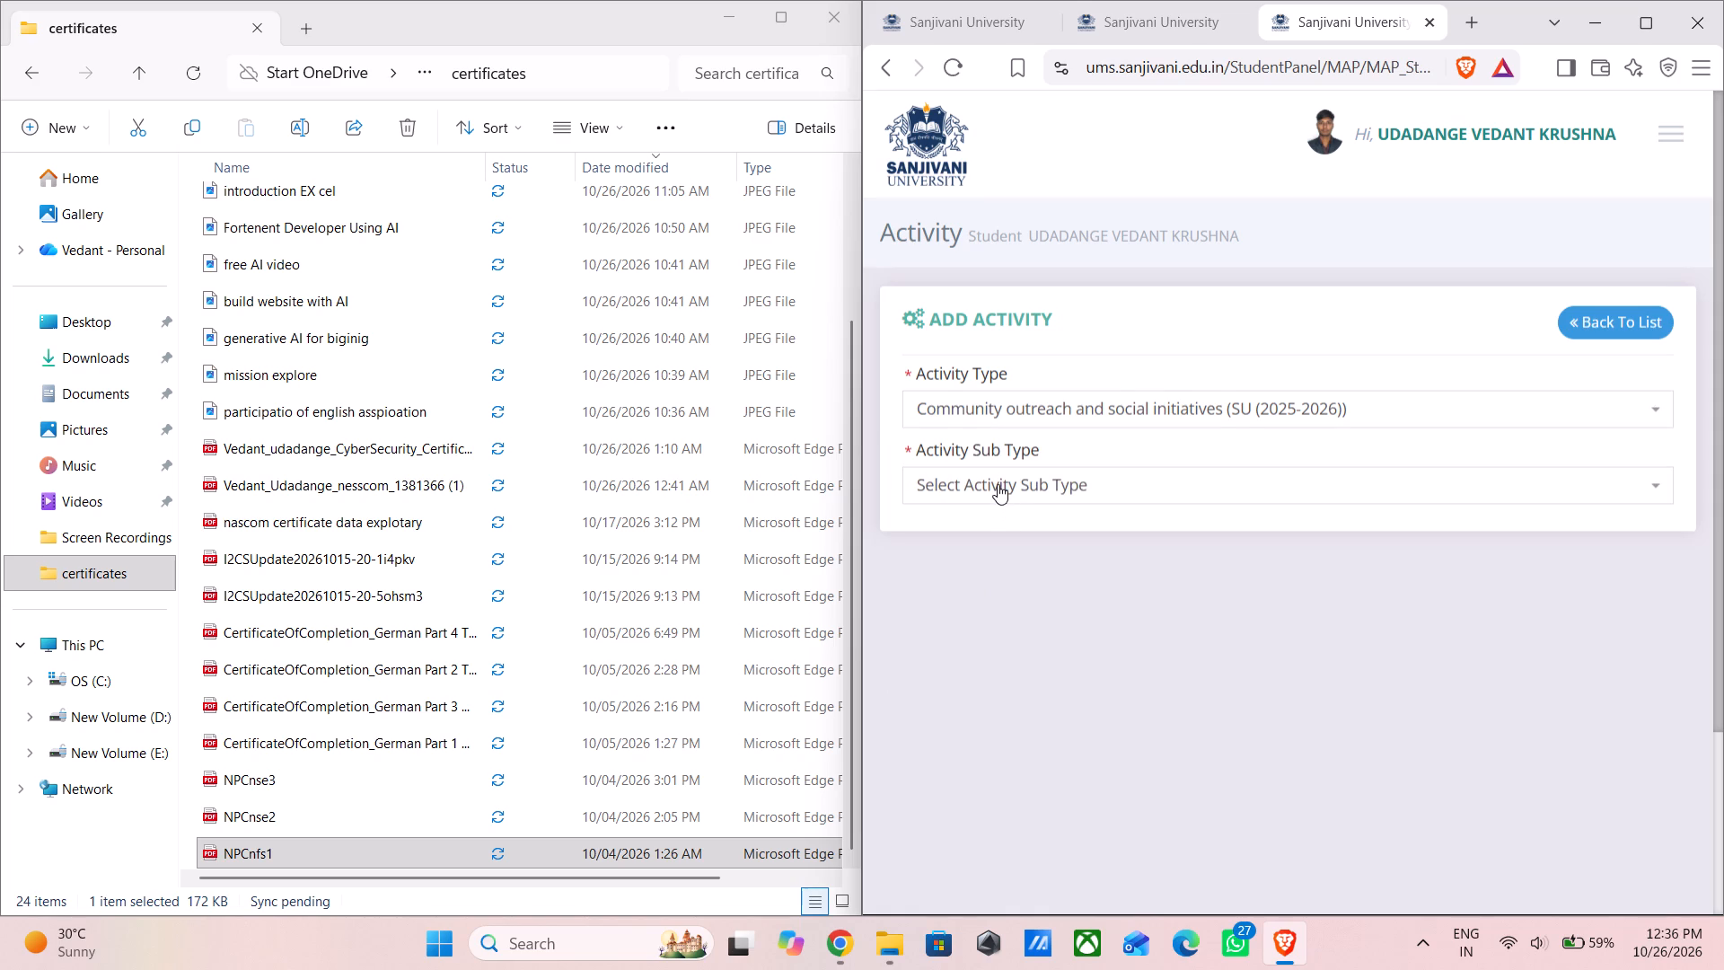
{"action": "left_click", "coordinate": [998, 482]}
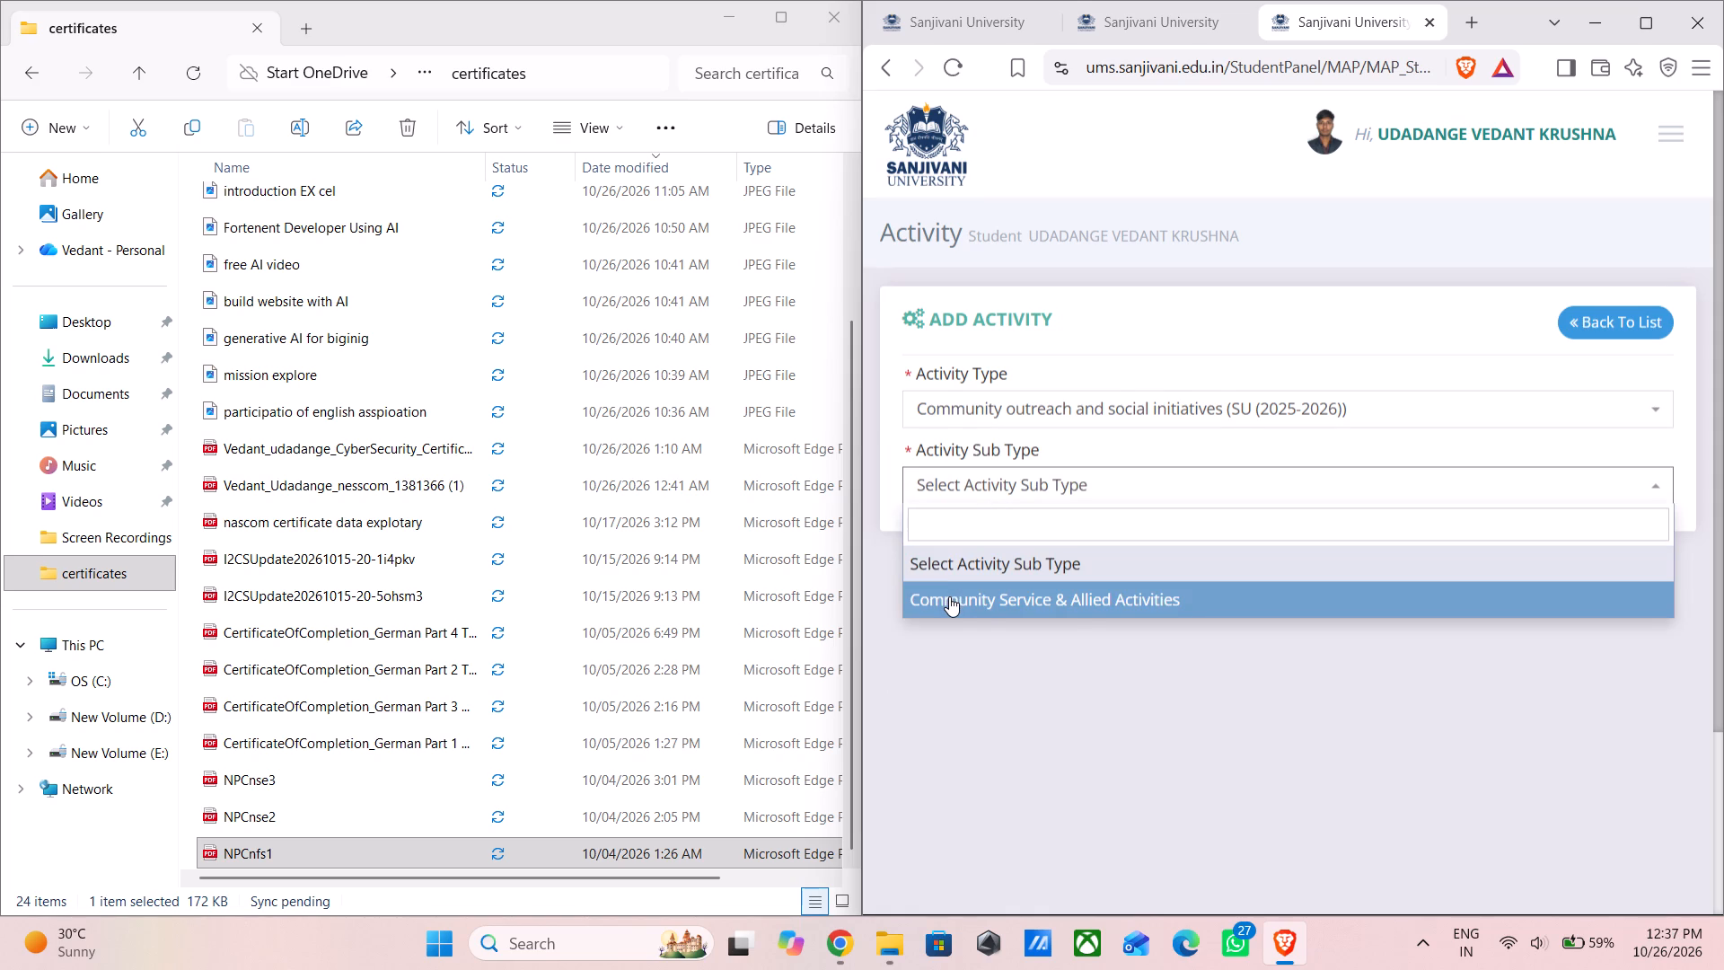
{"action": "left_click", "coordinate": [949, 596]}
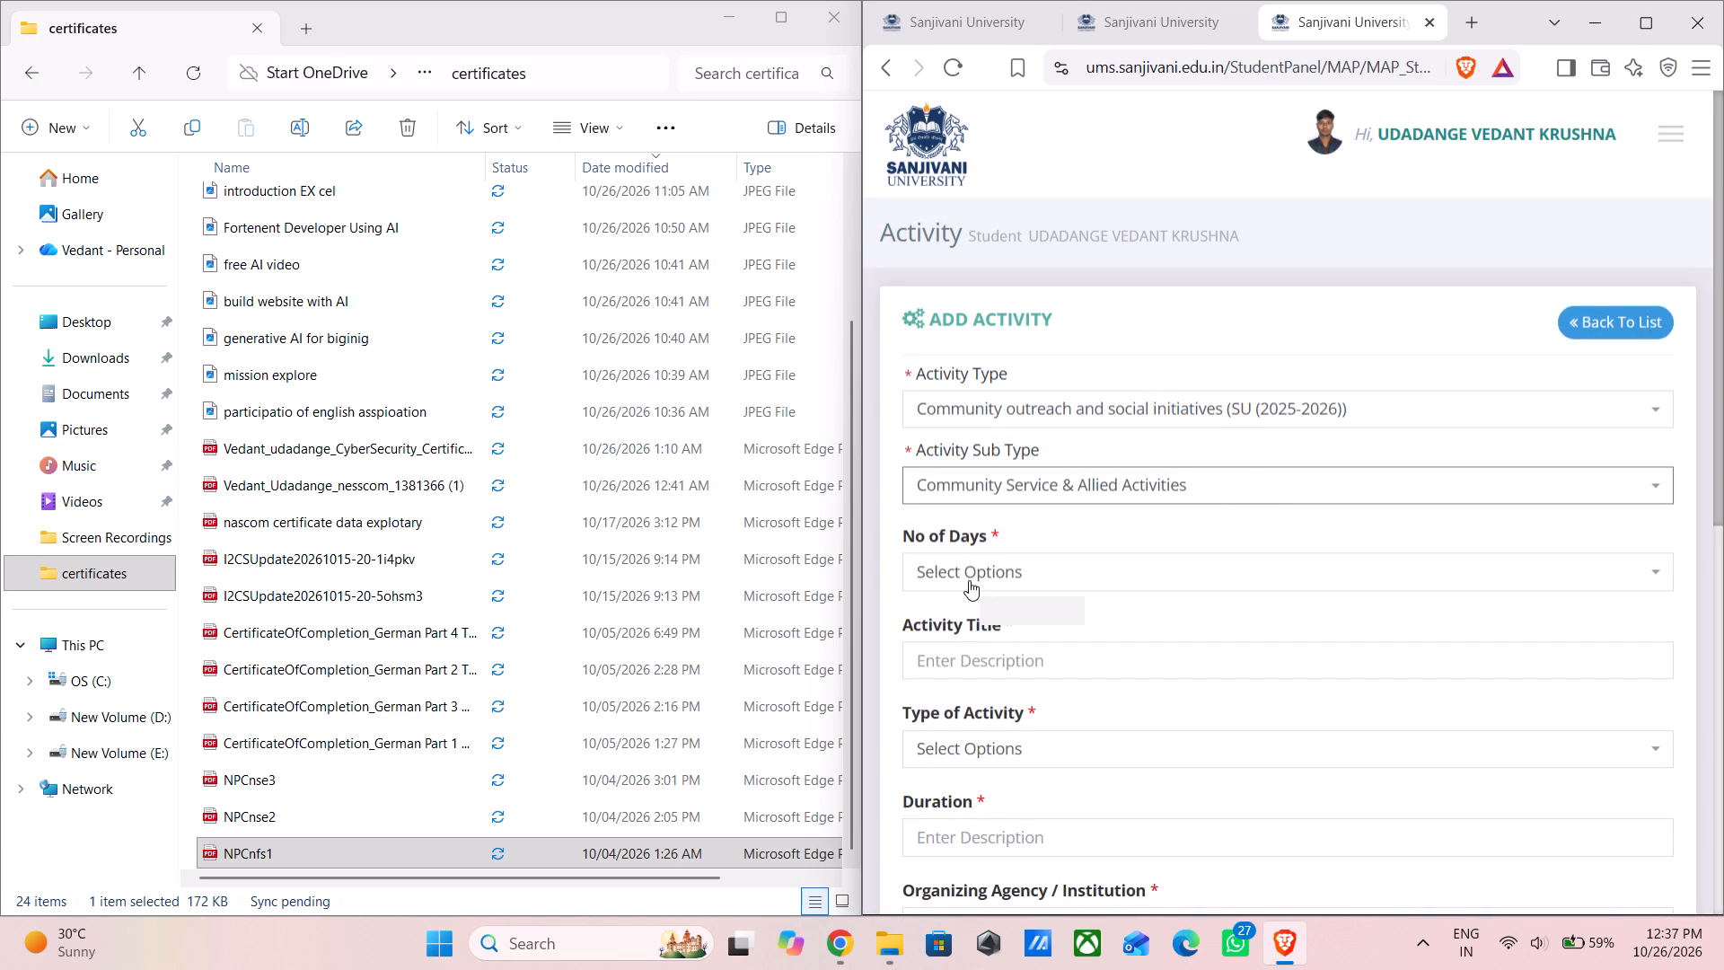
Search the No of Days options for "1" and "one day".
{"action": "left_click", "coordinate": [1151, 569]}
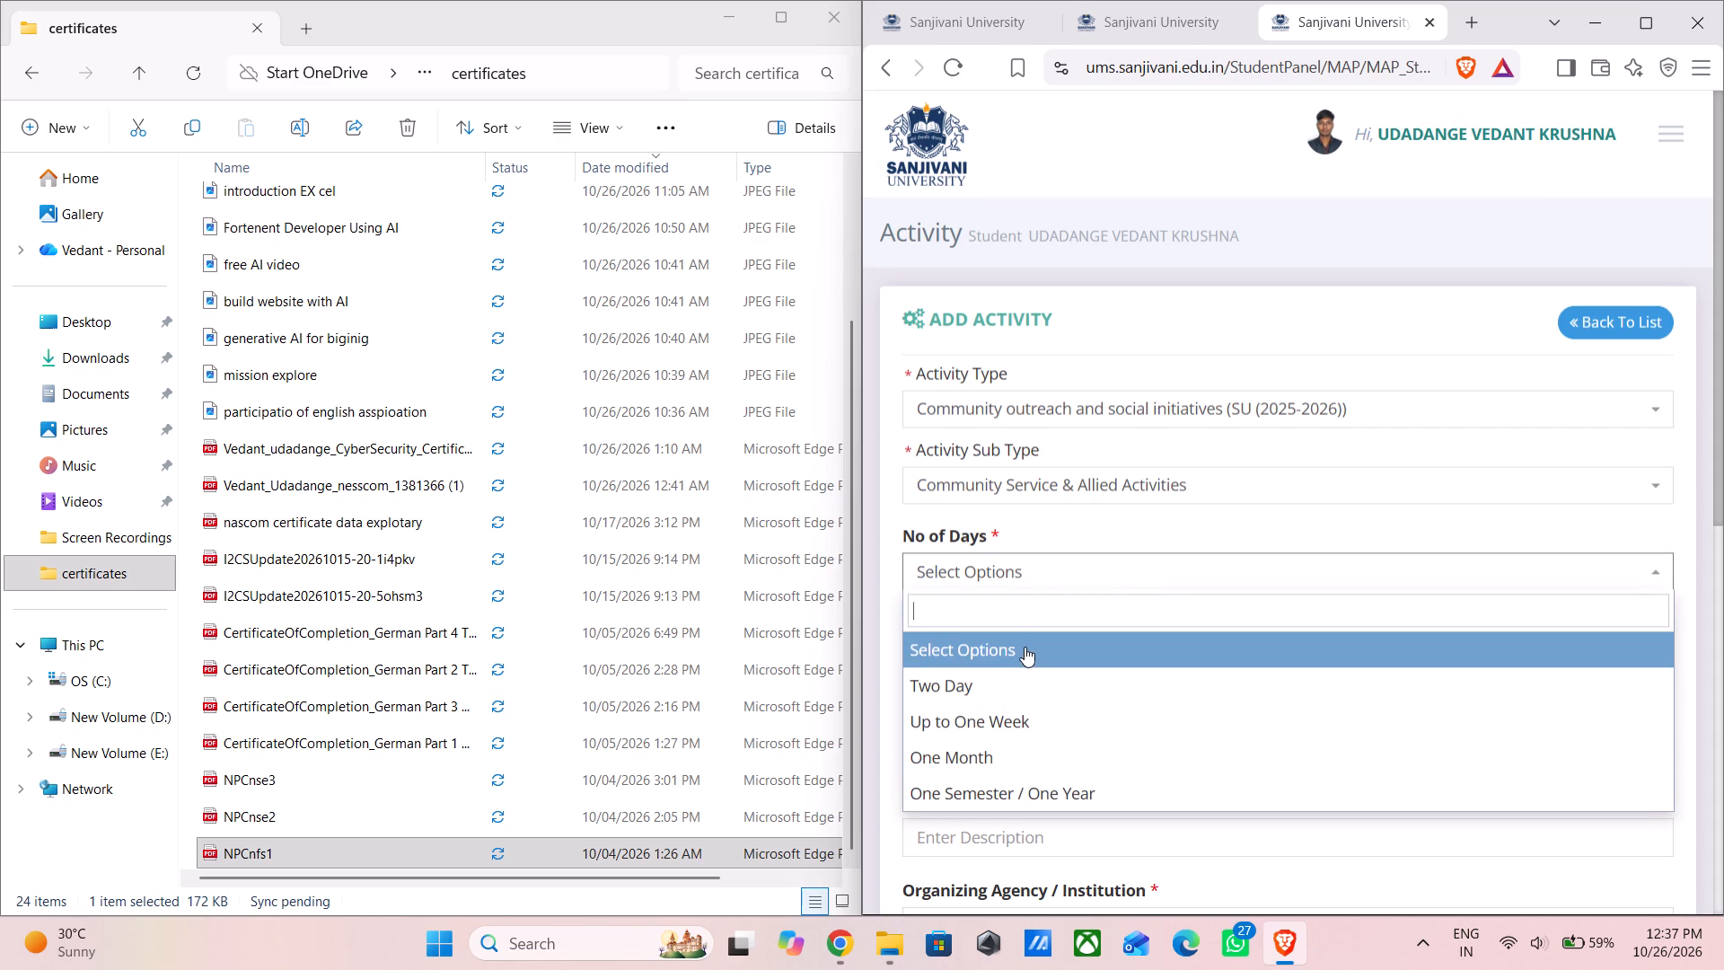
{"action": "key", "text": "1"}
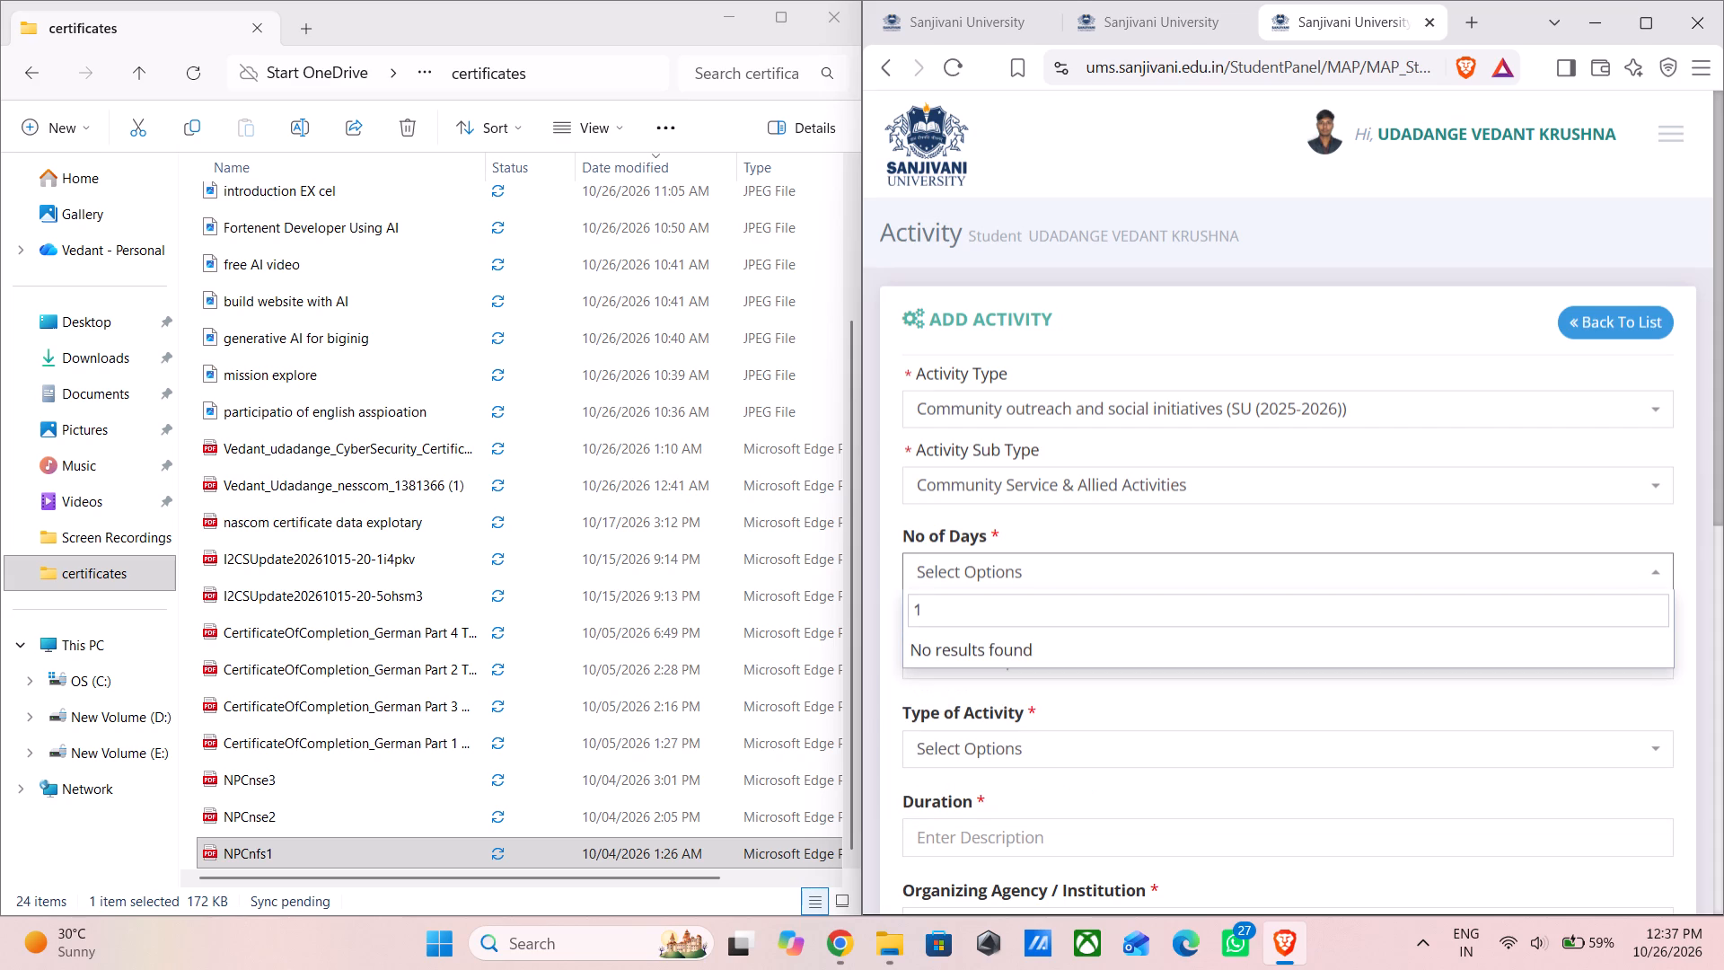
{"action": "key", "text": "BackSpace"}
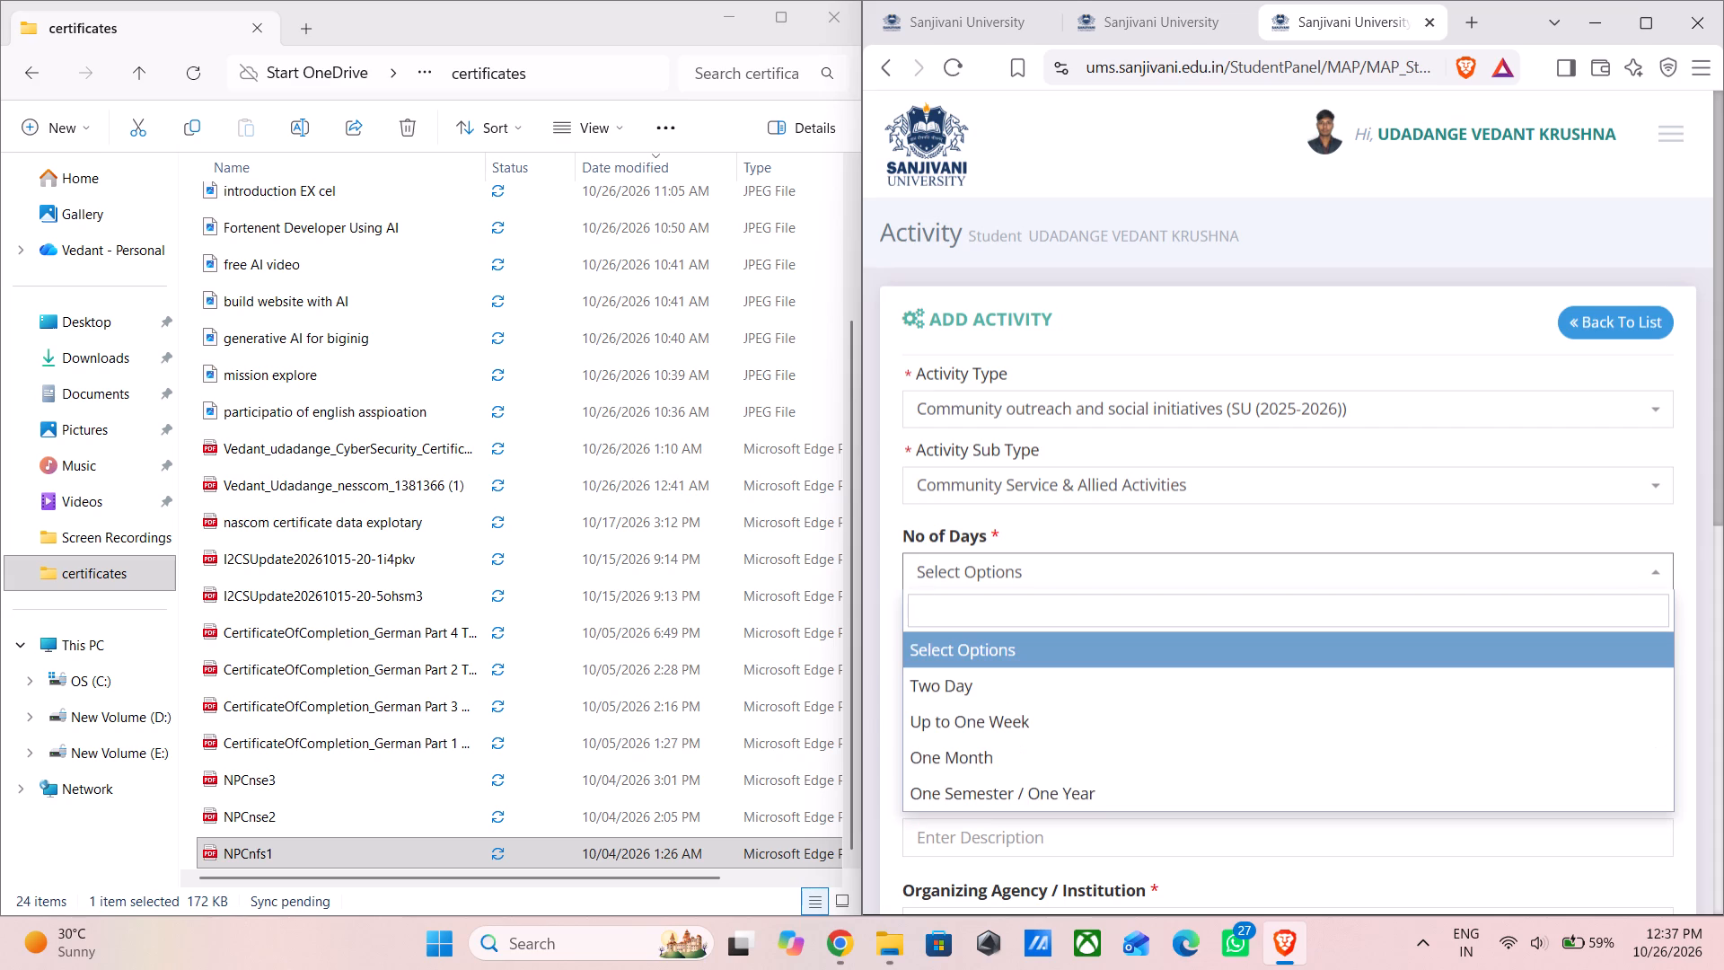
{"action": "type", "text": "on"}
{"action": "key", "text": "e"}
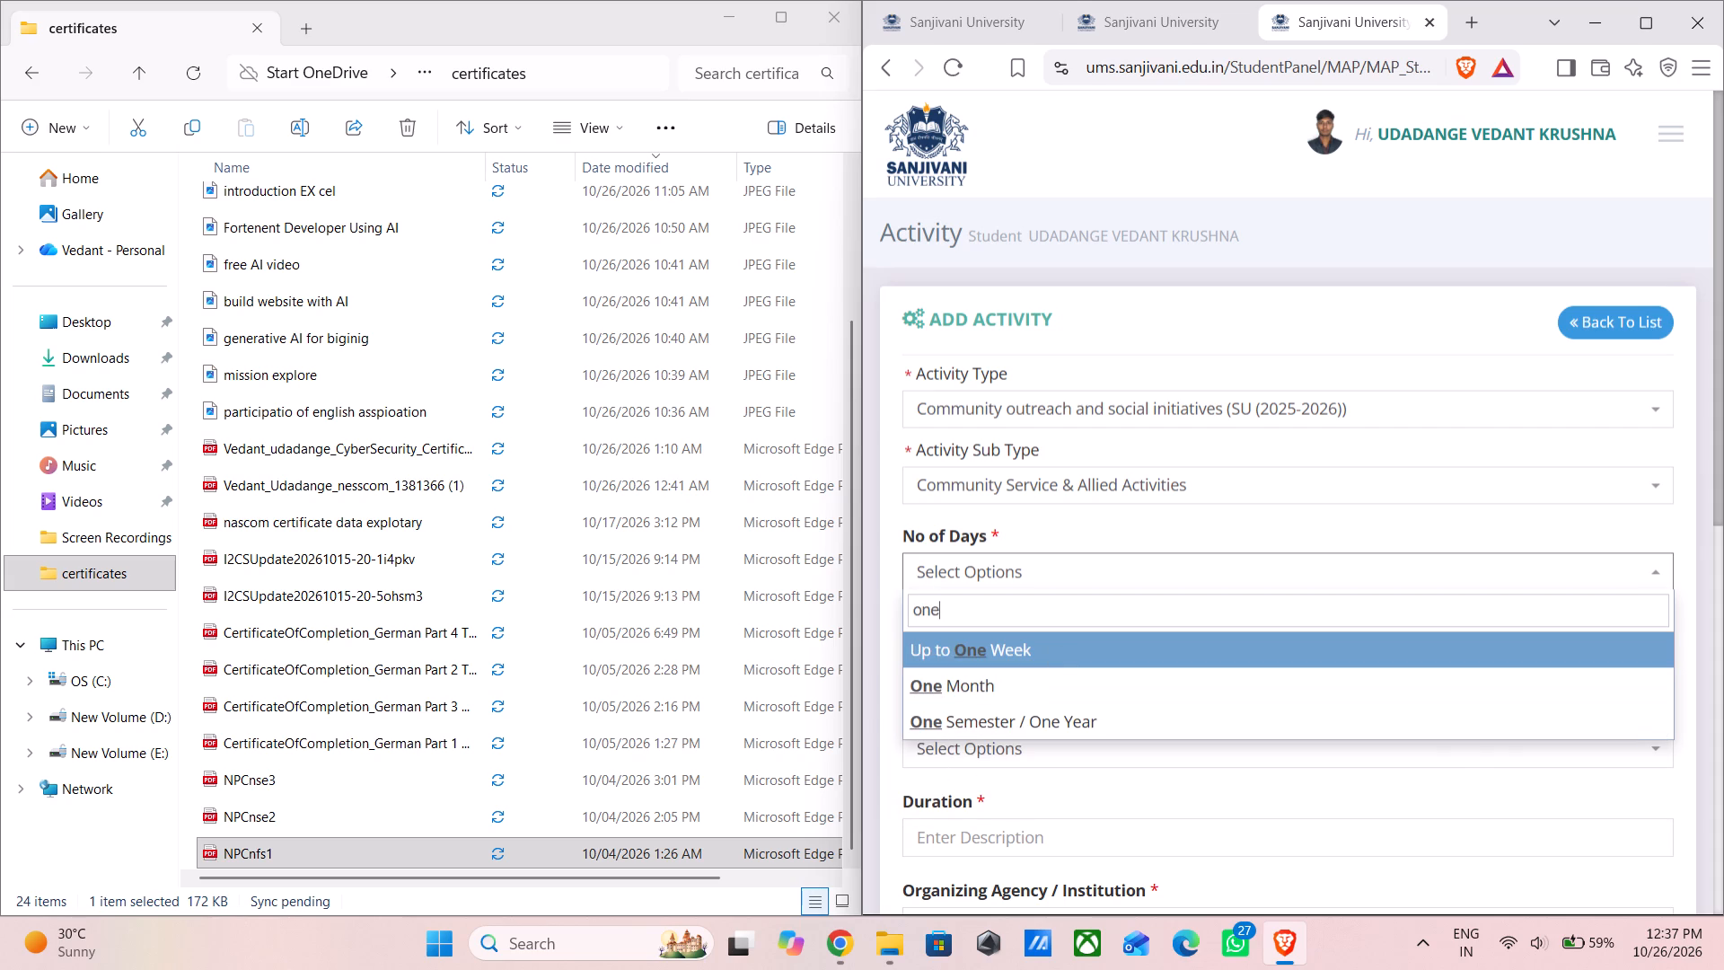
{"action": "key", "text": "space"}
{"action": "type", "text": "day"}
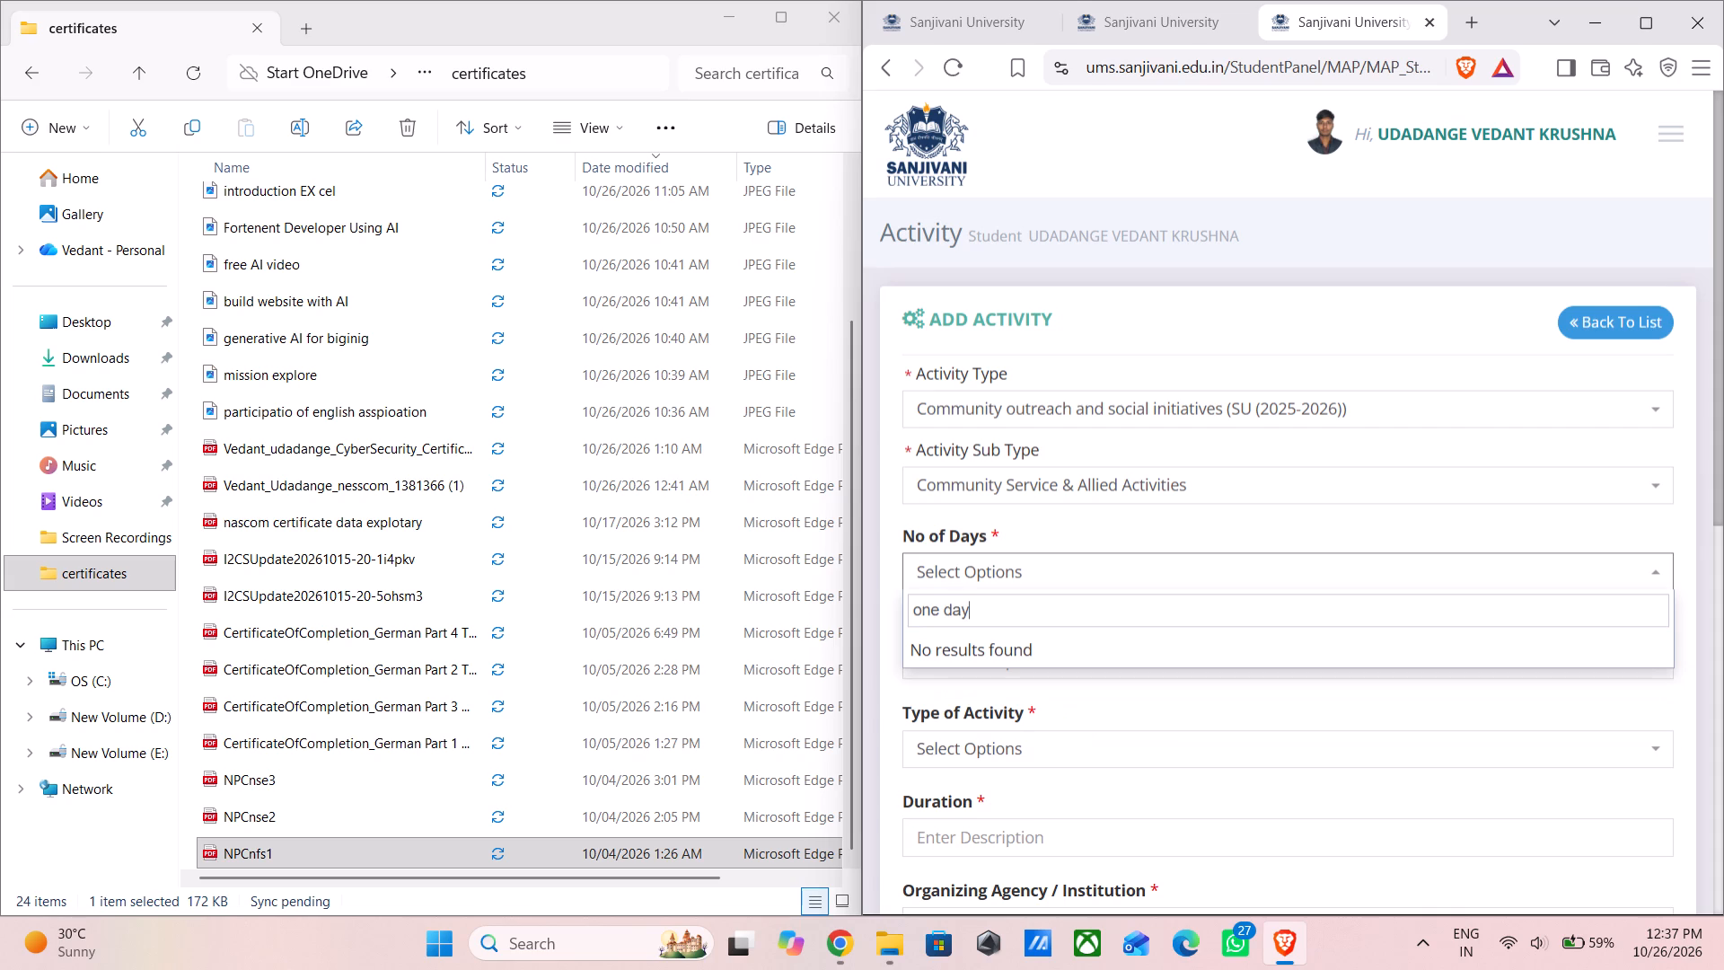
Check the options offered for Type of Activity.
{"action": "left_click", "coordinate": [1007, 740]}
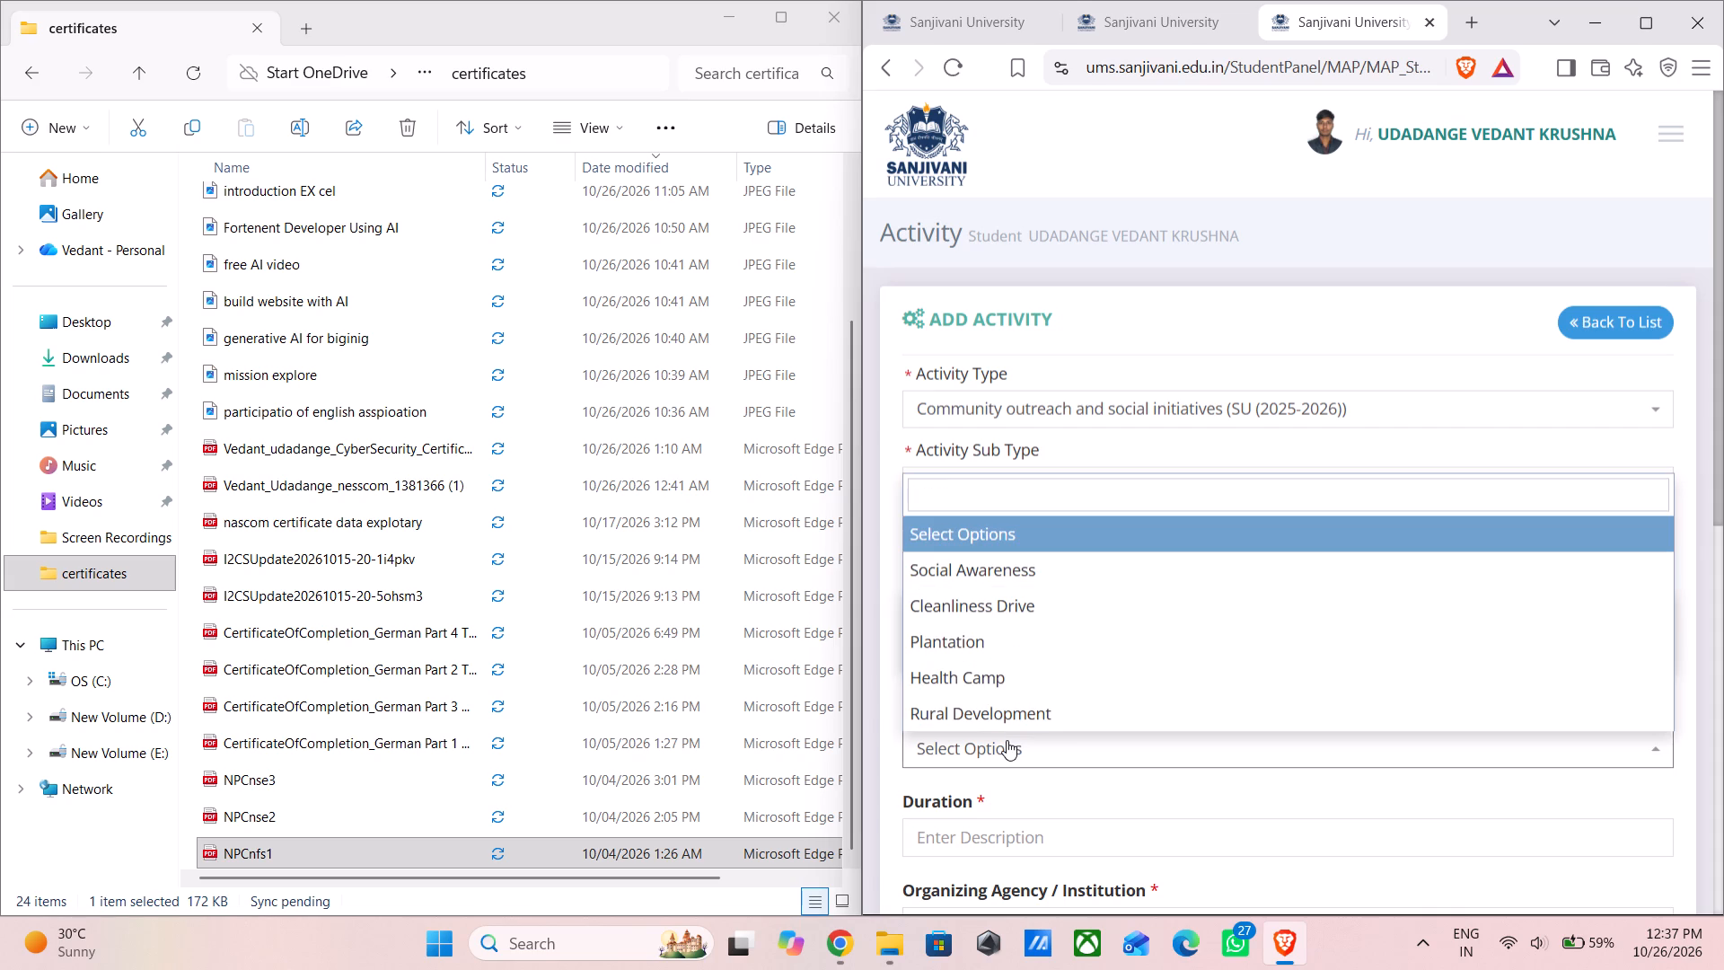
{"action": "left_click", "coordinate": [1012, 779]}
{"action": "double_click", "coordinate": [1012, 779]}
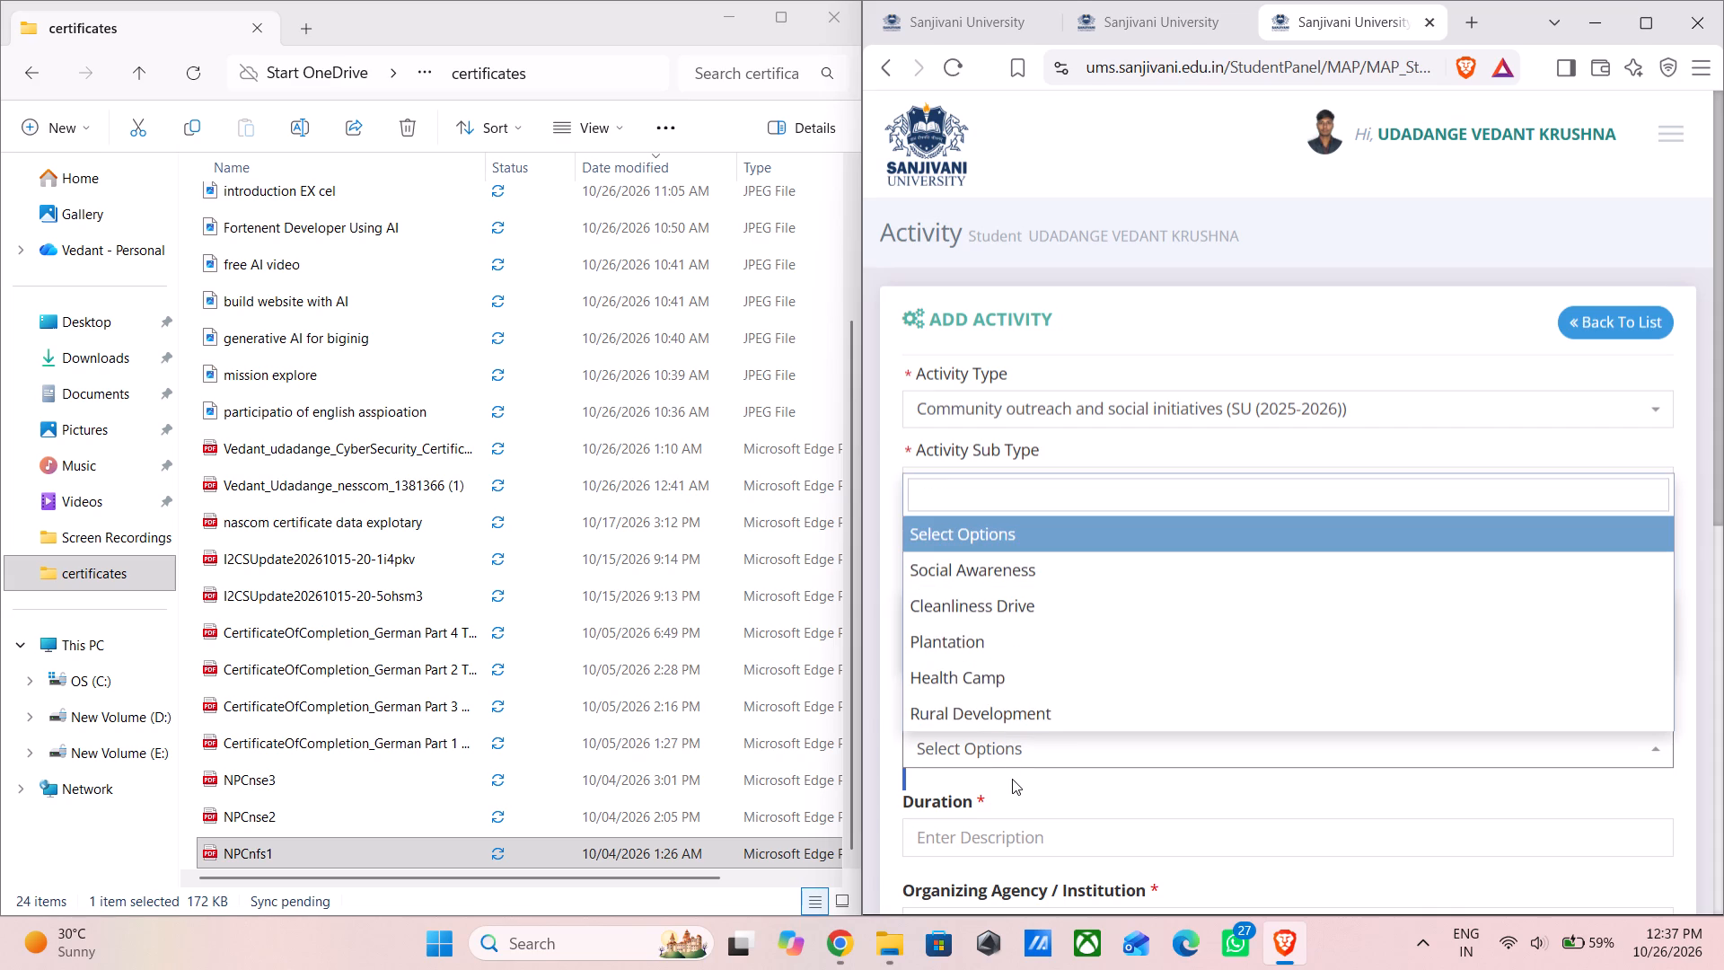
{"action": "left_click", "coordinate": [1012, 763]}
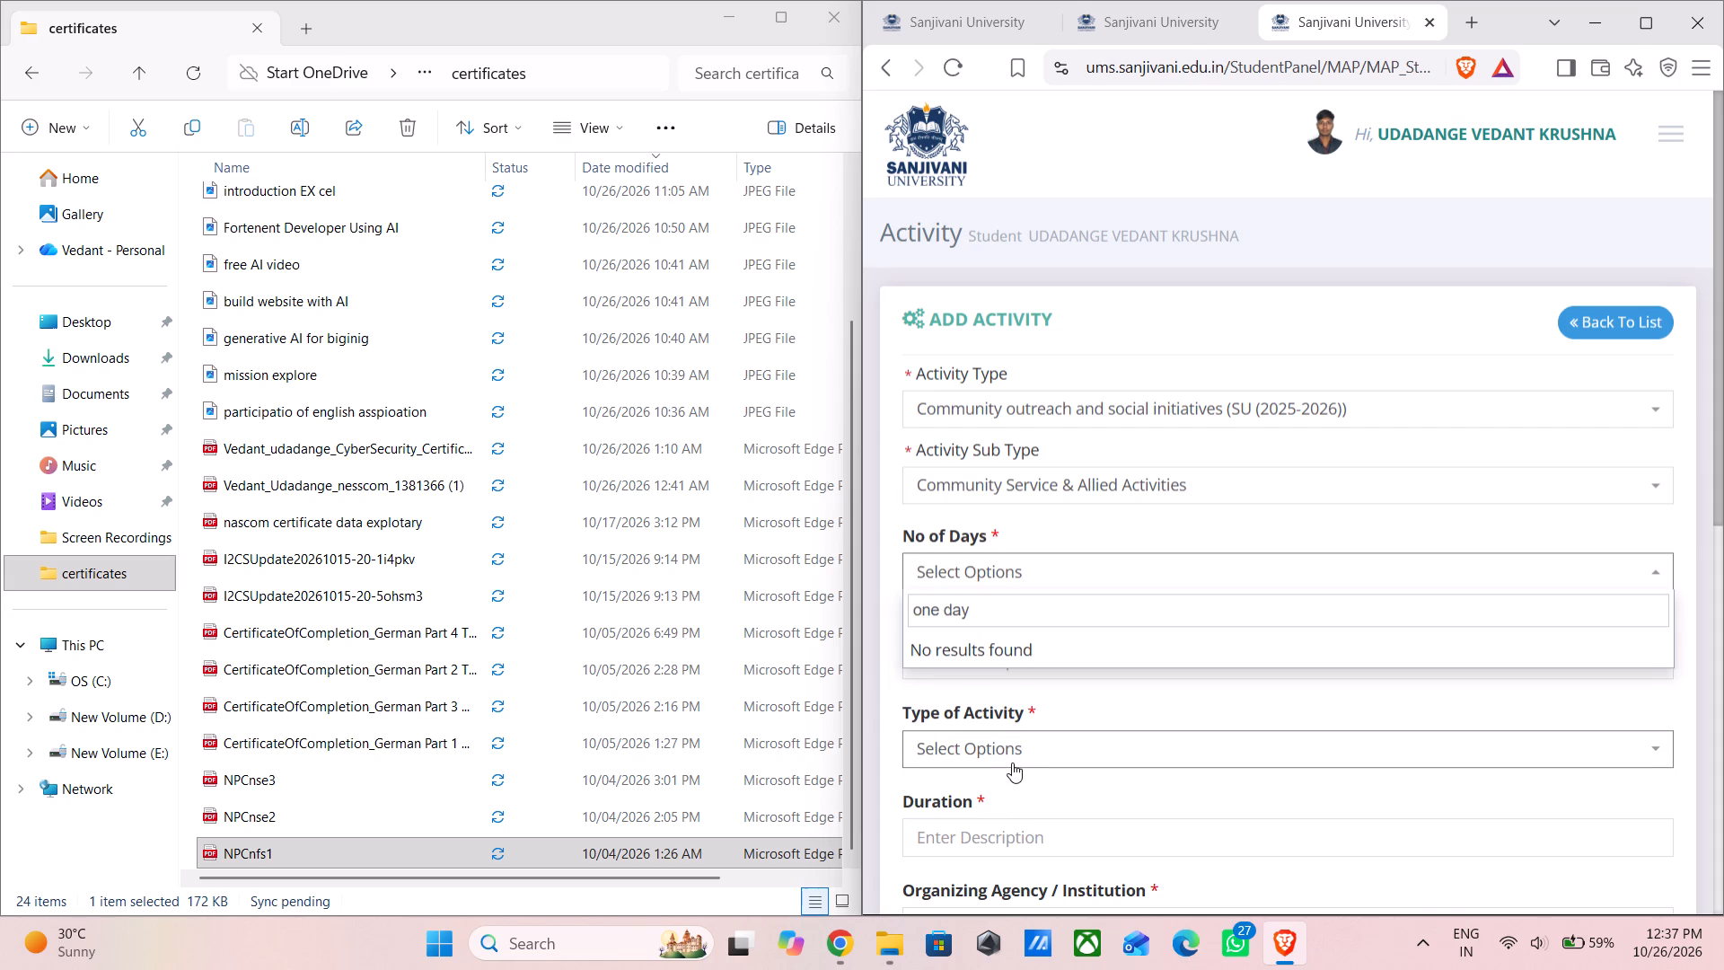
{"action": "left_click", "coordinate": [1056, 608]}
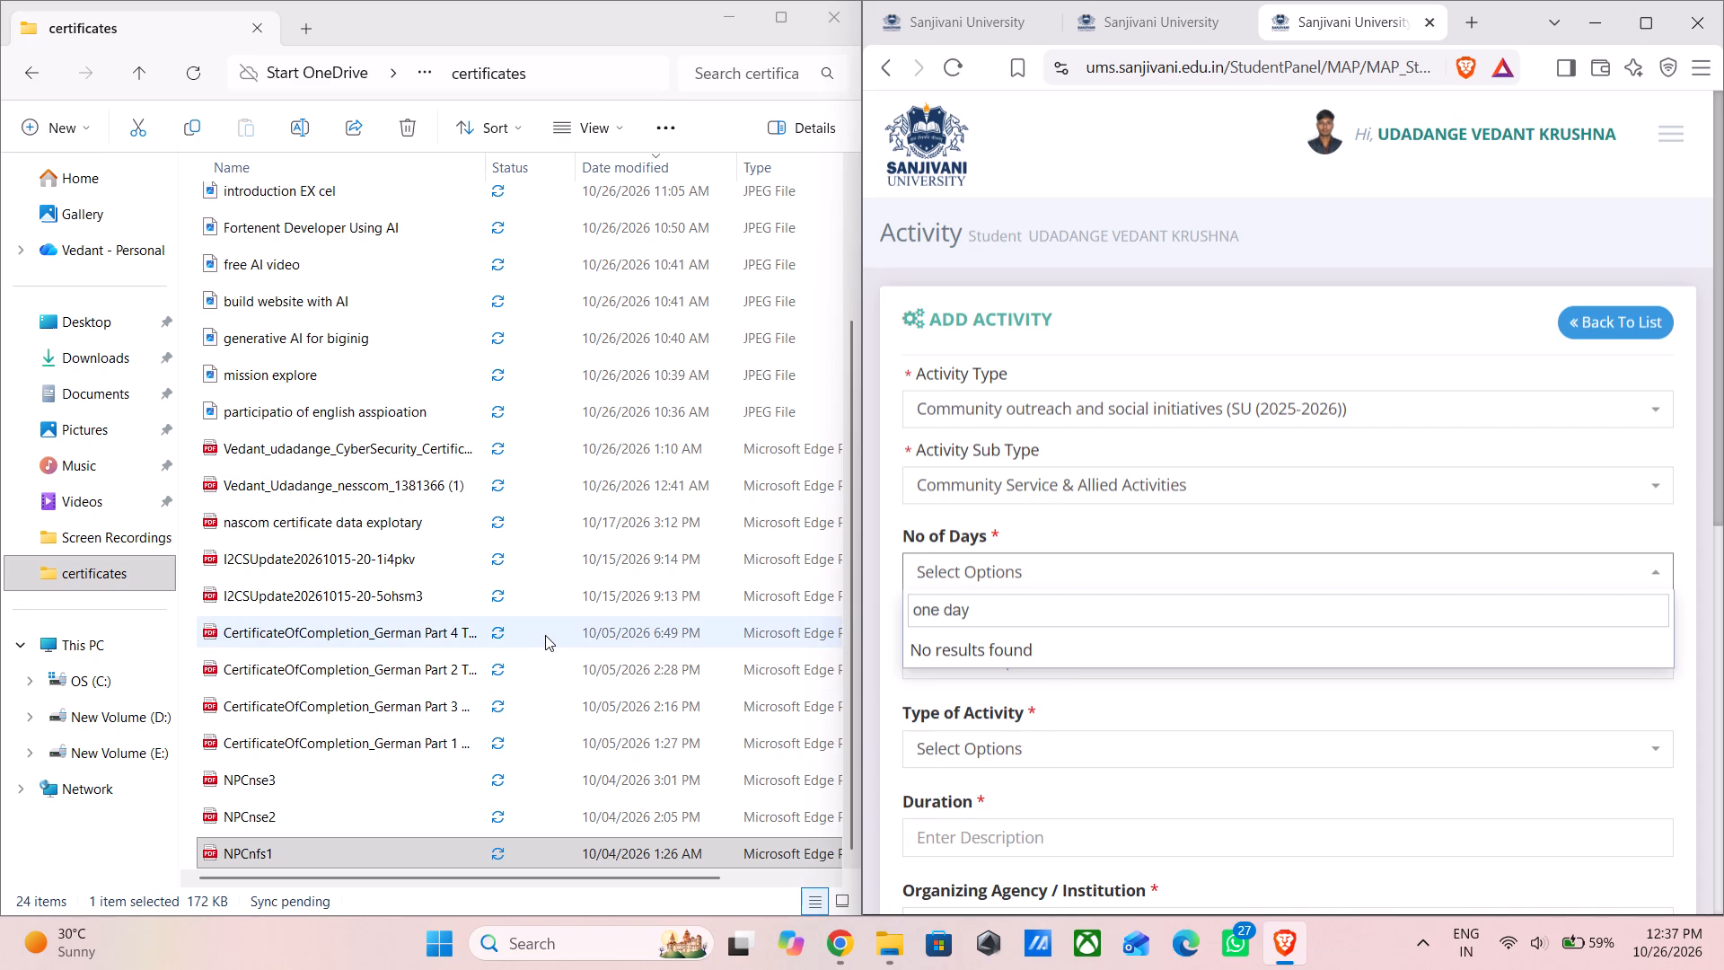
{"action": "left_click", "coordinate": [577, 587]}
{"action": "scroll", "coordinate": [577, 587], "scroll_direction": "down", "scroll_amount": 3}
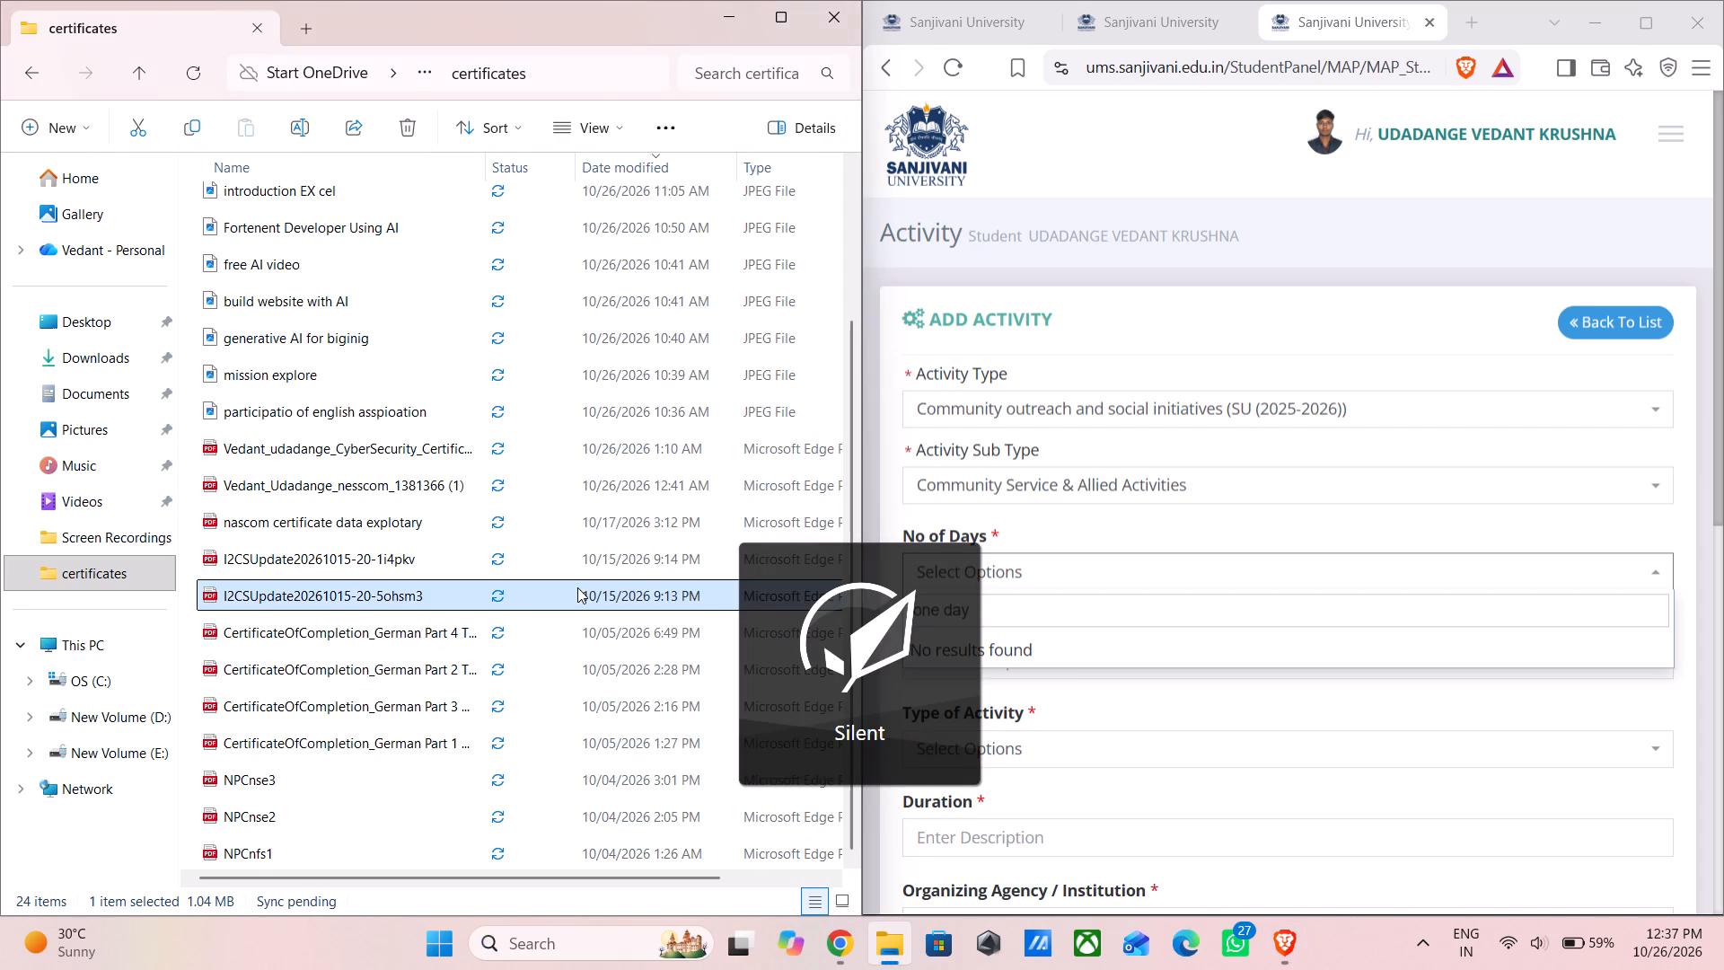
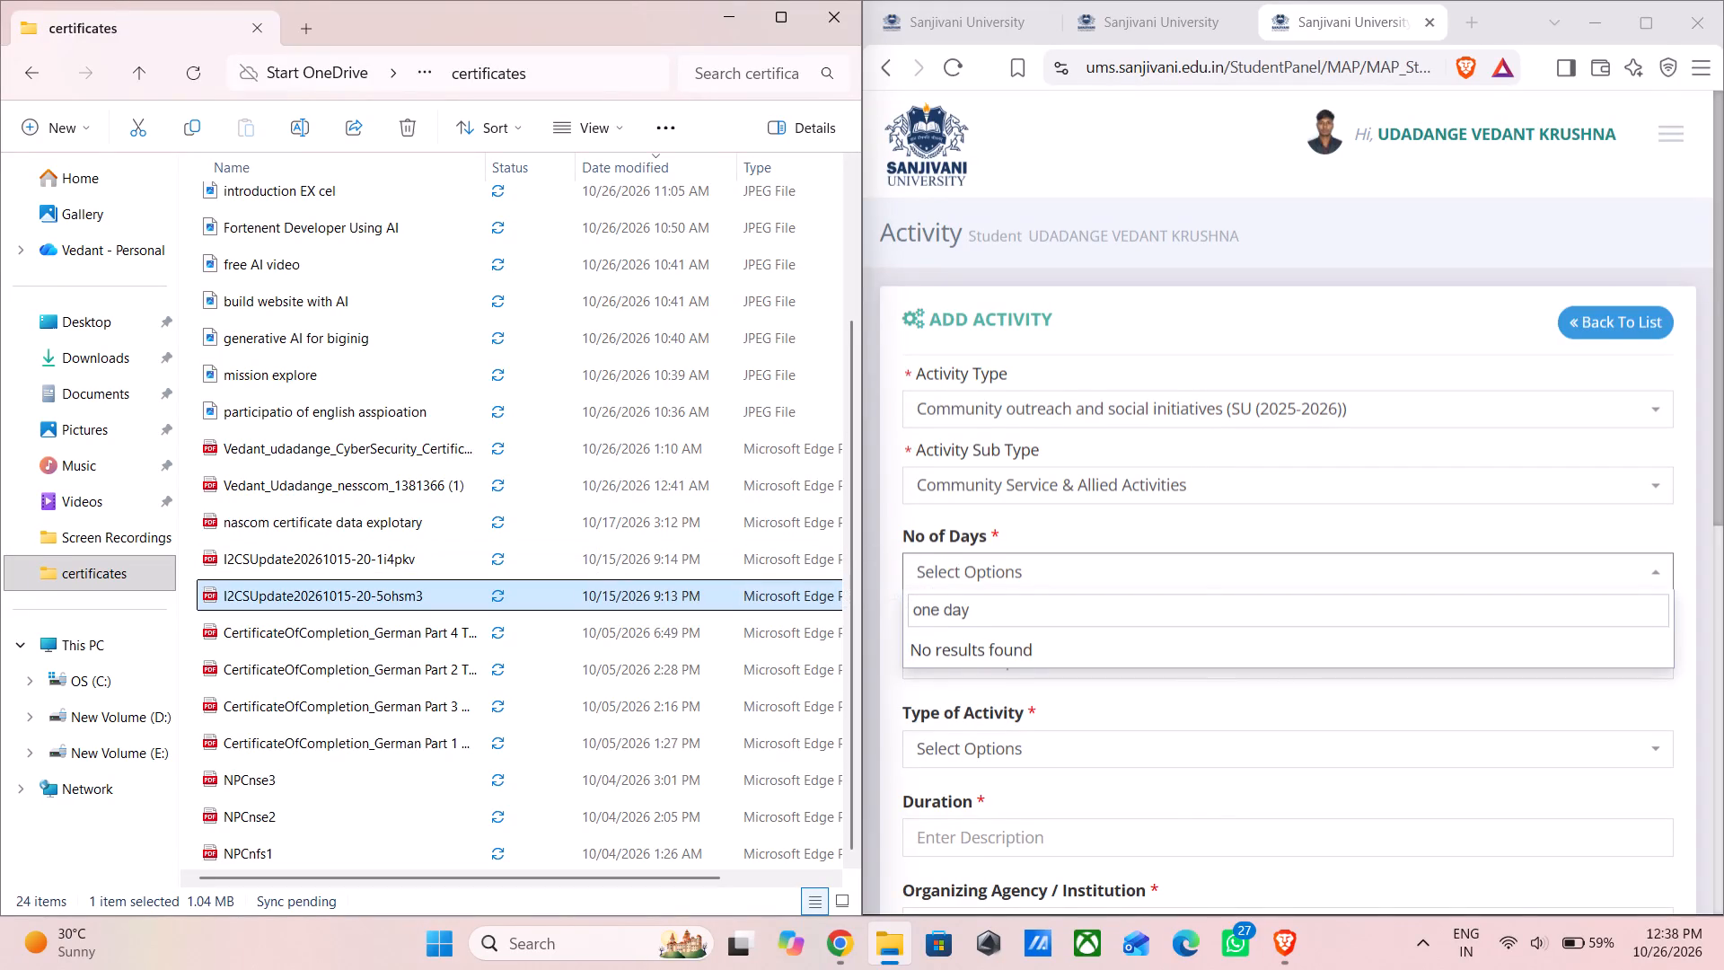
Set the type of activity to Rural Development and the duration to "10 hour".
{"action": "left_click", "coordinate": [944, 741]}
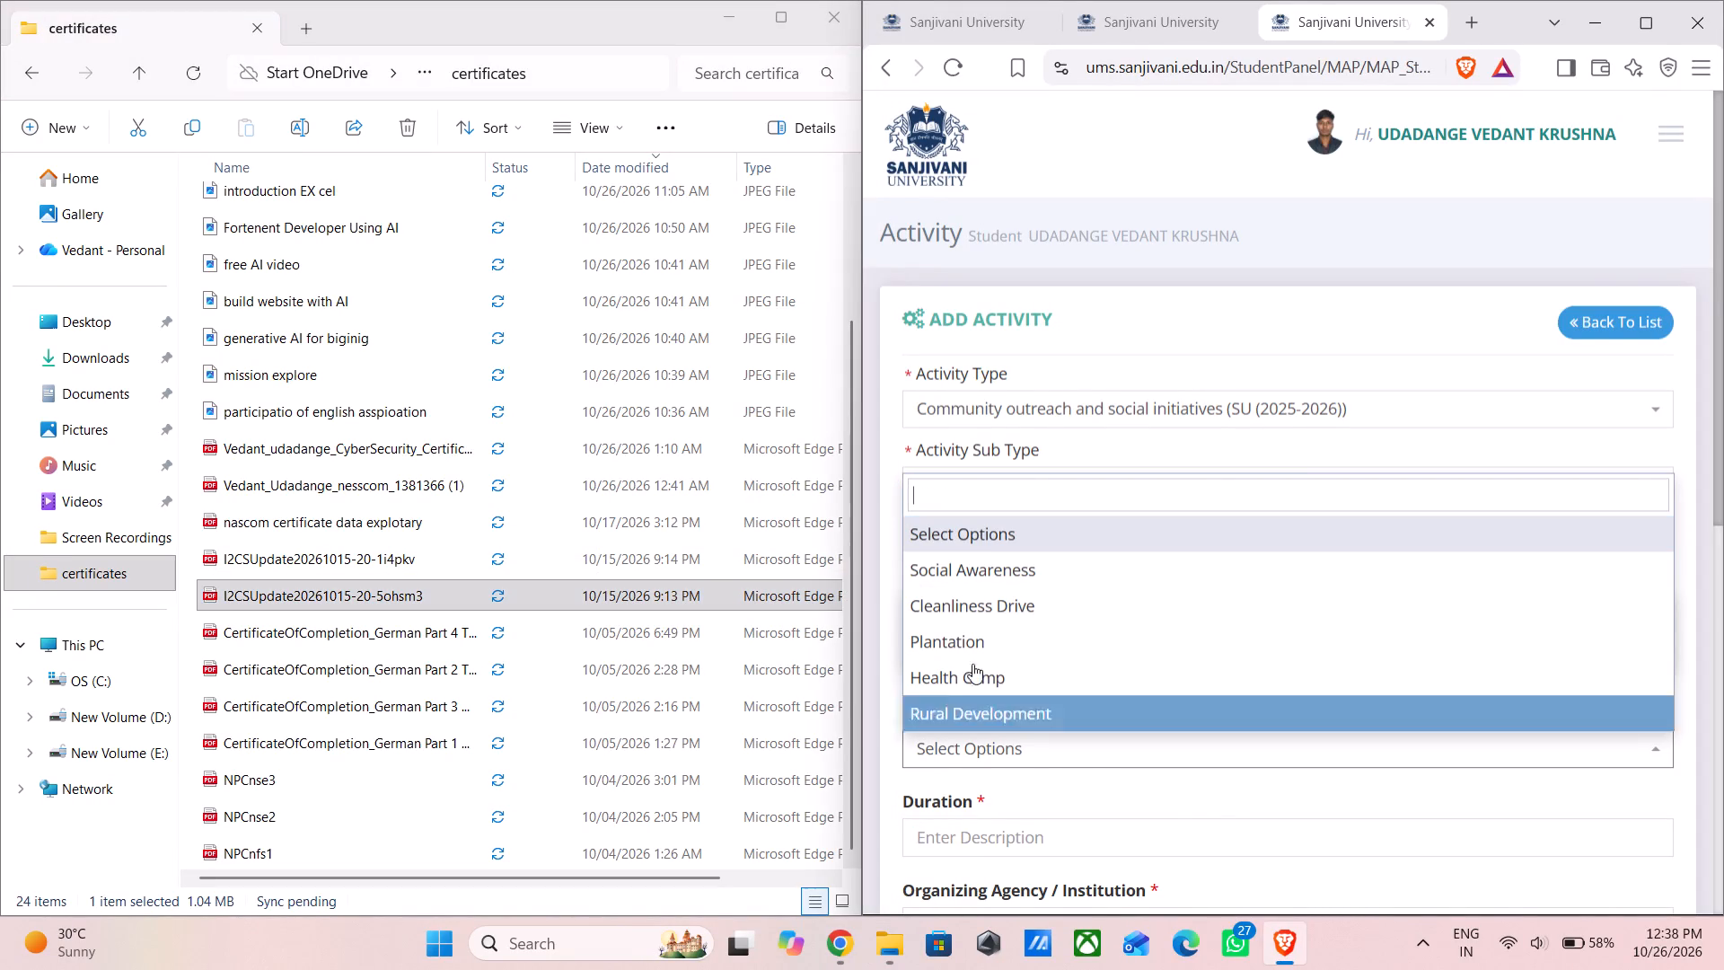
{"action": "left_click", "coordinate": [959, 709]}
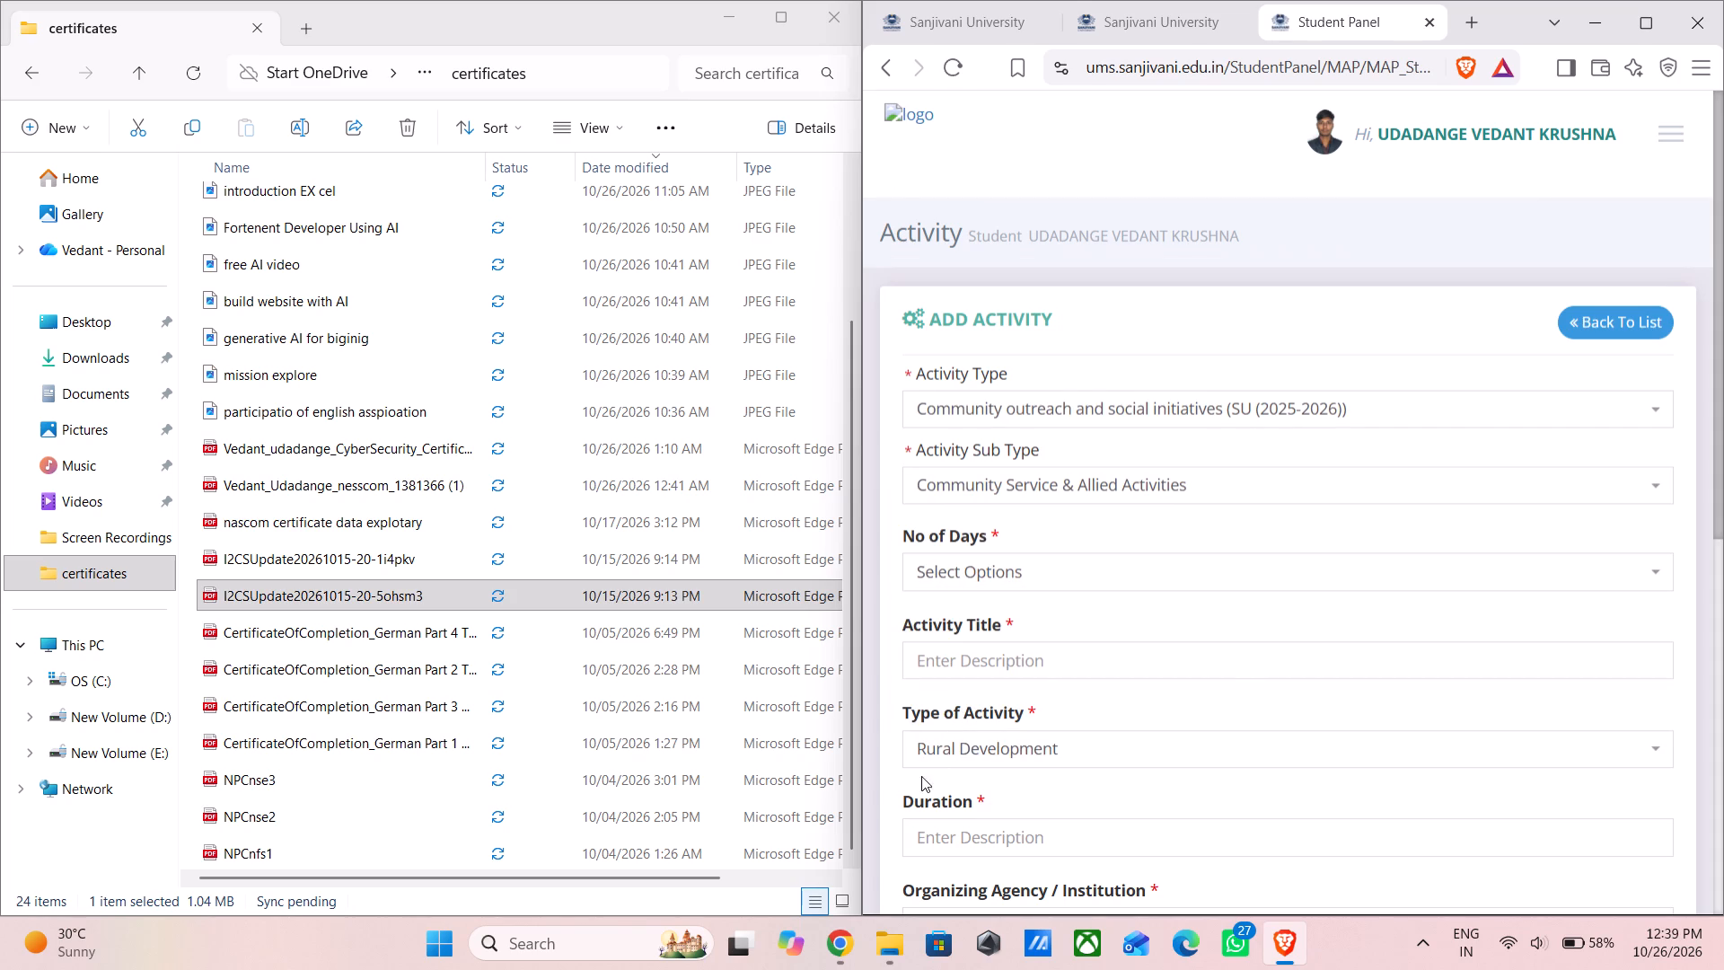
{"action": "scroll", "coordinate": [958, 766], "scroll_direction": "down", "scroll_amount": 1}
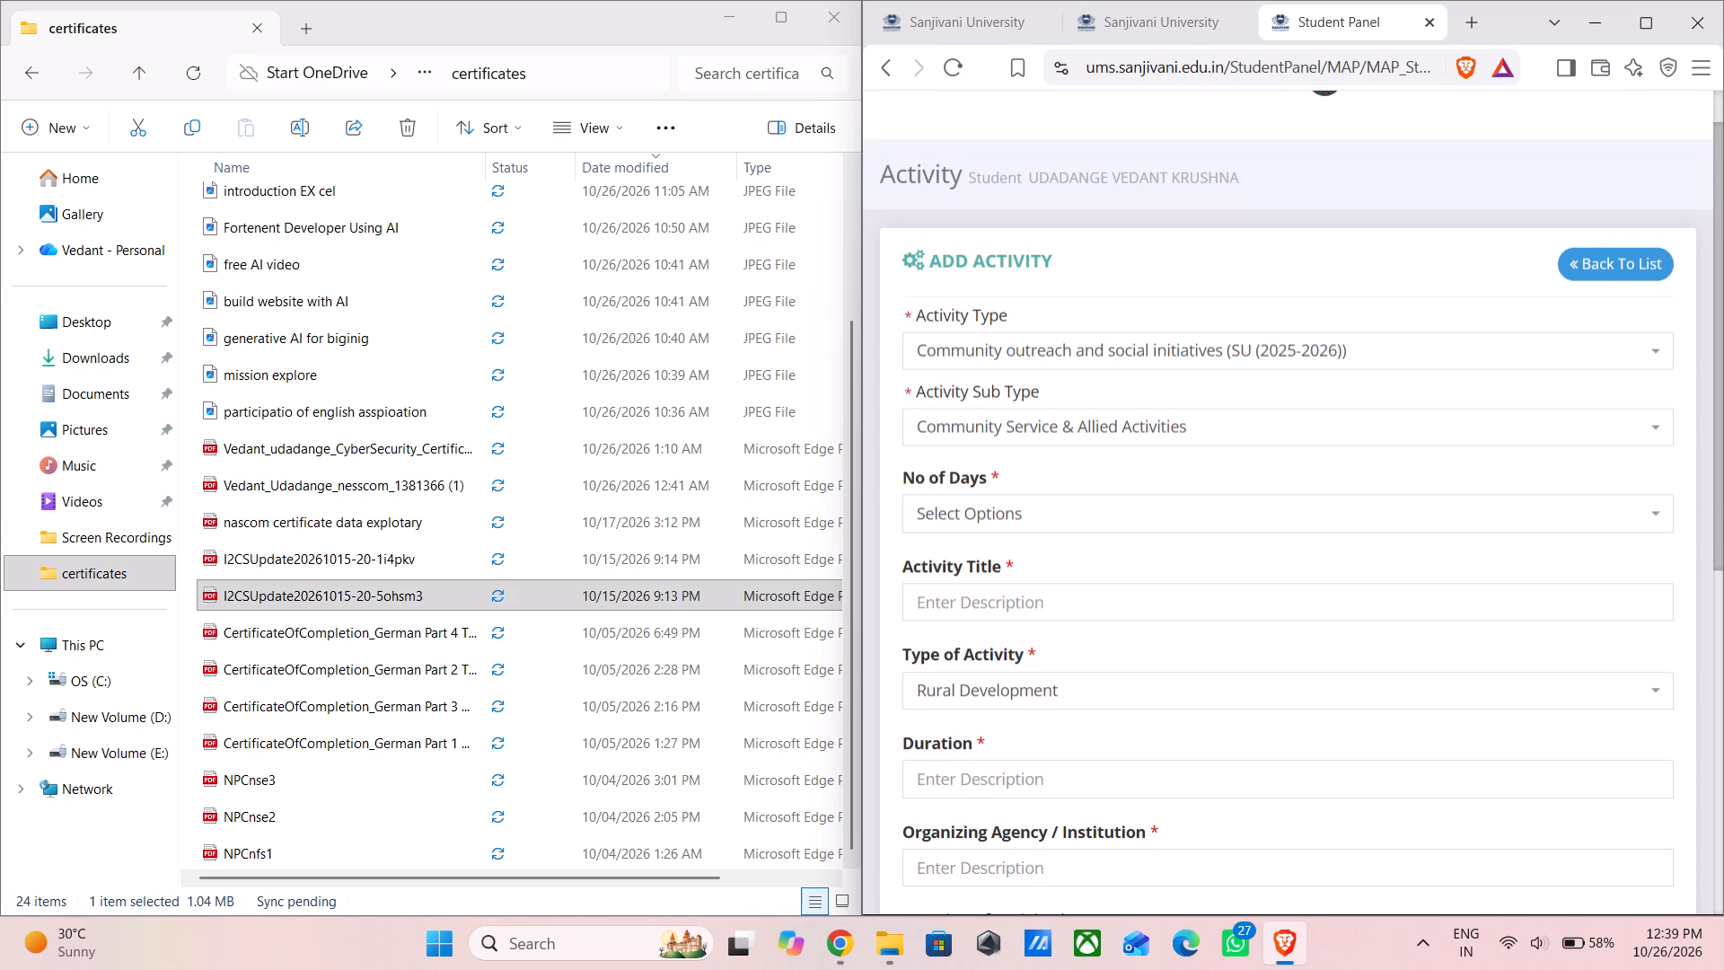
{"action": "left_click", "coordinate": [953, 780]}
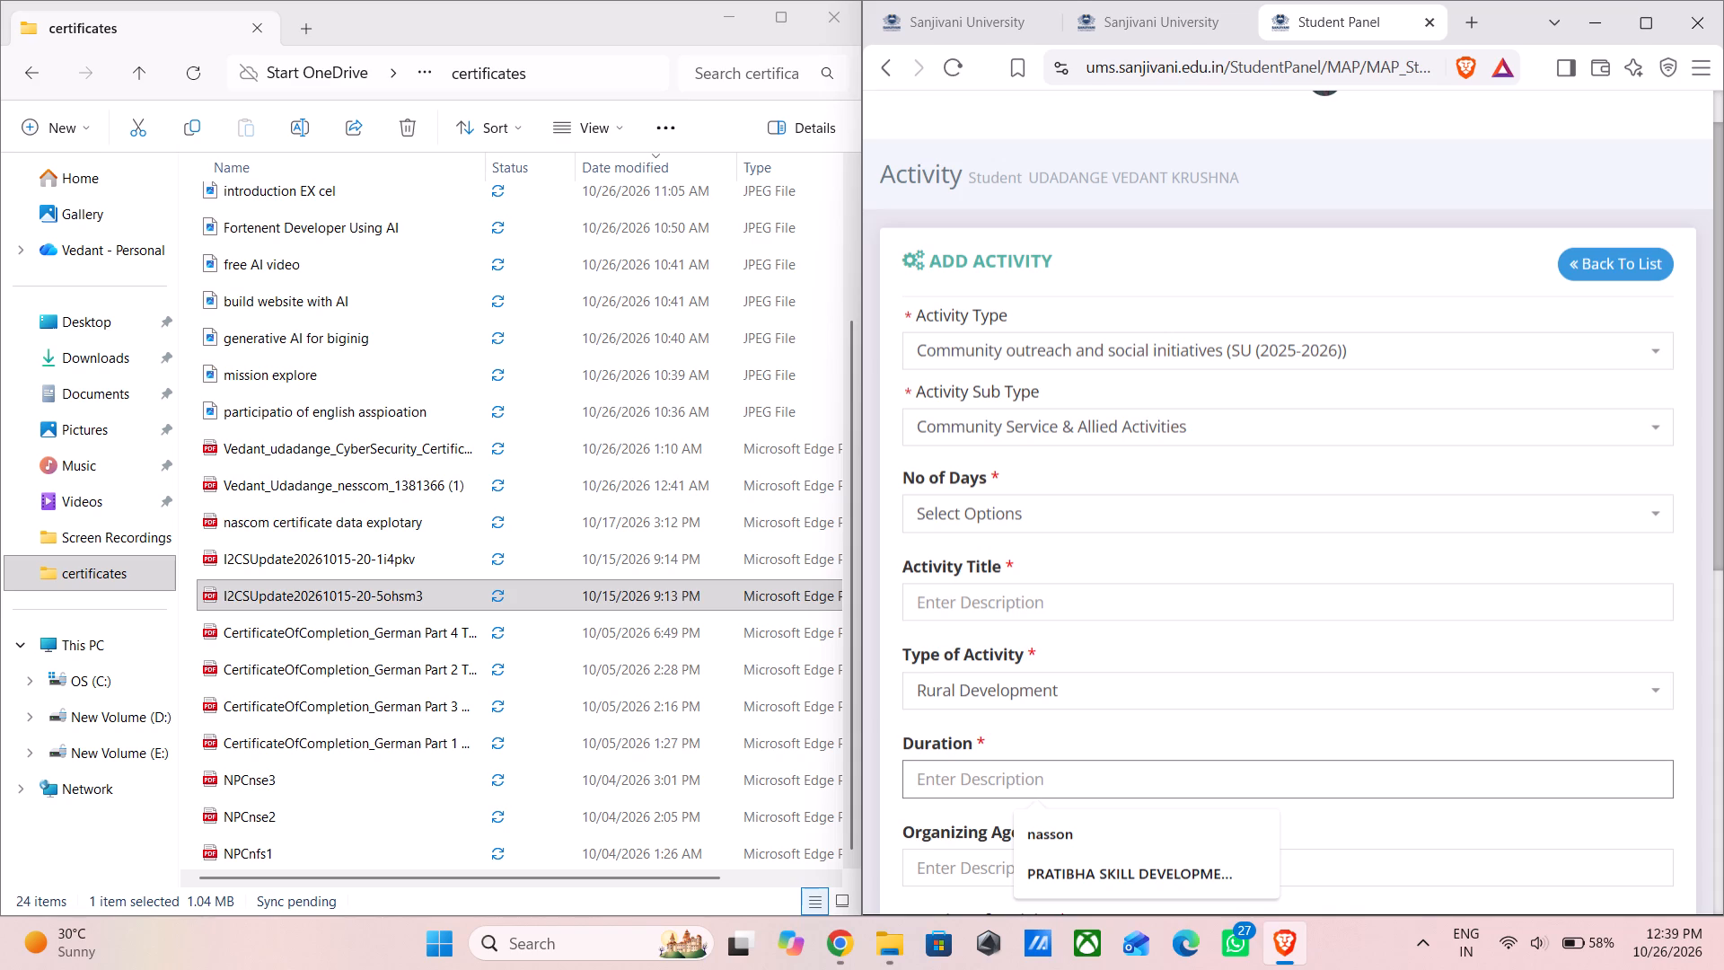
{"action": "type", "text": "10 hour"}
{"action": "scroll", "coordinate": [965, 858], "scroll_direction": "down", "scroll_amount": 1}
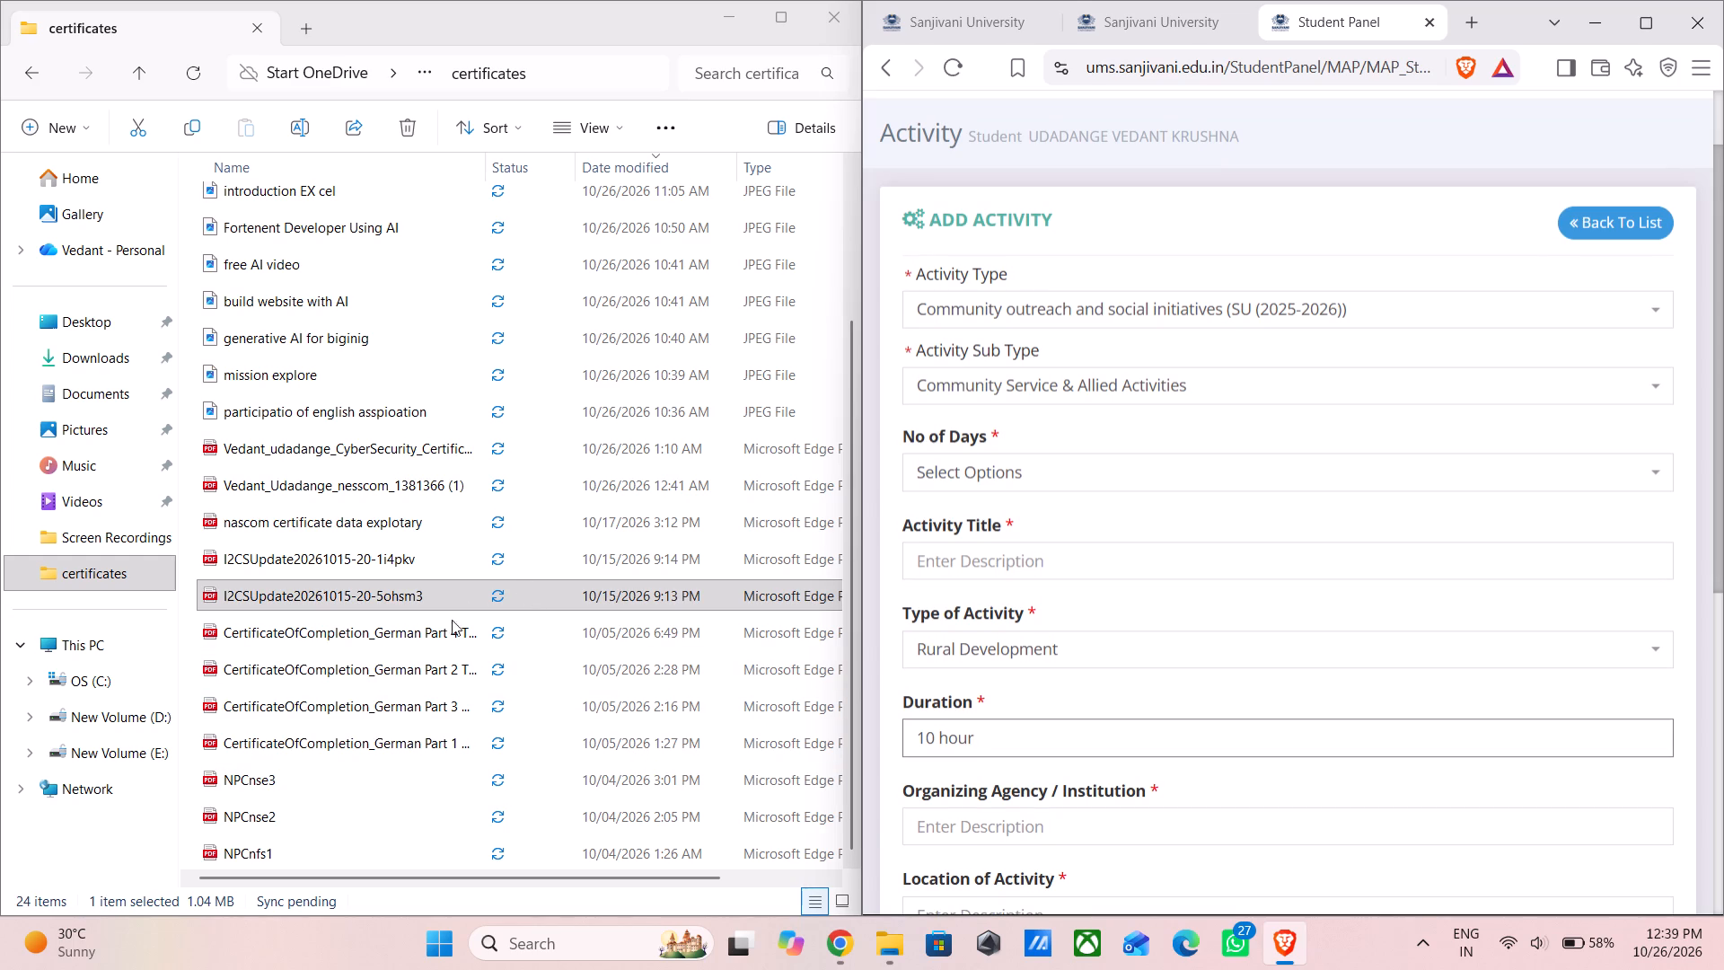
{"action": "scroll", "coordinate": [444, 645], "scroll_direction": "down", "scroll_amount": 2}
{"action": "scroll", "coordinate": [272, 758], "scroll_direction": "down", "scroll_amount": 2}
{"action": "double_click", "coordinate": [328, 600]}
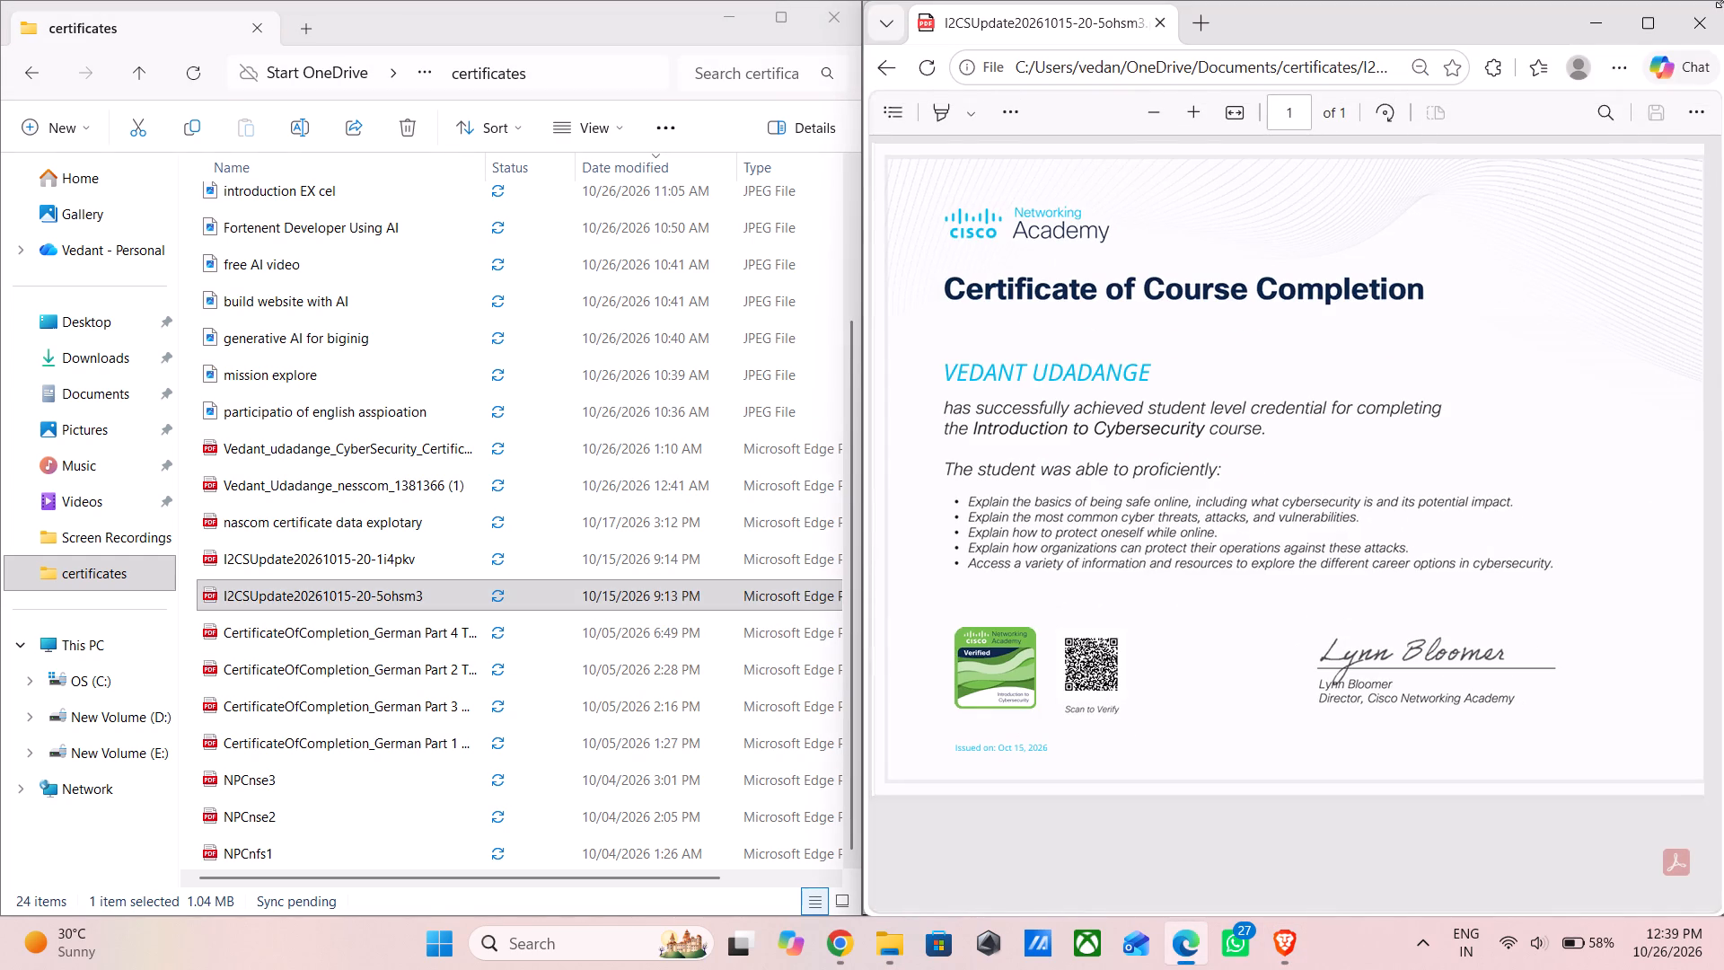
{"action": "left_click", "coordinate": [1705, 9]}
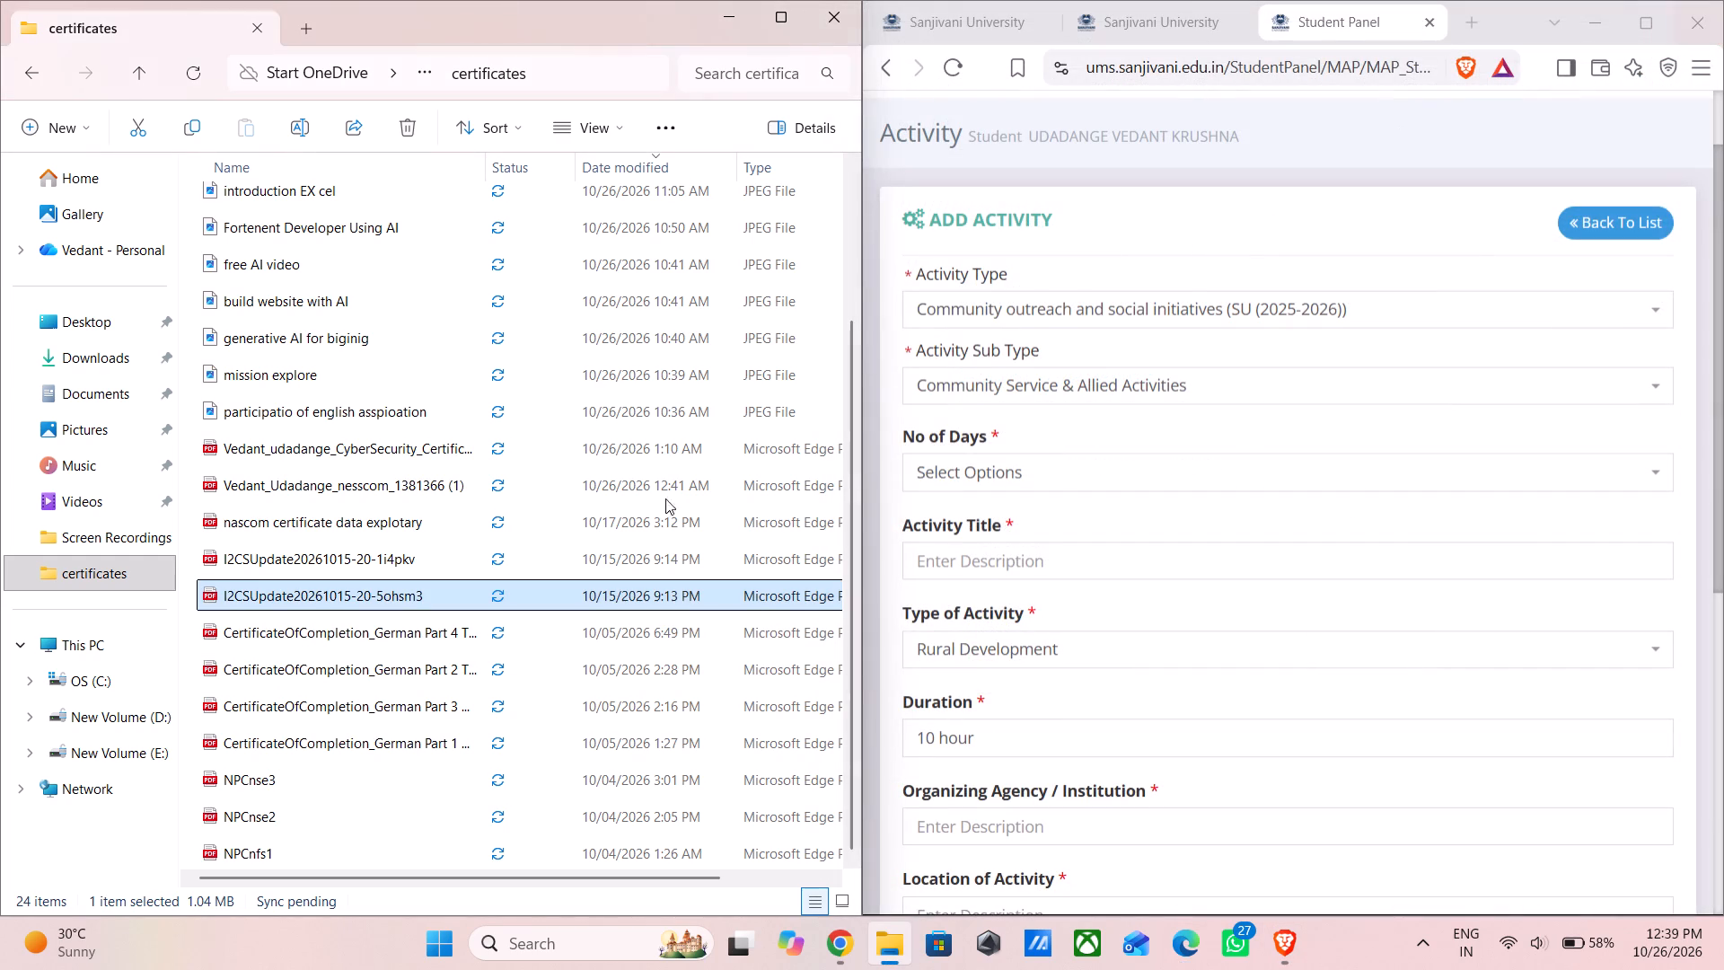
{"action": "double_click", "coordinate": [567, 565]}
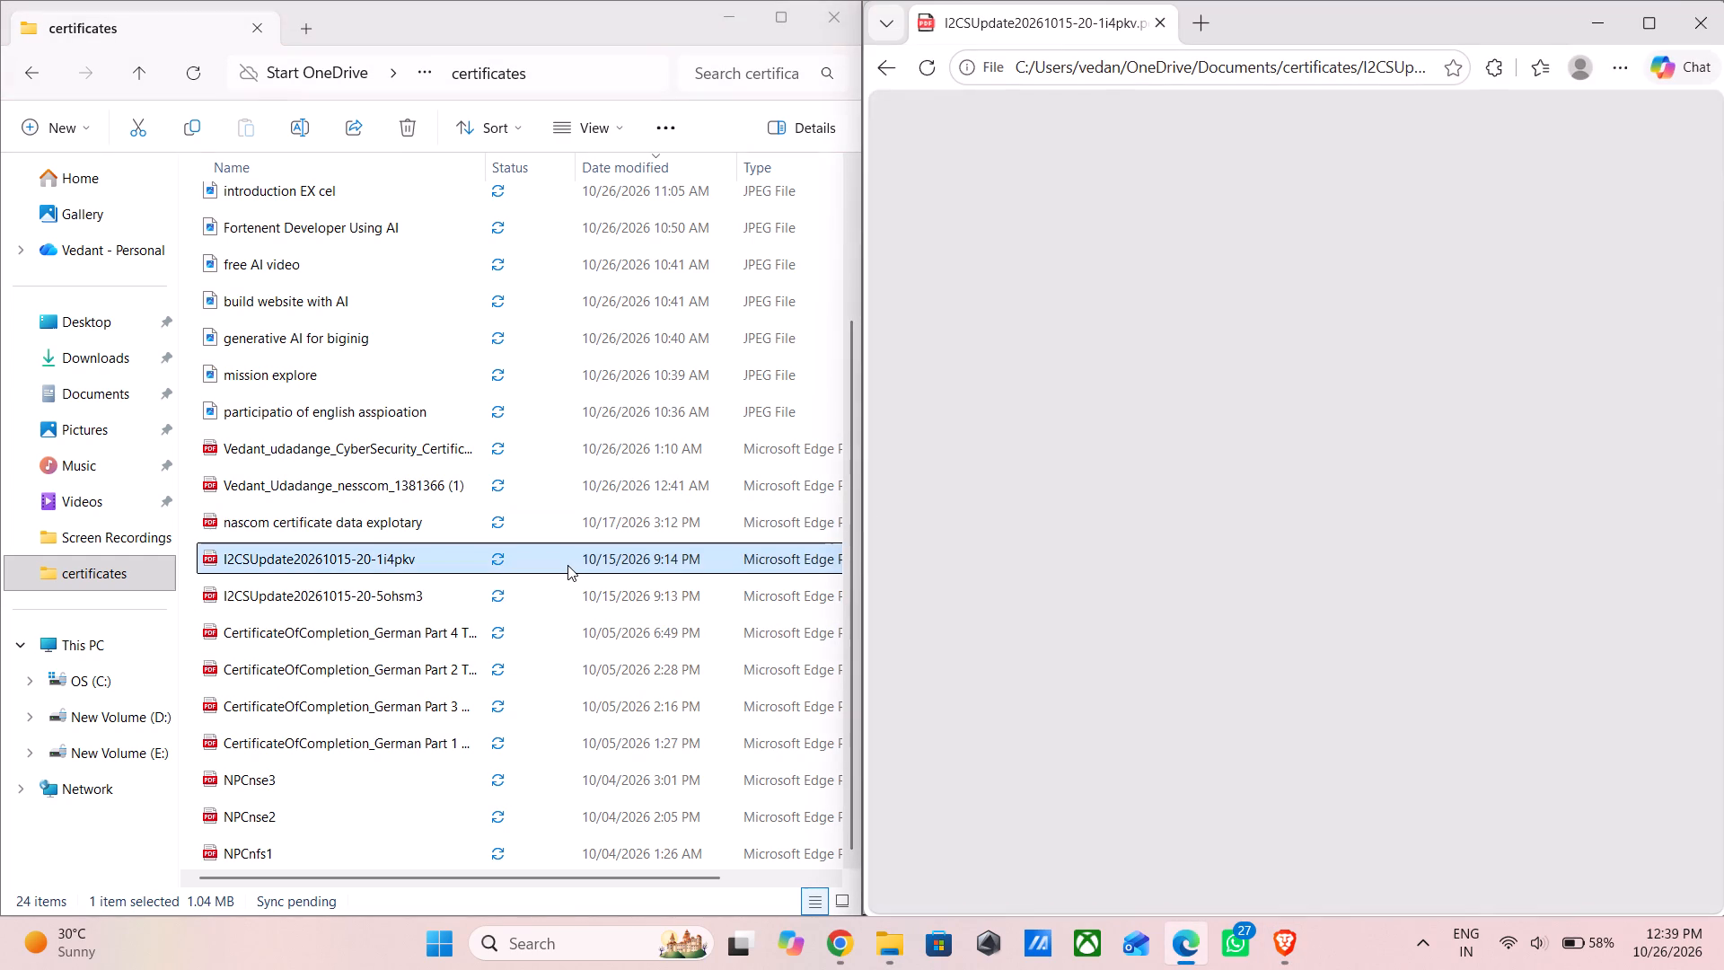
{"action": "left_click", "coordinate": [1698, 11]}
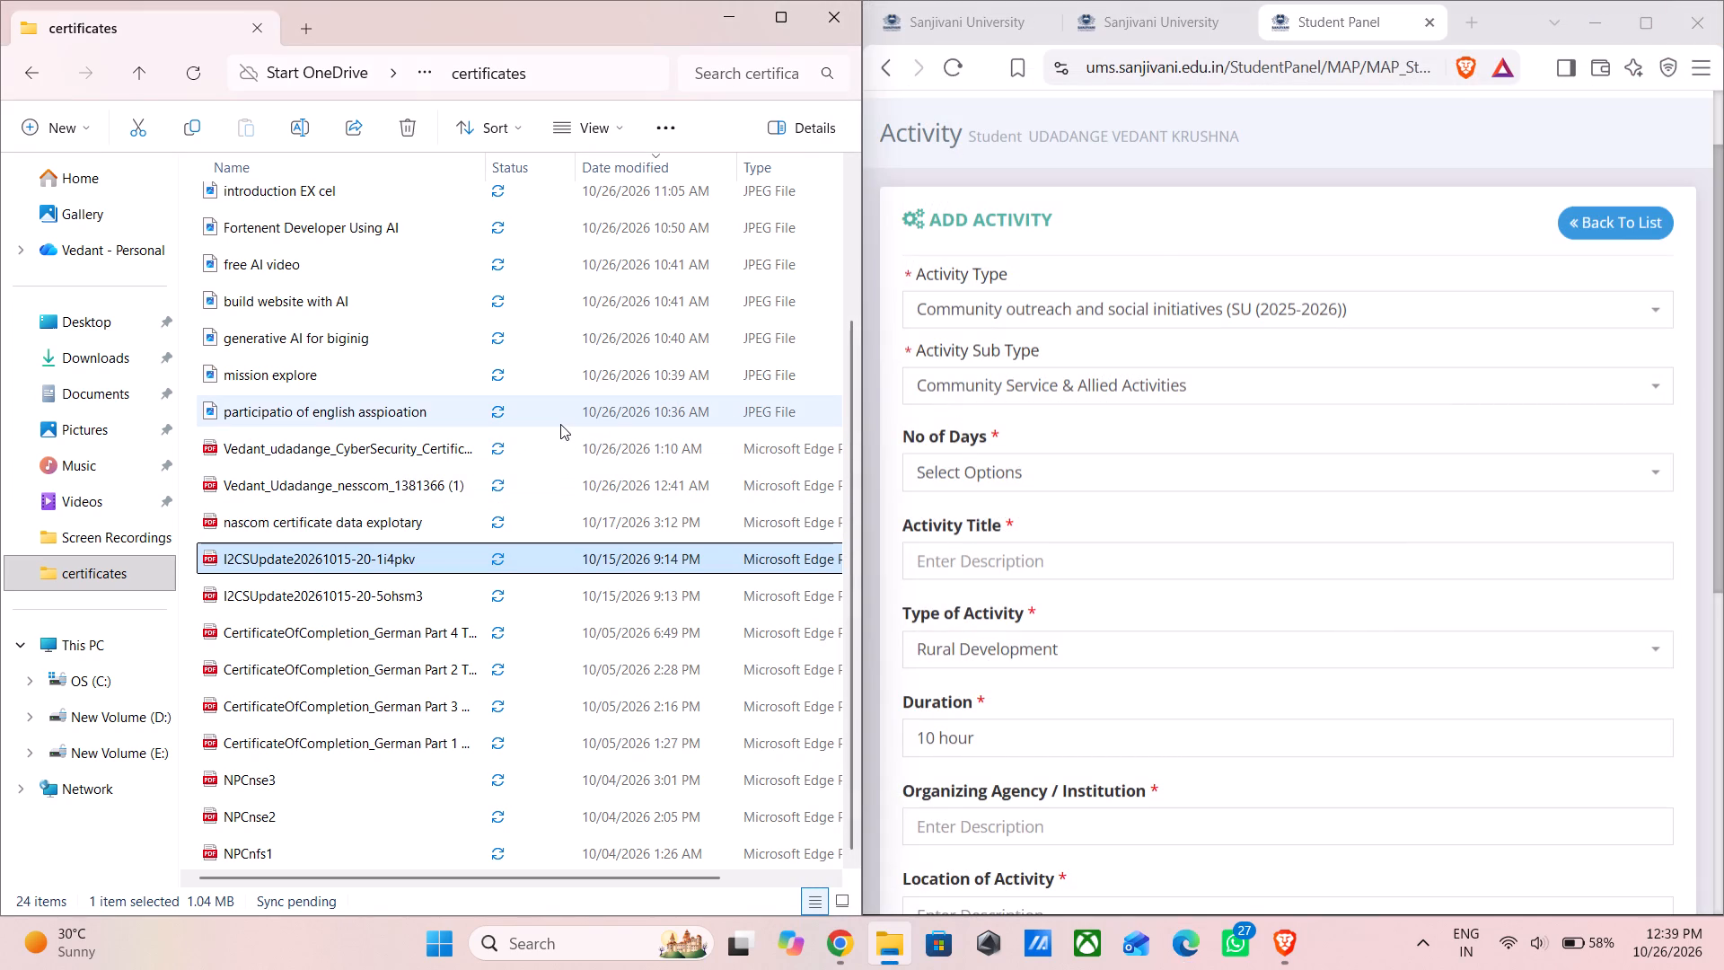
Open the "participatio of english asspioation" certificate image and place it side by side with the activity form.
{"action": "double_click", "coordinate": [380, 413]}
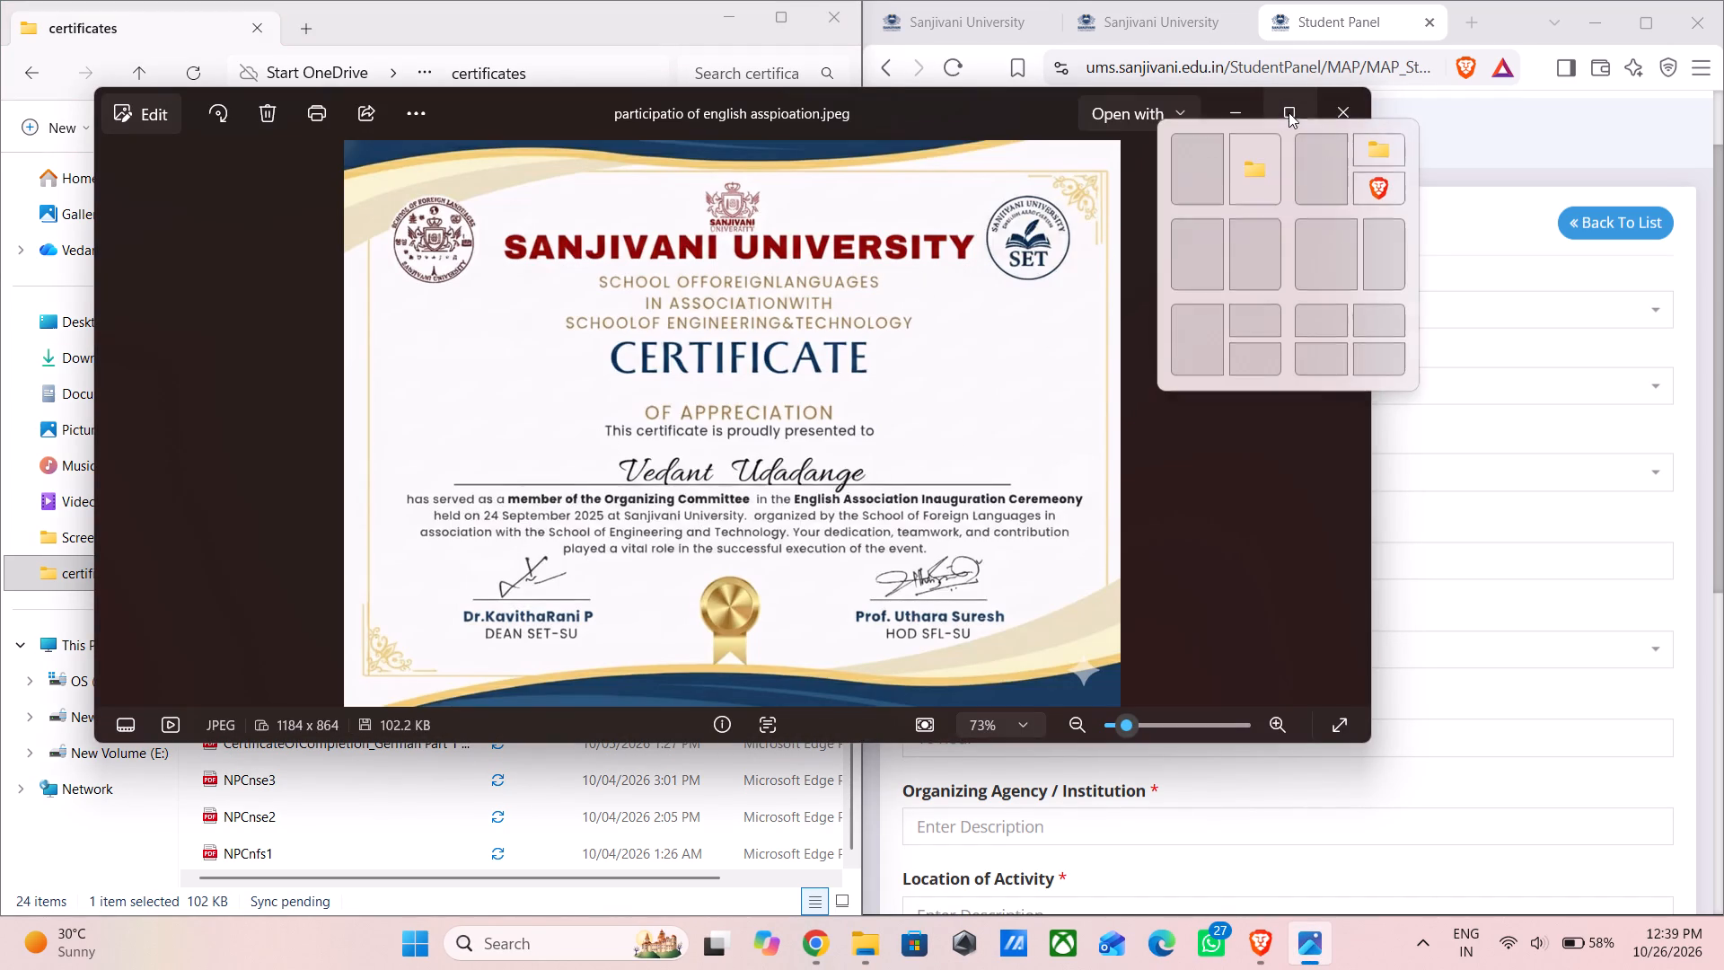
{"action": "left_click", "coordinate": [1198, 252]}
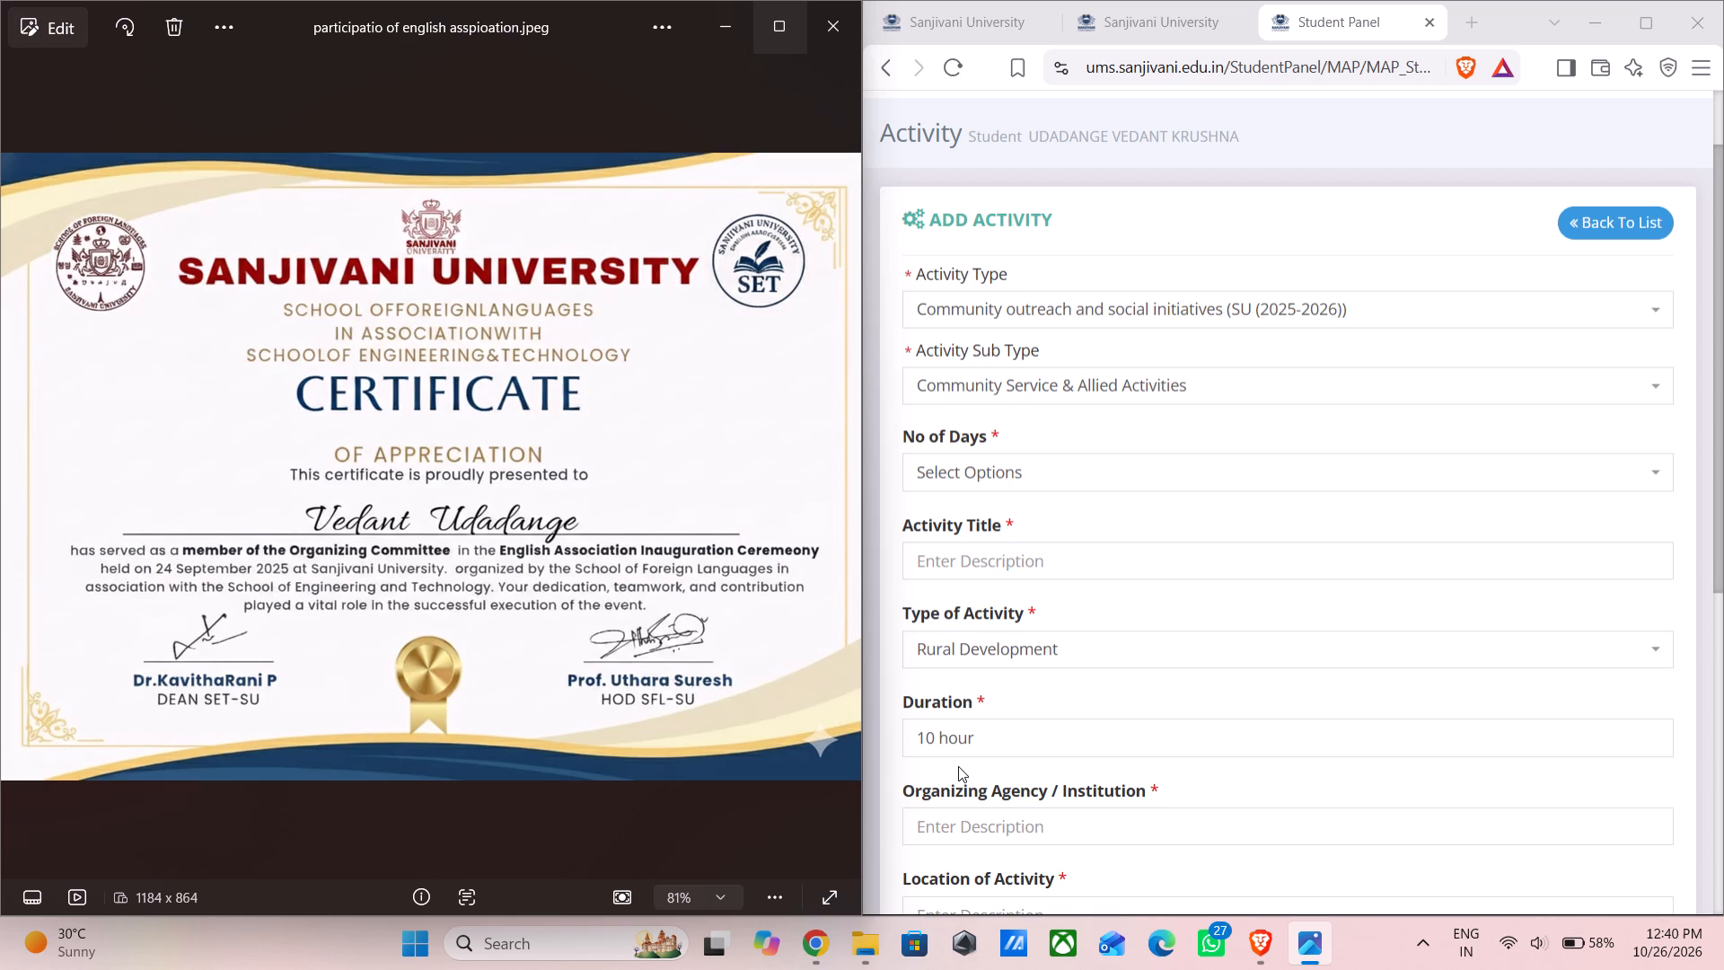
Enter "sanivani uni" as the organizing agency / institution of the activity.
{"action": "scroll", "coordinate": [970, 783], "scroll_direction": "down", "scroll_amount": 1}
{"action": "left_click", "coordinate": [1000, 818]}
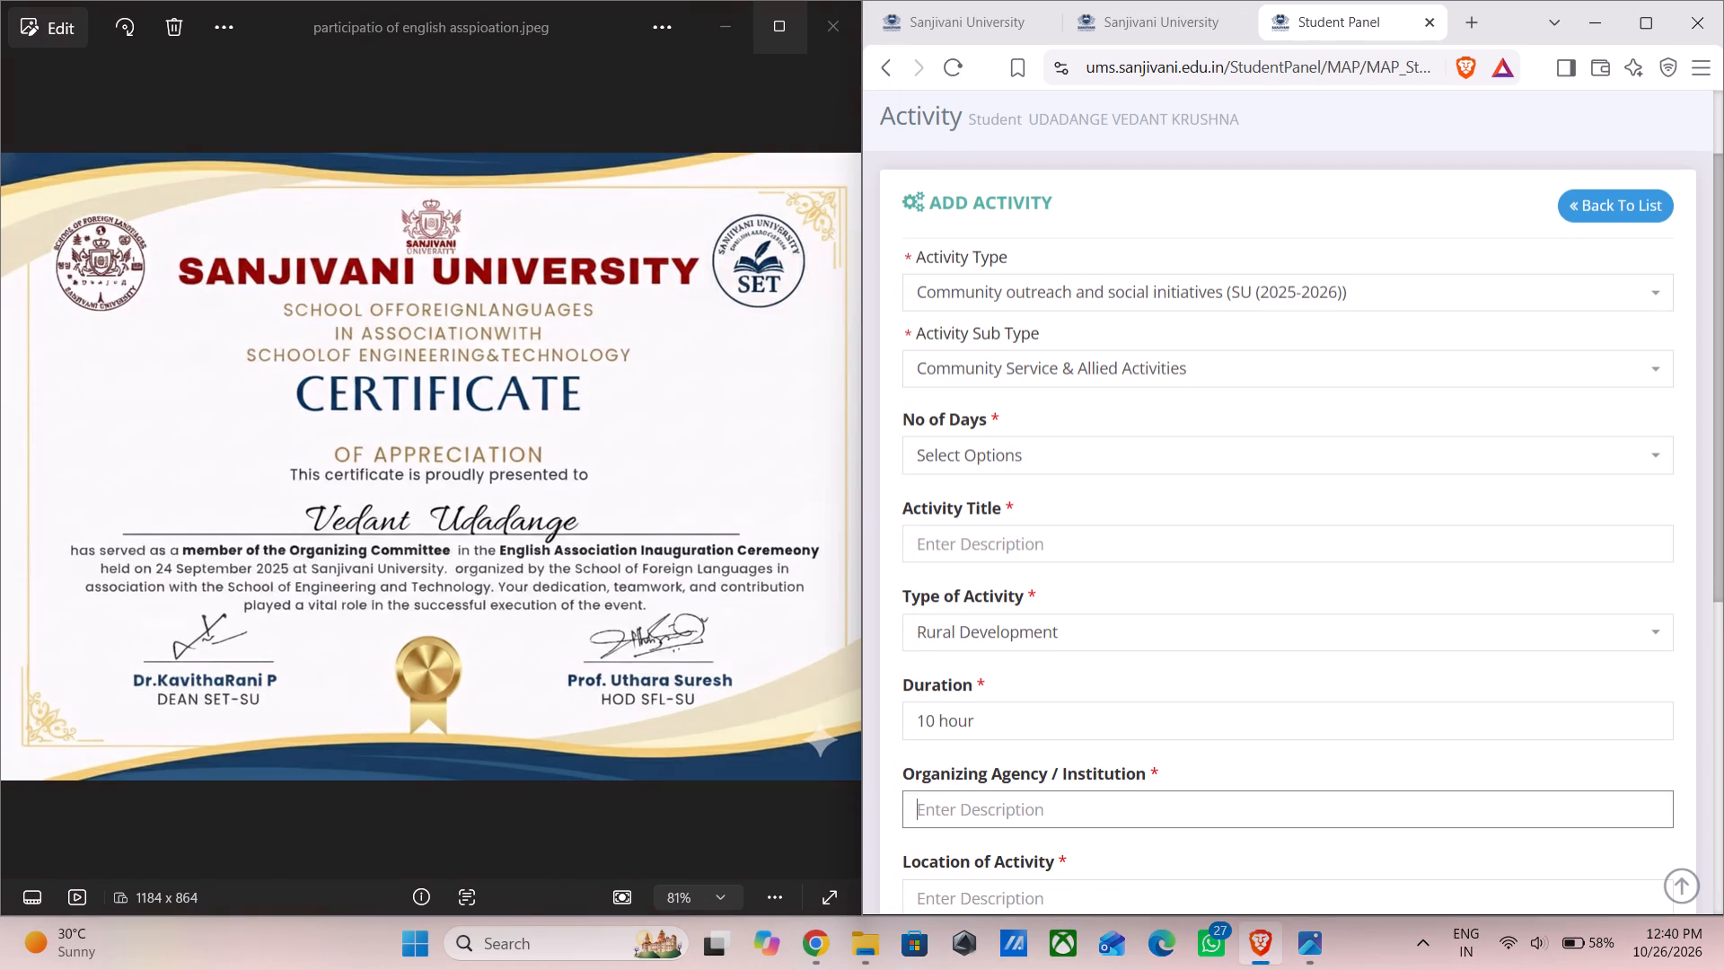
{"action": "type", "text": "sanivani uni"}
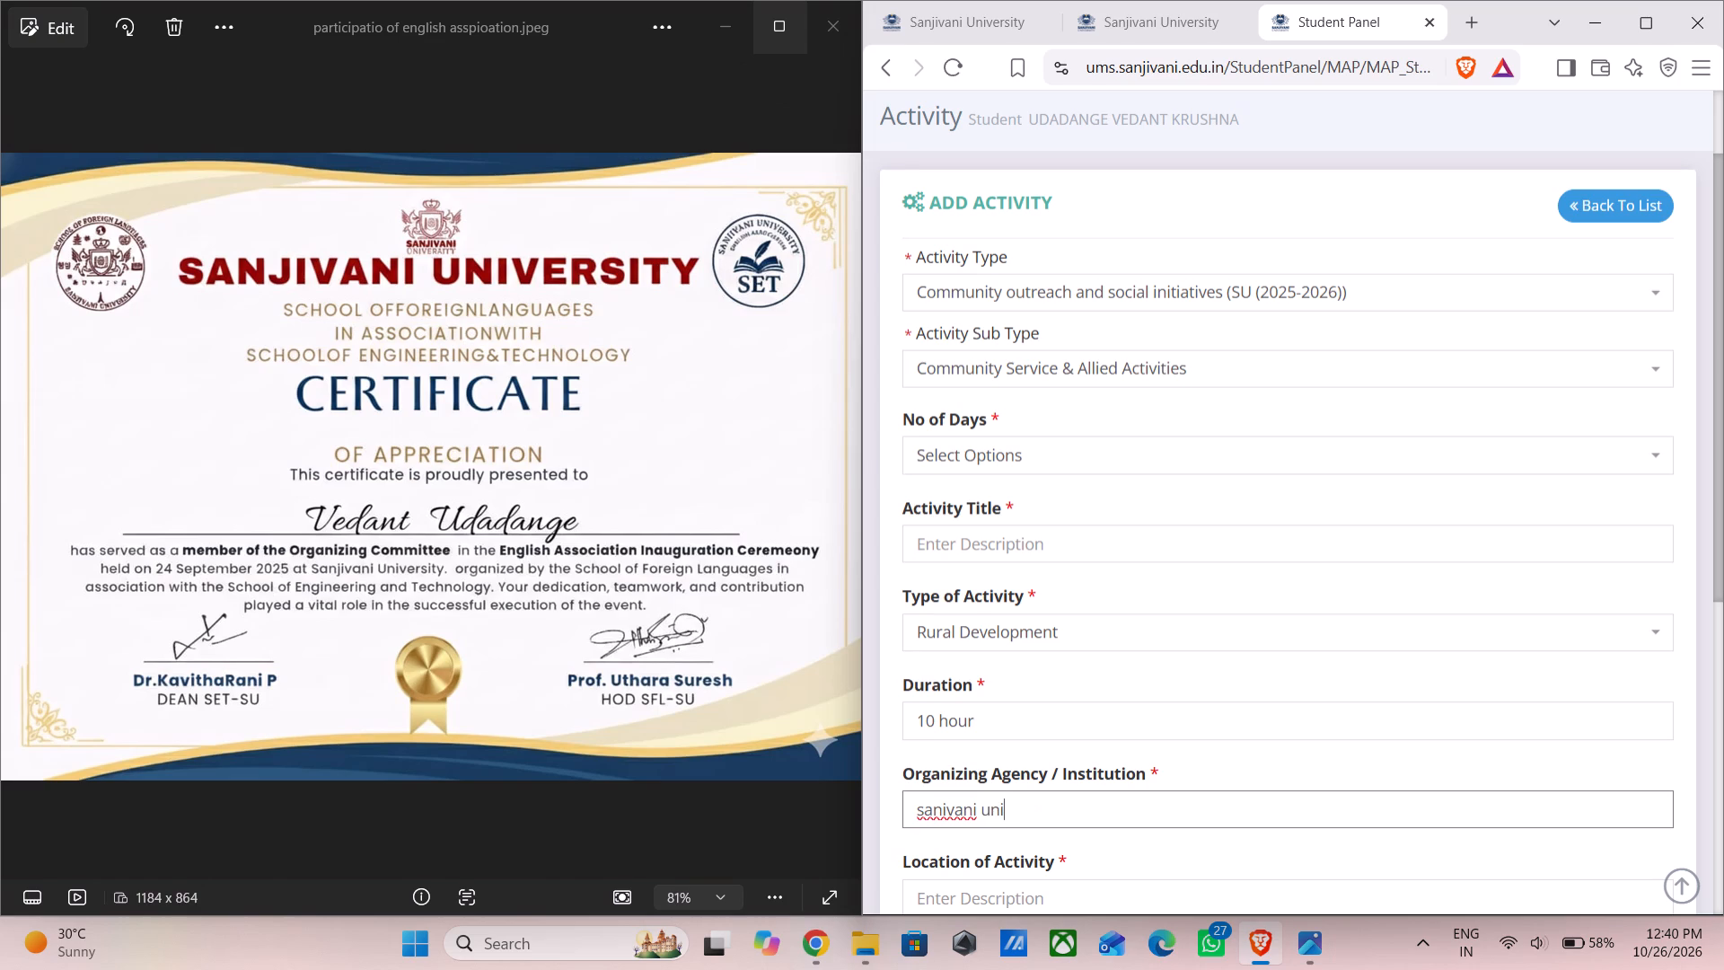
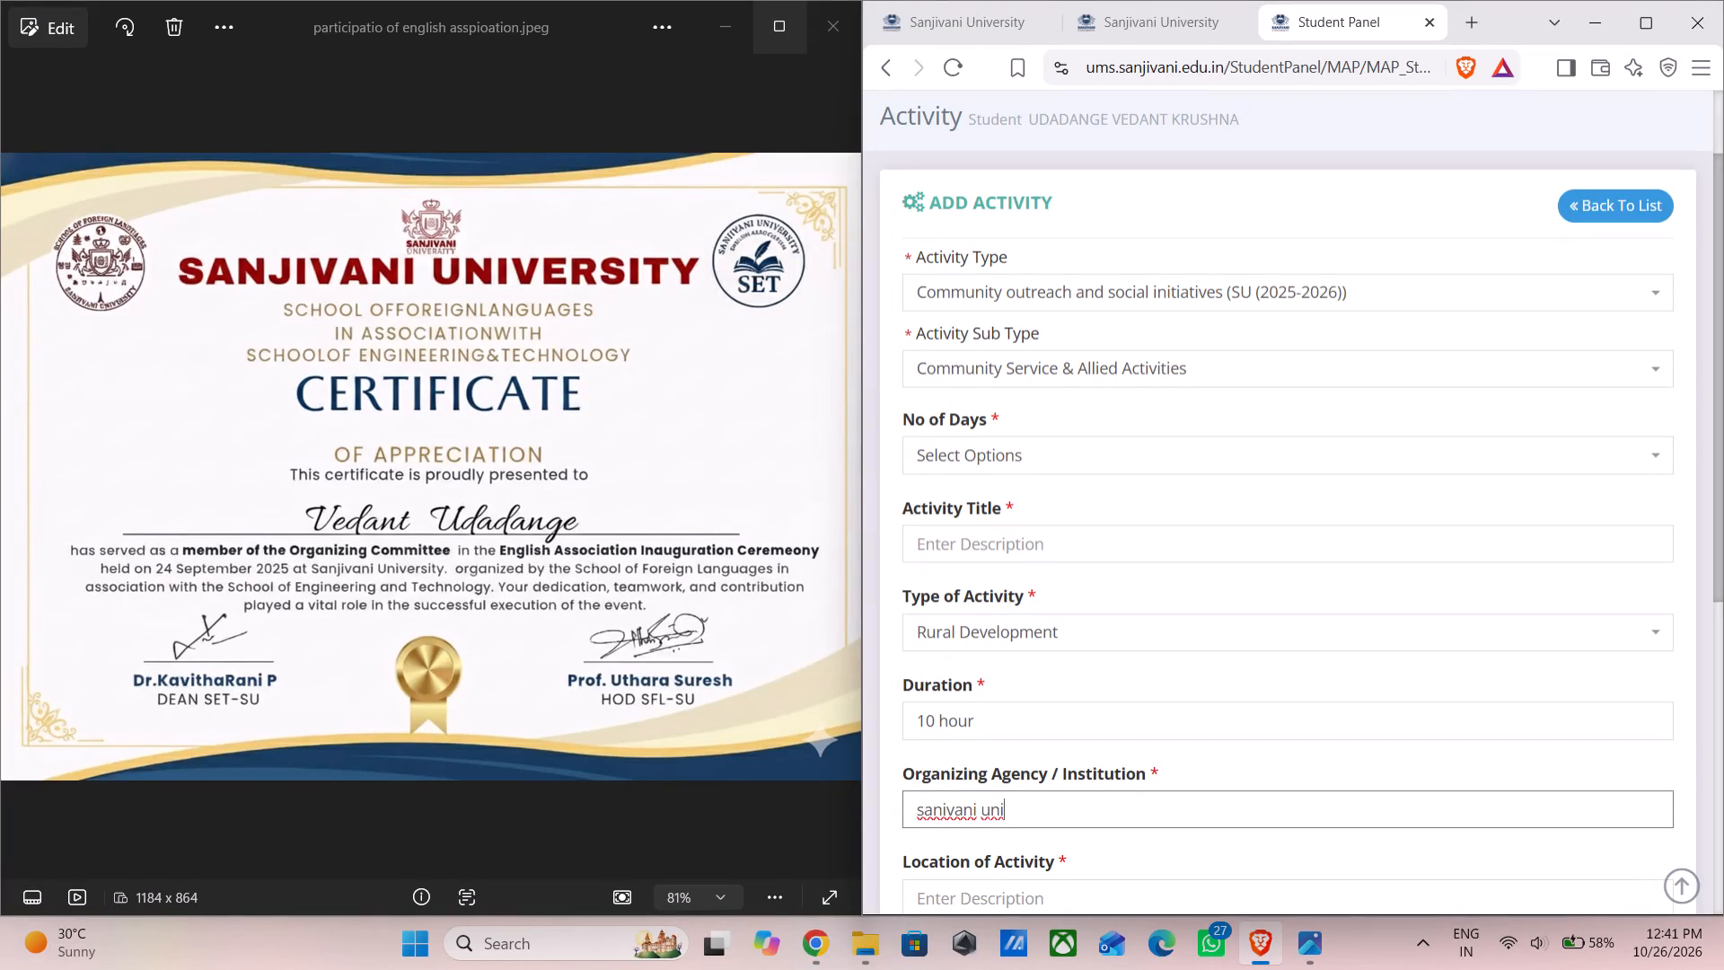
Complete the organizing agency / institution entry so it reads "sanivani university".
{"action": "type", "text": "verrsity"}
{"action": "scroll", "coordinate": [999, 878], "scroll_direction": "down", "scroll_amount": 1}
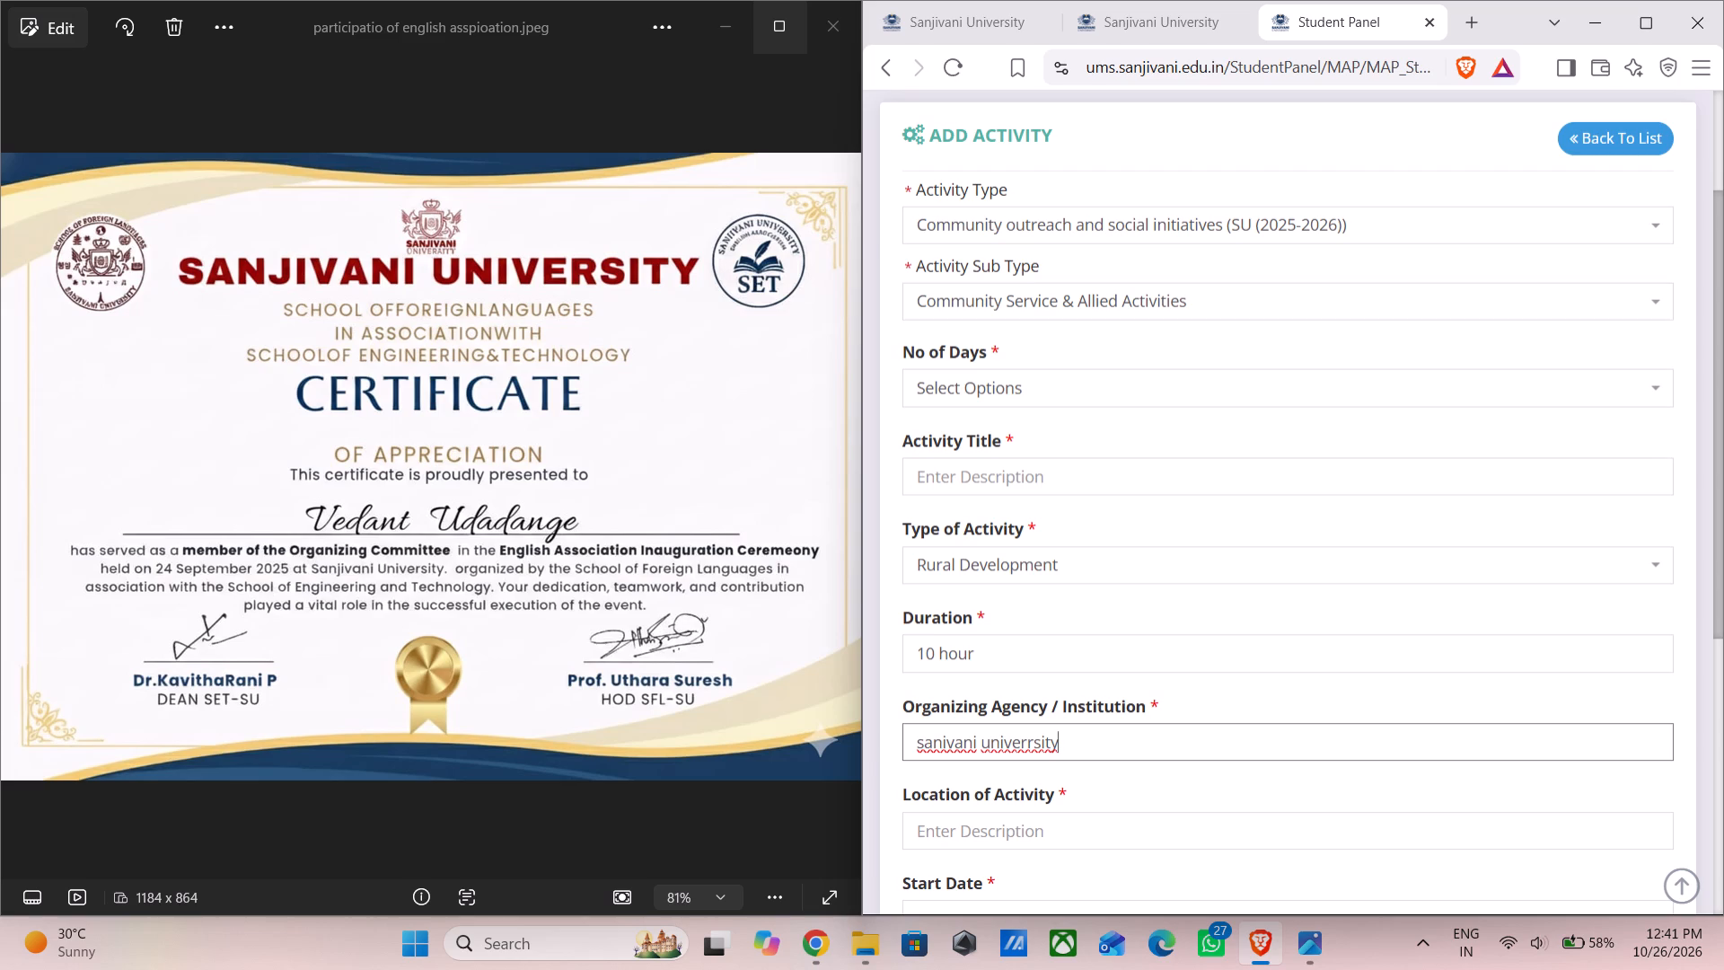
{"action": "left_click", "coordinate": [1028, 743]}
{"action": "key", "text": "BackSpace"}
Enter "in campus" as the location of the activity.
{"action": "left_click", "coordinate": [991, 821]}
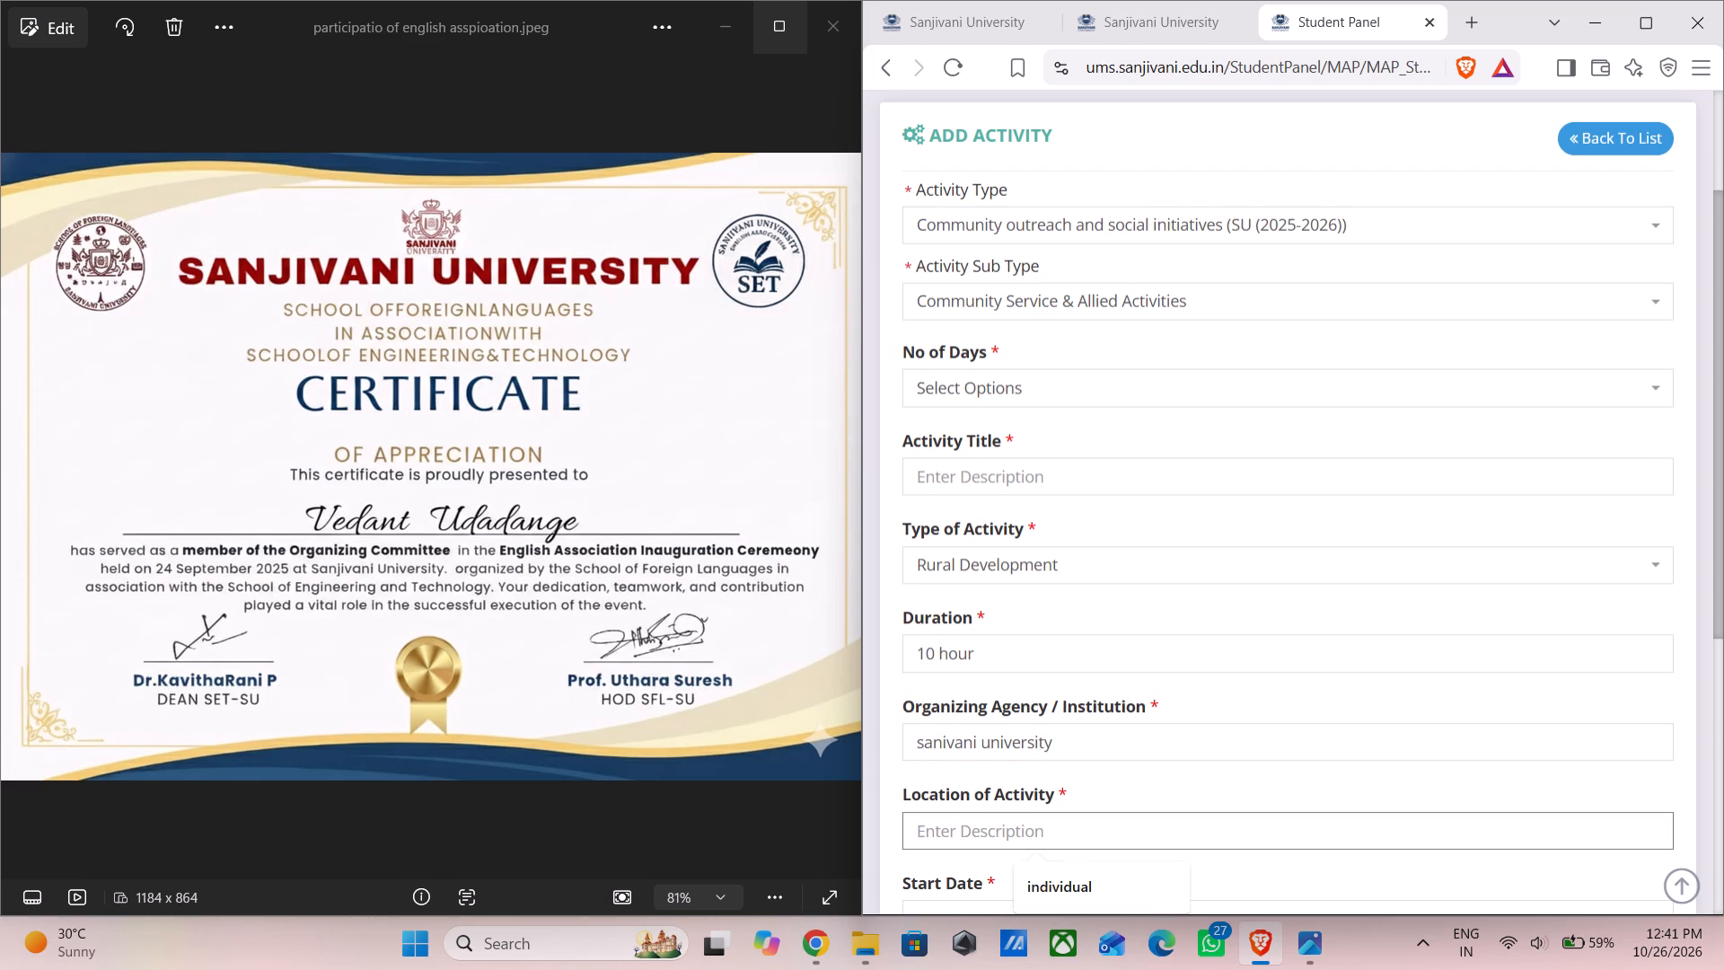
{"action": "scroll", "coordinate": [991, 821], "scroll_direction": "down", "scroll_amount": 2}
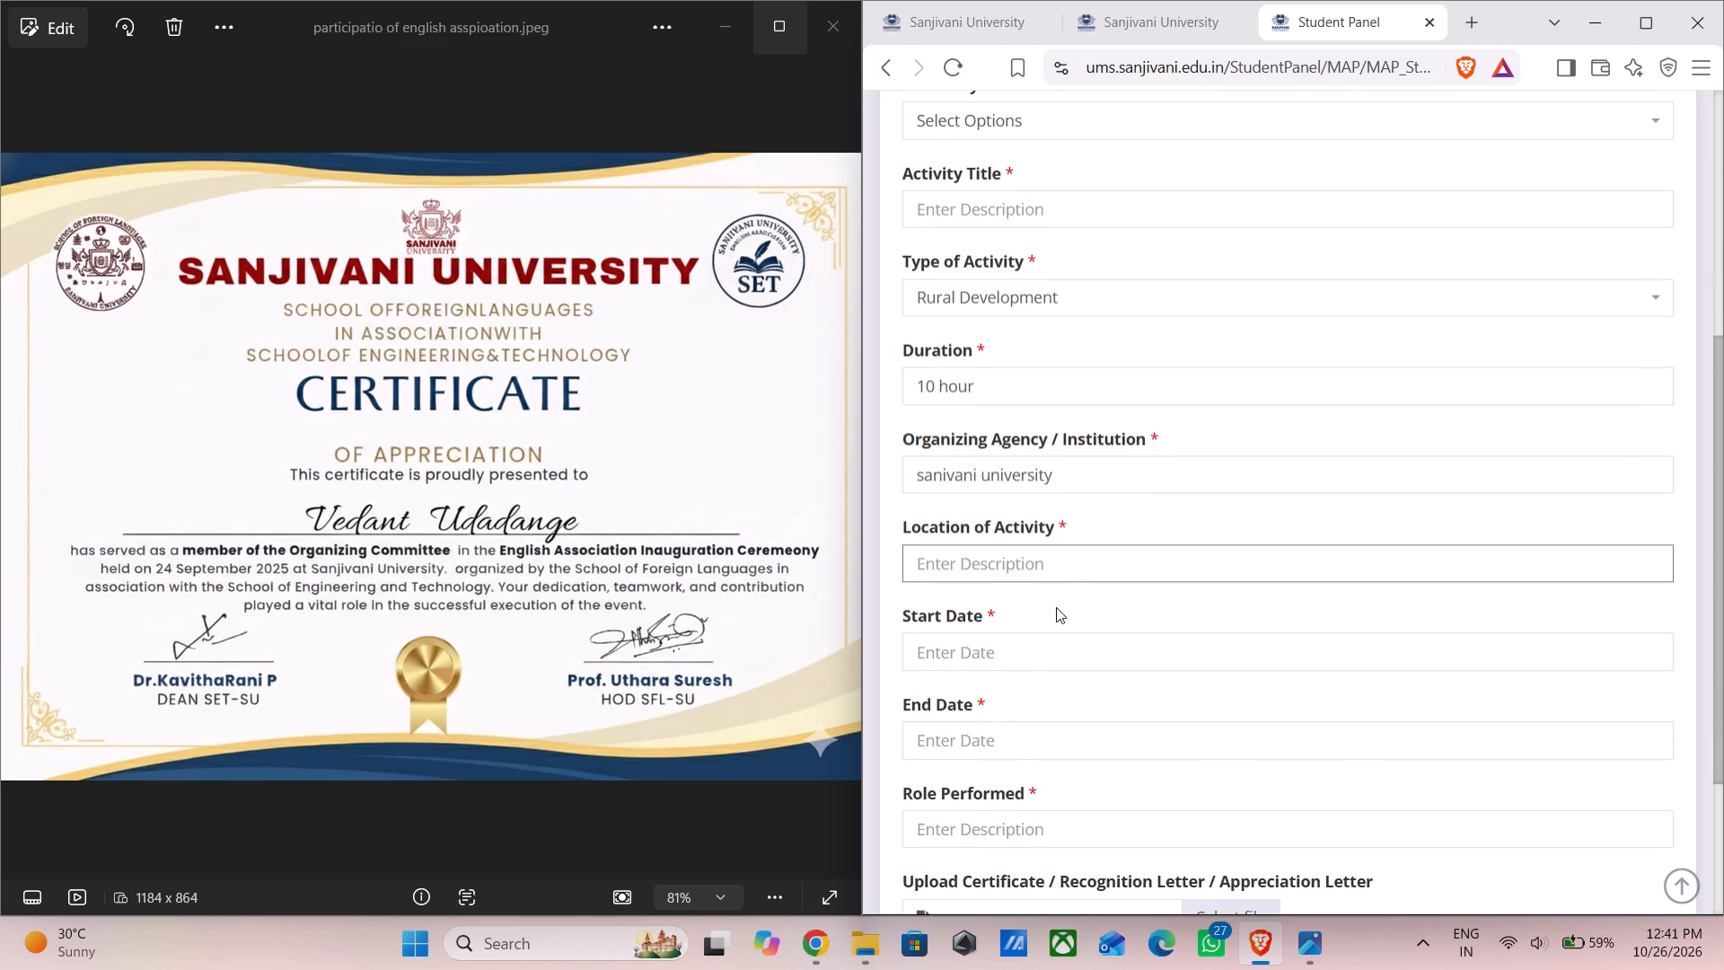
{"action": "left_click", "coordinate": [1061, 574]}
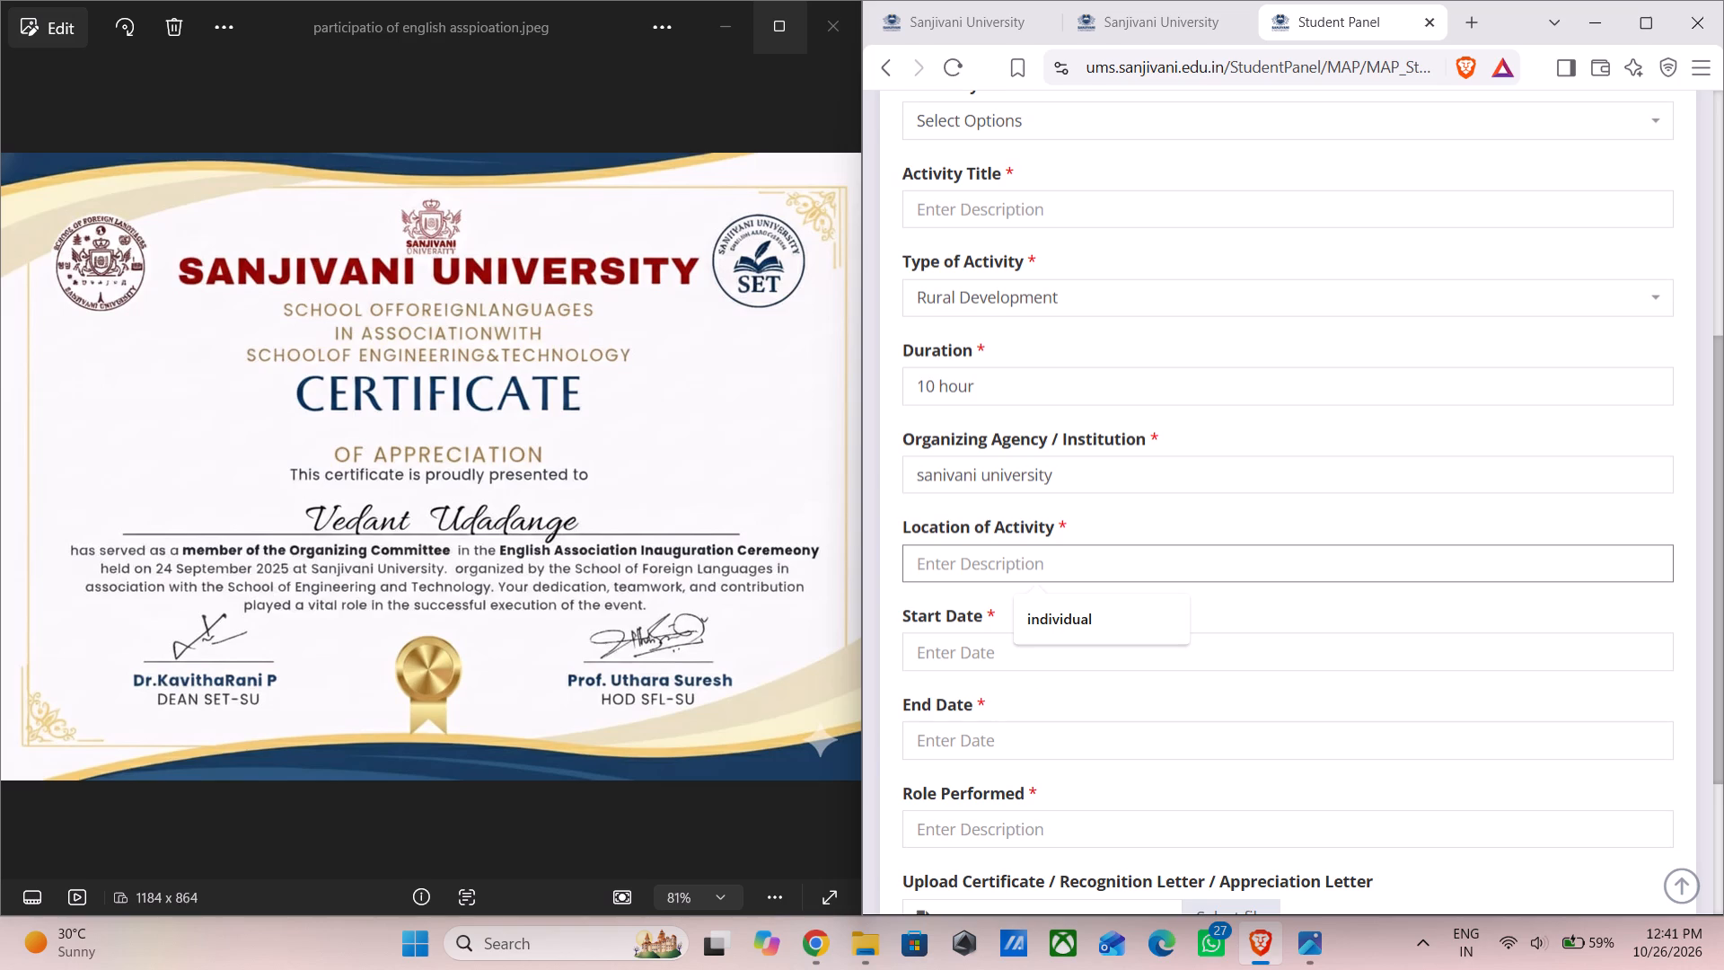
{"action": "type", "text": "in"}
{"action": "key", "text": "space"}
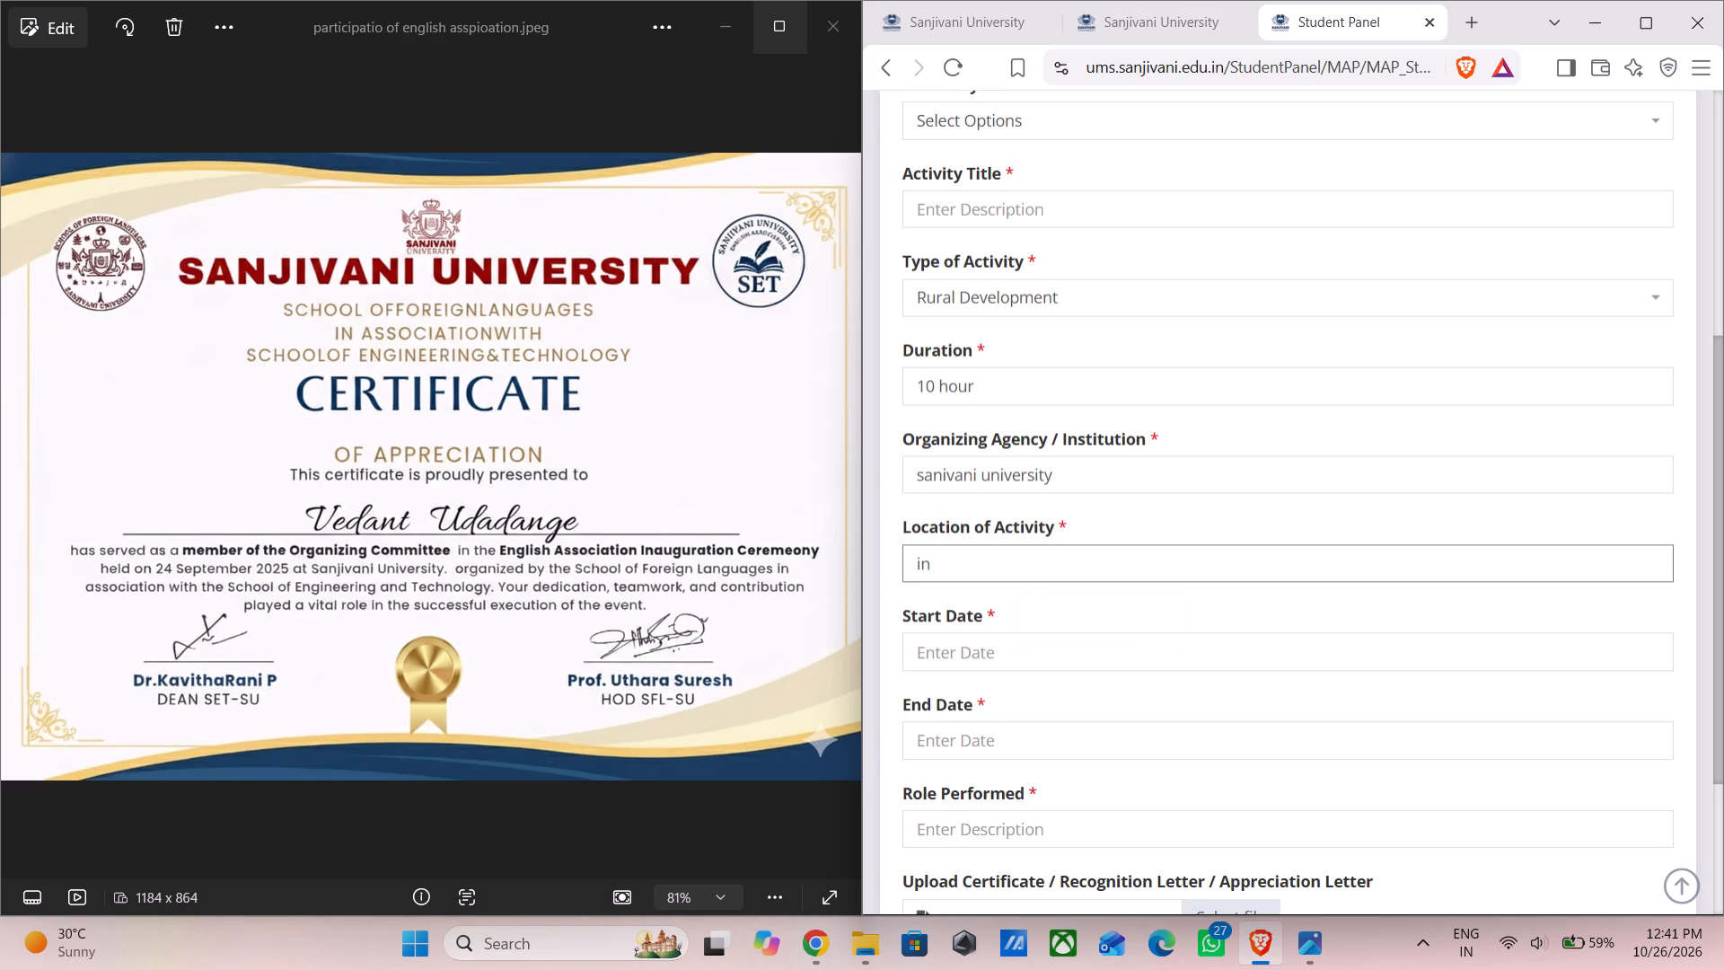
{"action": "type", "text": "campus"}
Set both the start date and the end date of the activity to 24-09-2025.
{"action": "left_click", "coordinate": [942, 656]}
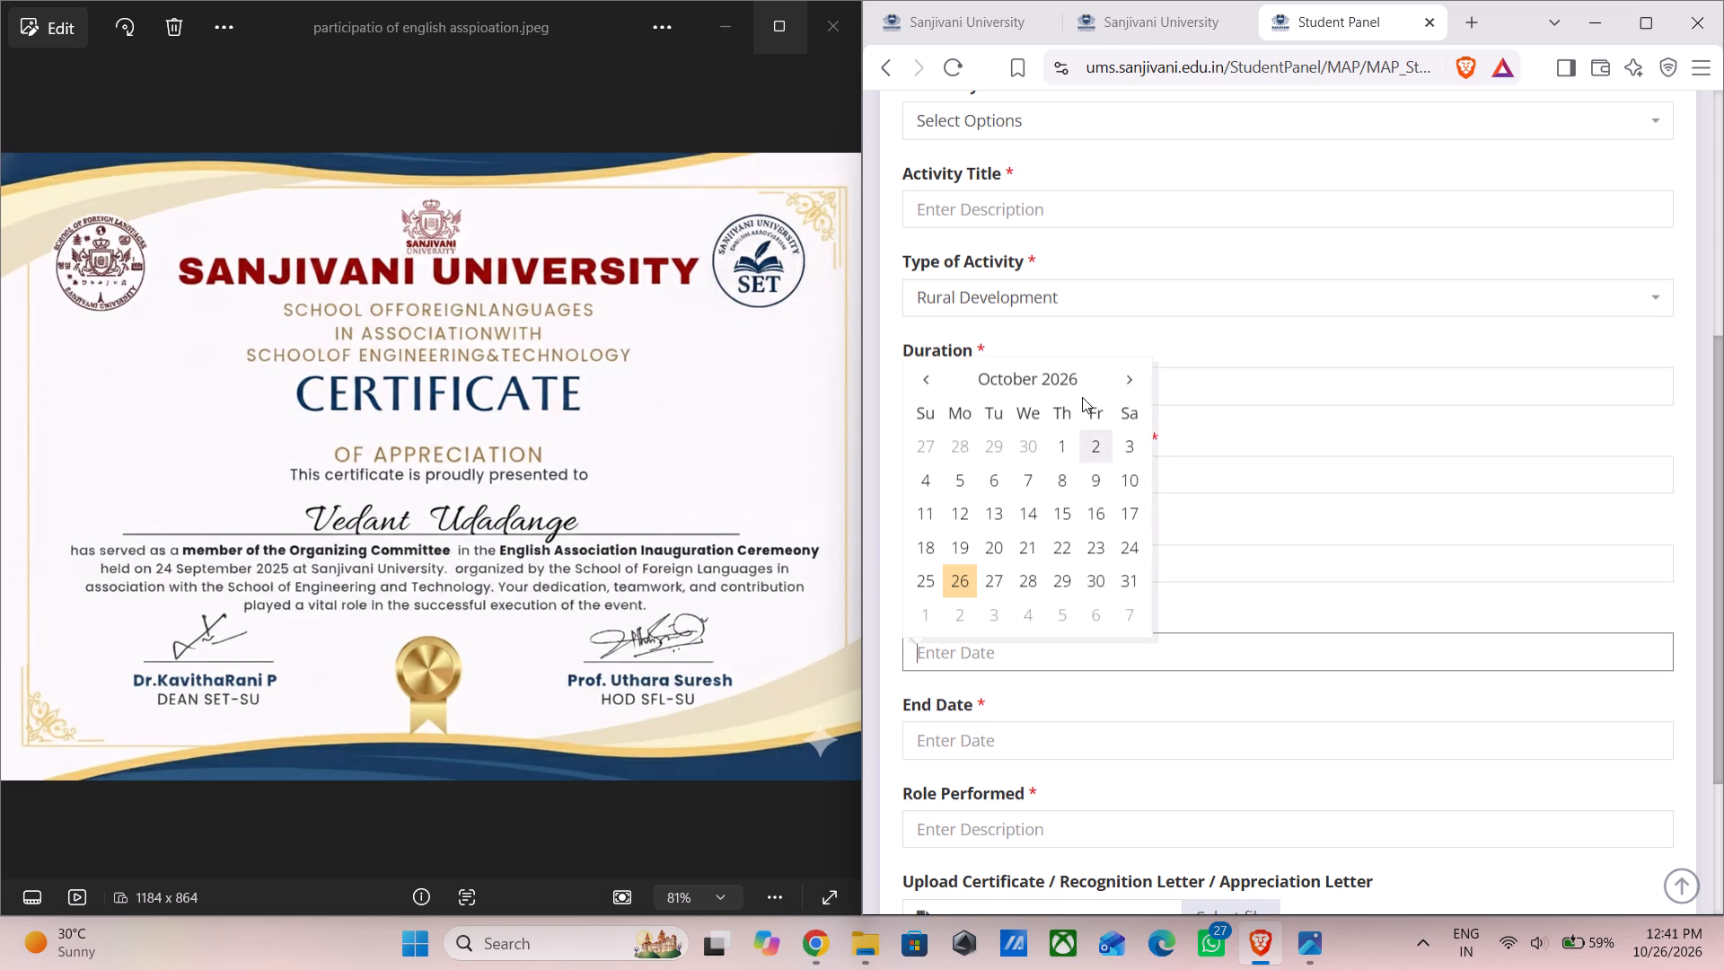
{"action": "left_click", "coordinate": [1072, 374]}
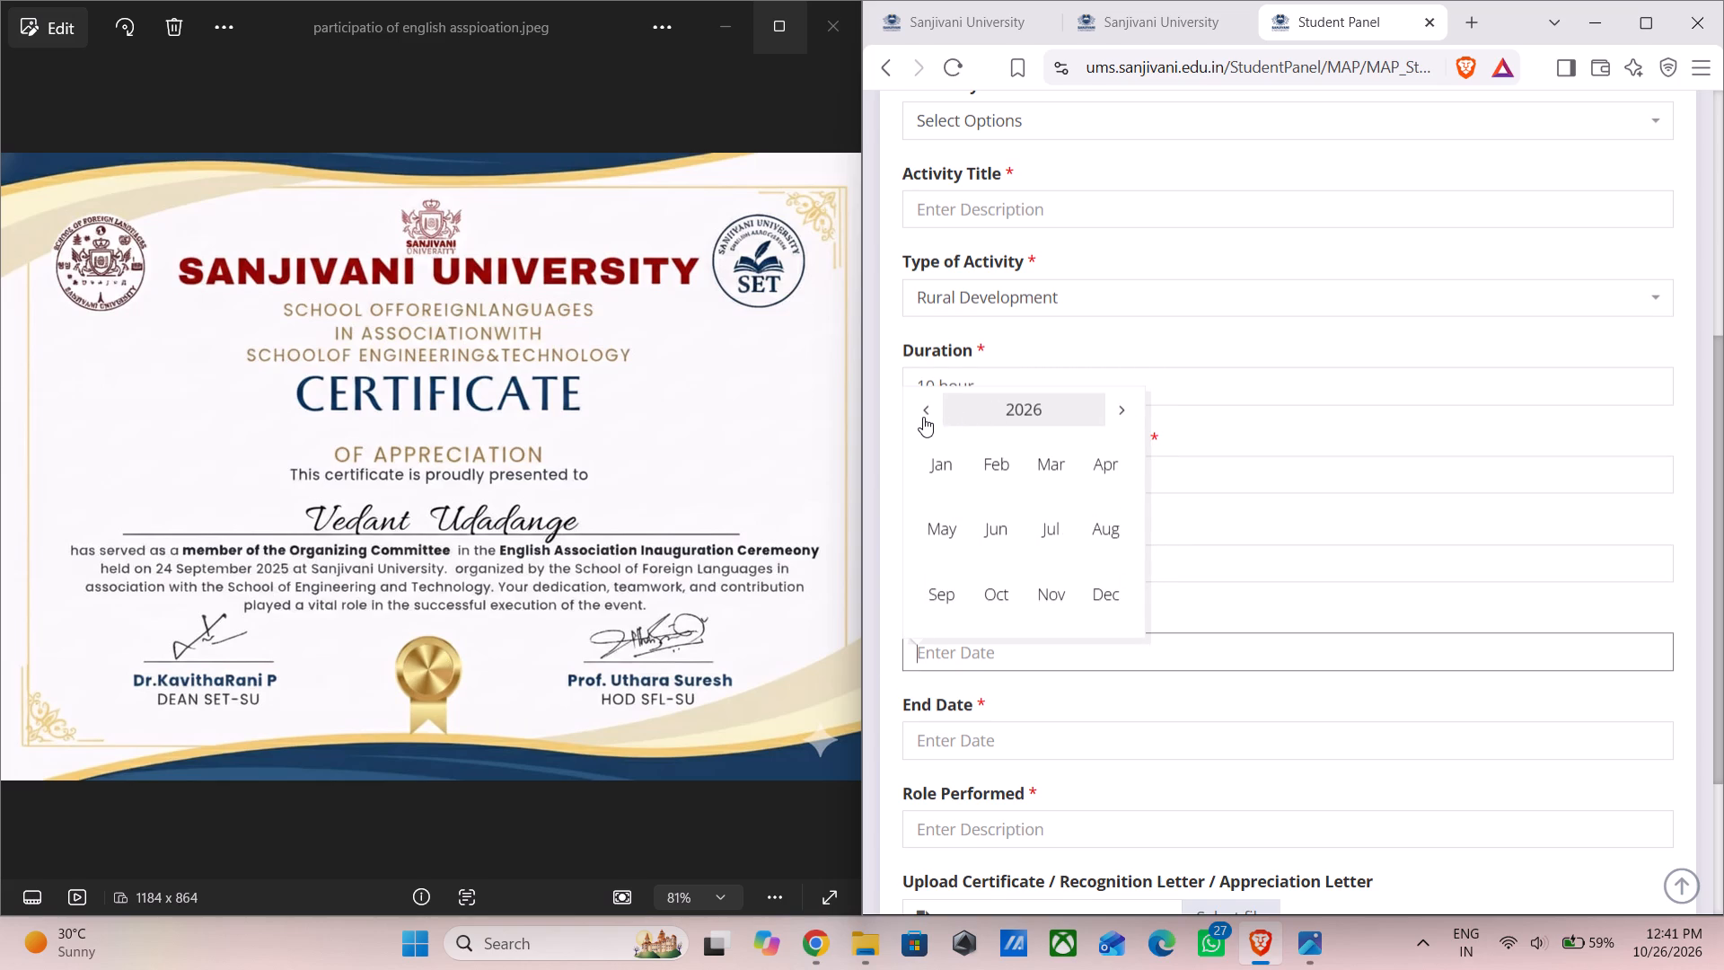
{"action": "left_click", "coordinate": [922, 418]}
{"action": "left_click", "coordinate": [947, 587]}
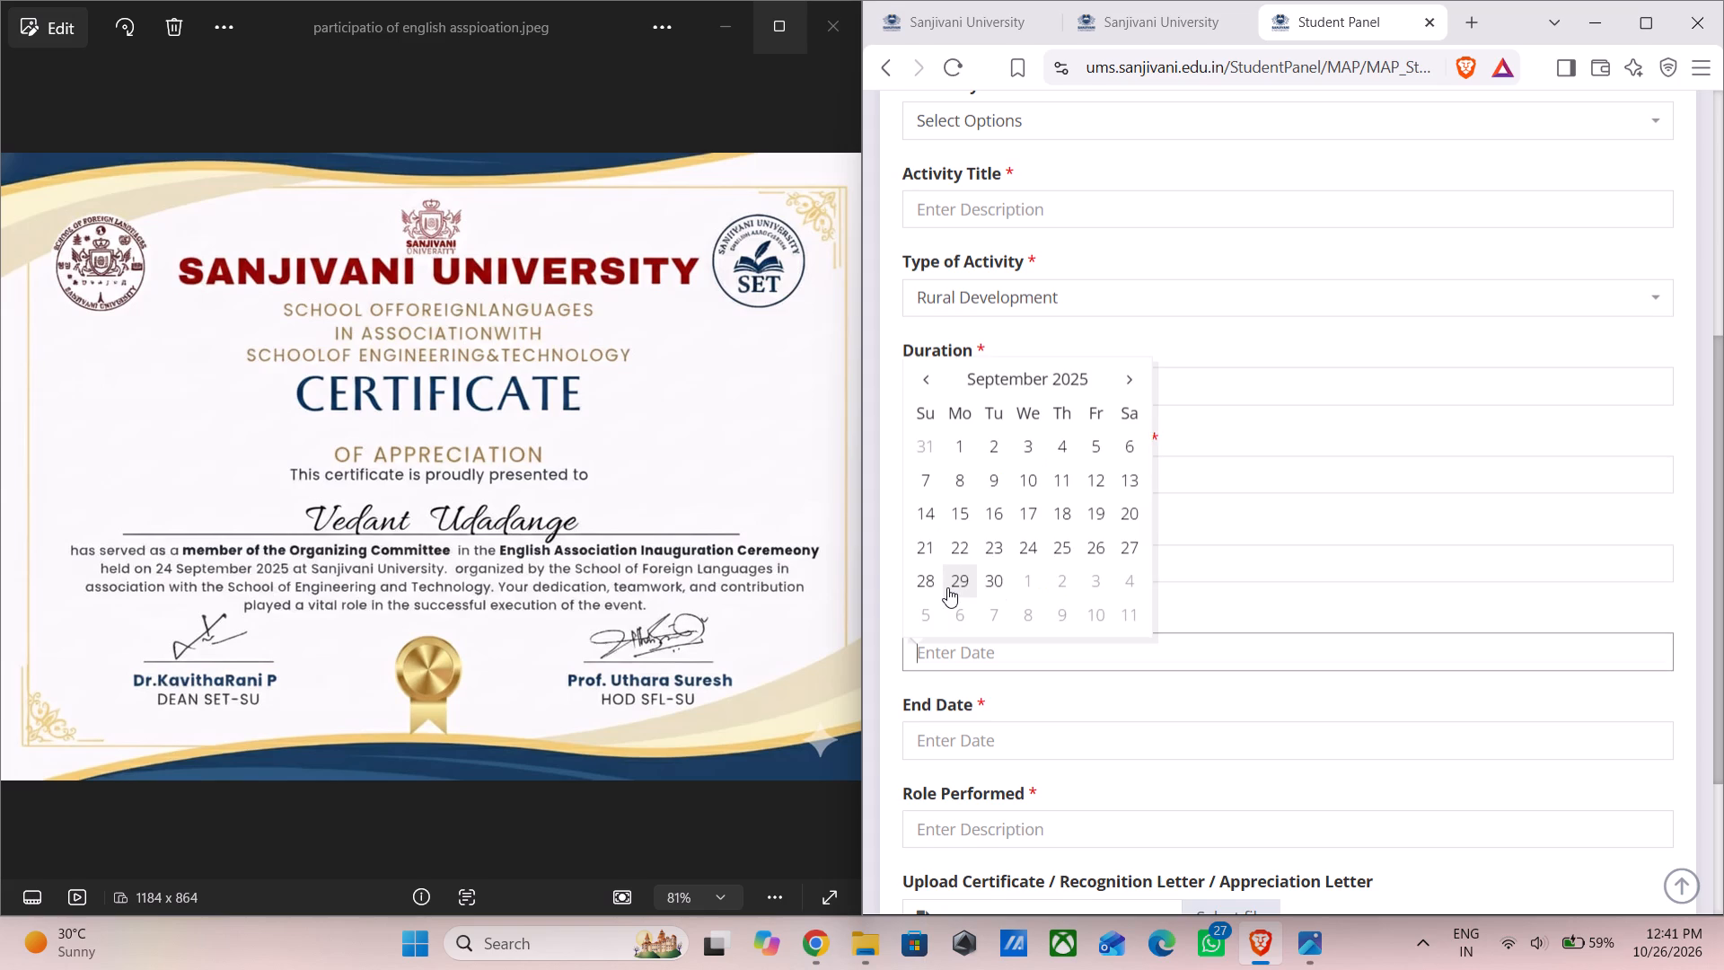
{"action": "left_click", "coordinate": [1019, 545]}
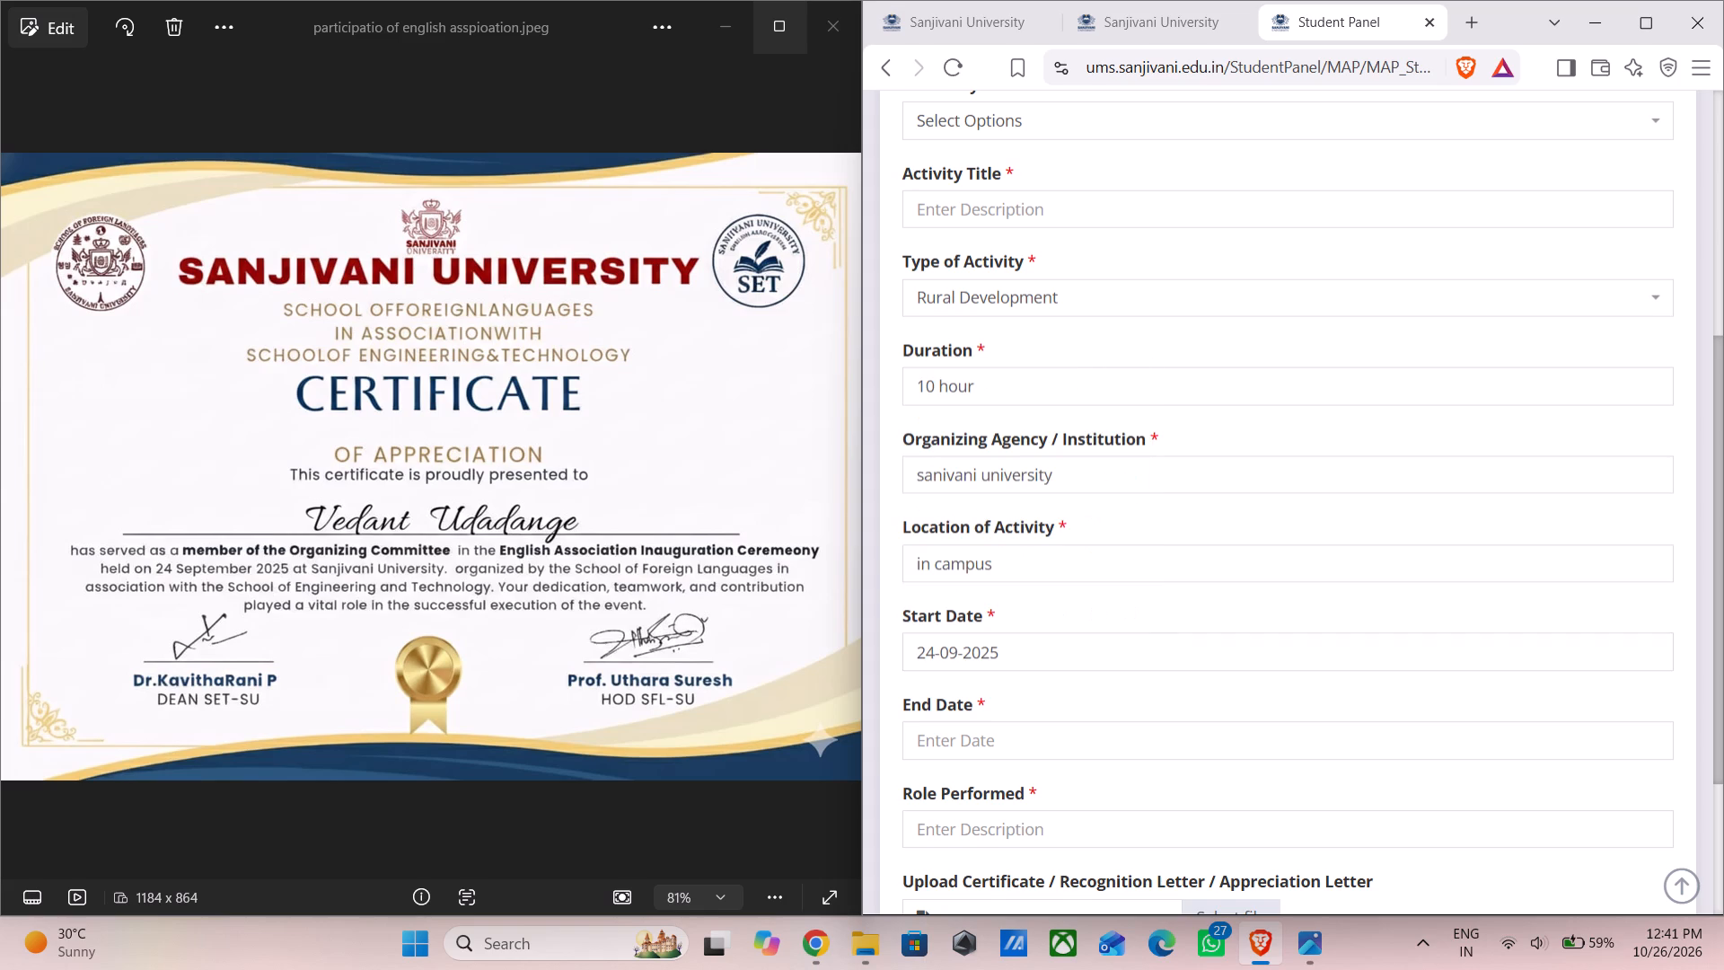
{"action": "left_click", "coordinate": [963, 730]}
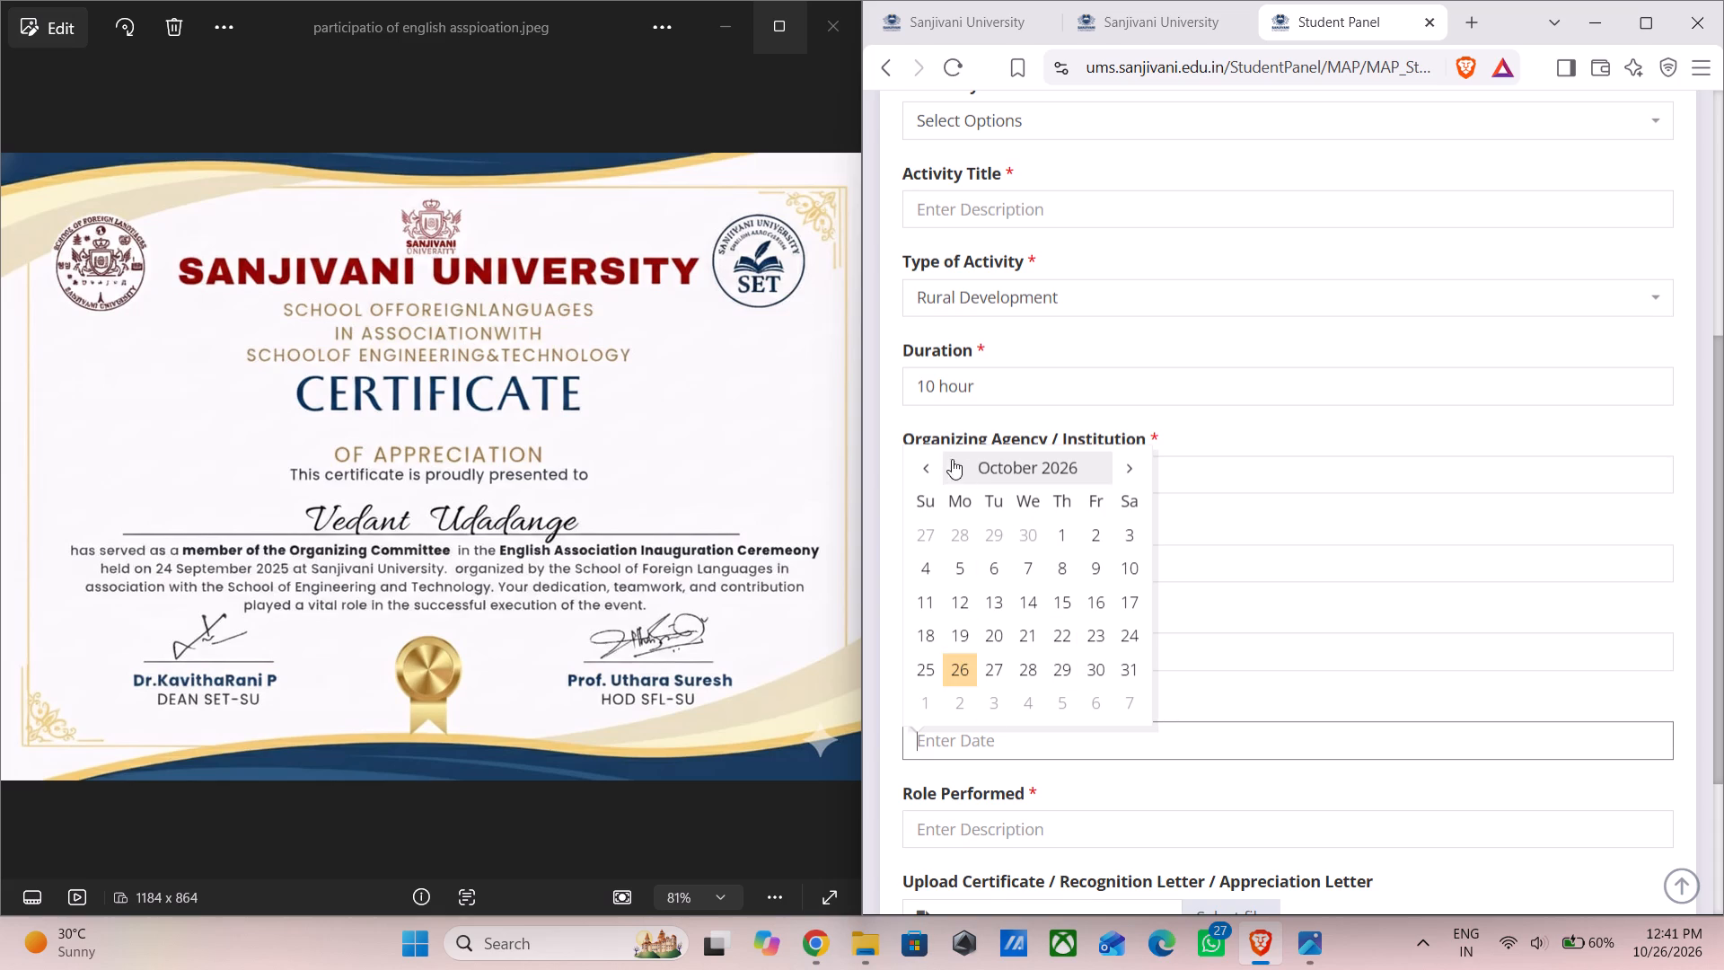
{"action": "left_click", "coordinate": [922, 463]}
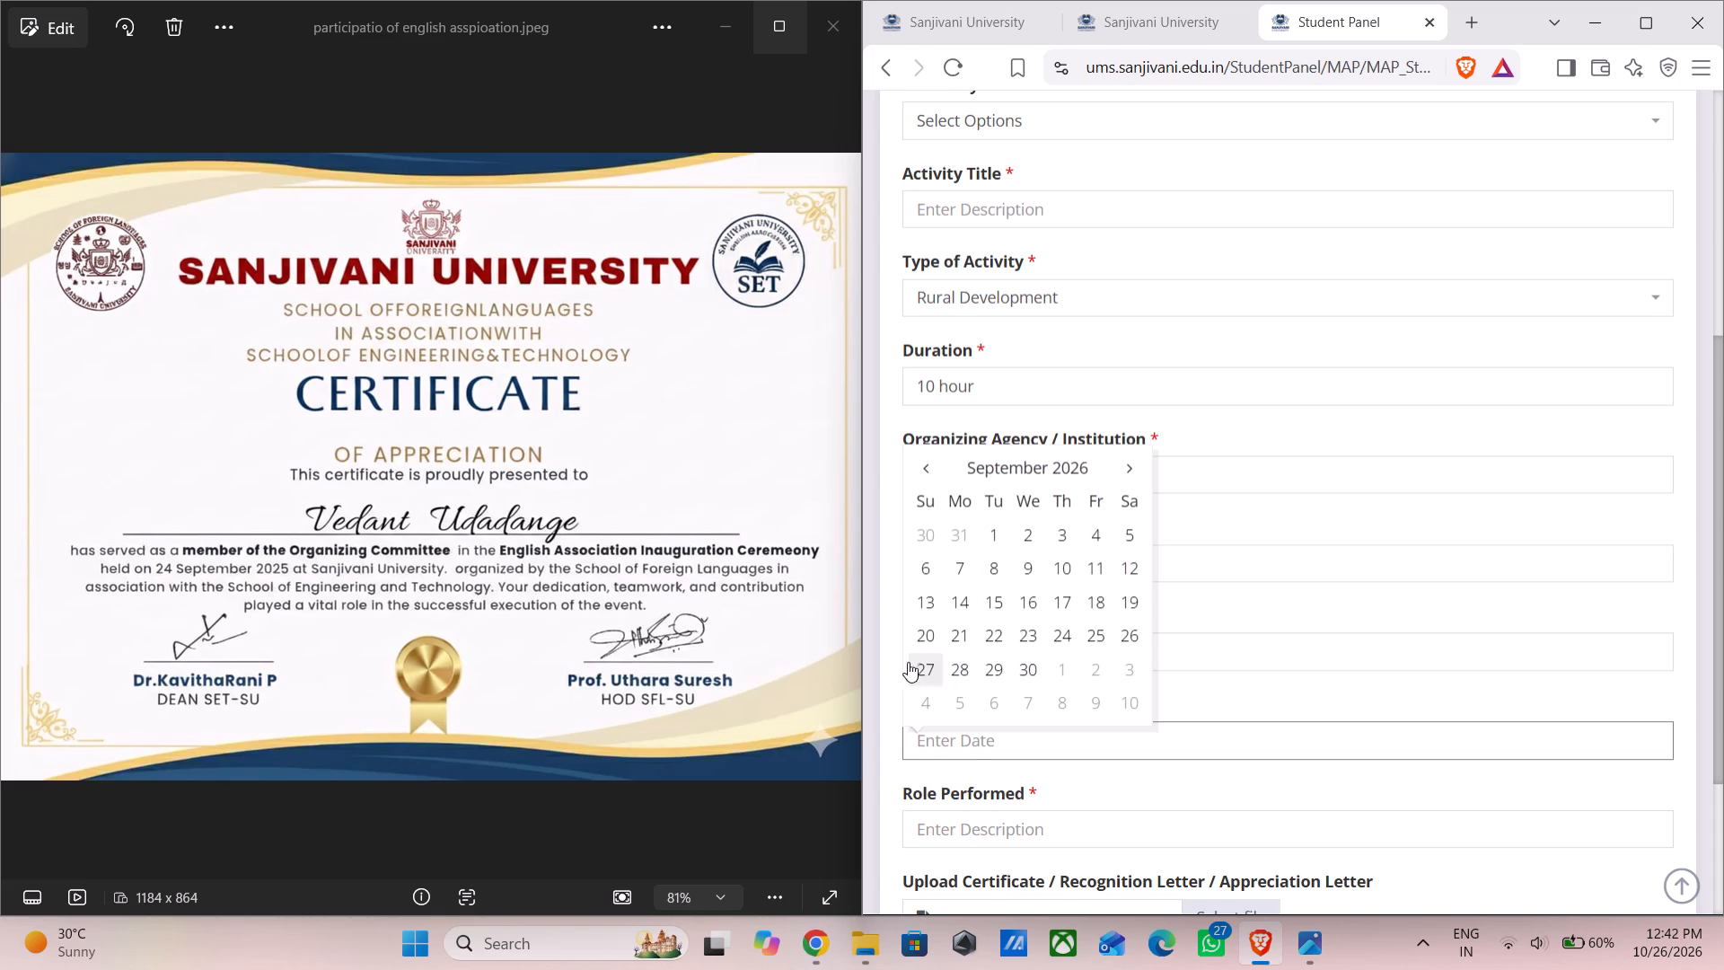
Set the end date of the activity to 24-09-2025, matching the event date on the certificate.
{"action": "left_click", "coordinate": [1053, 628]}
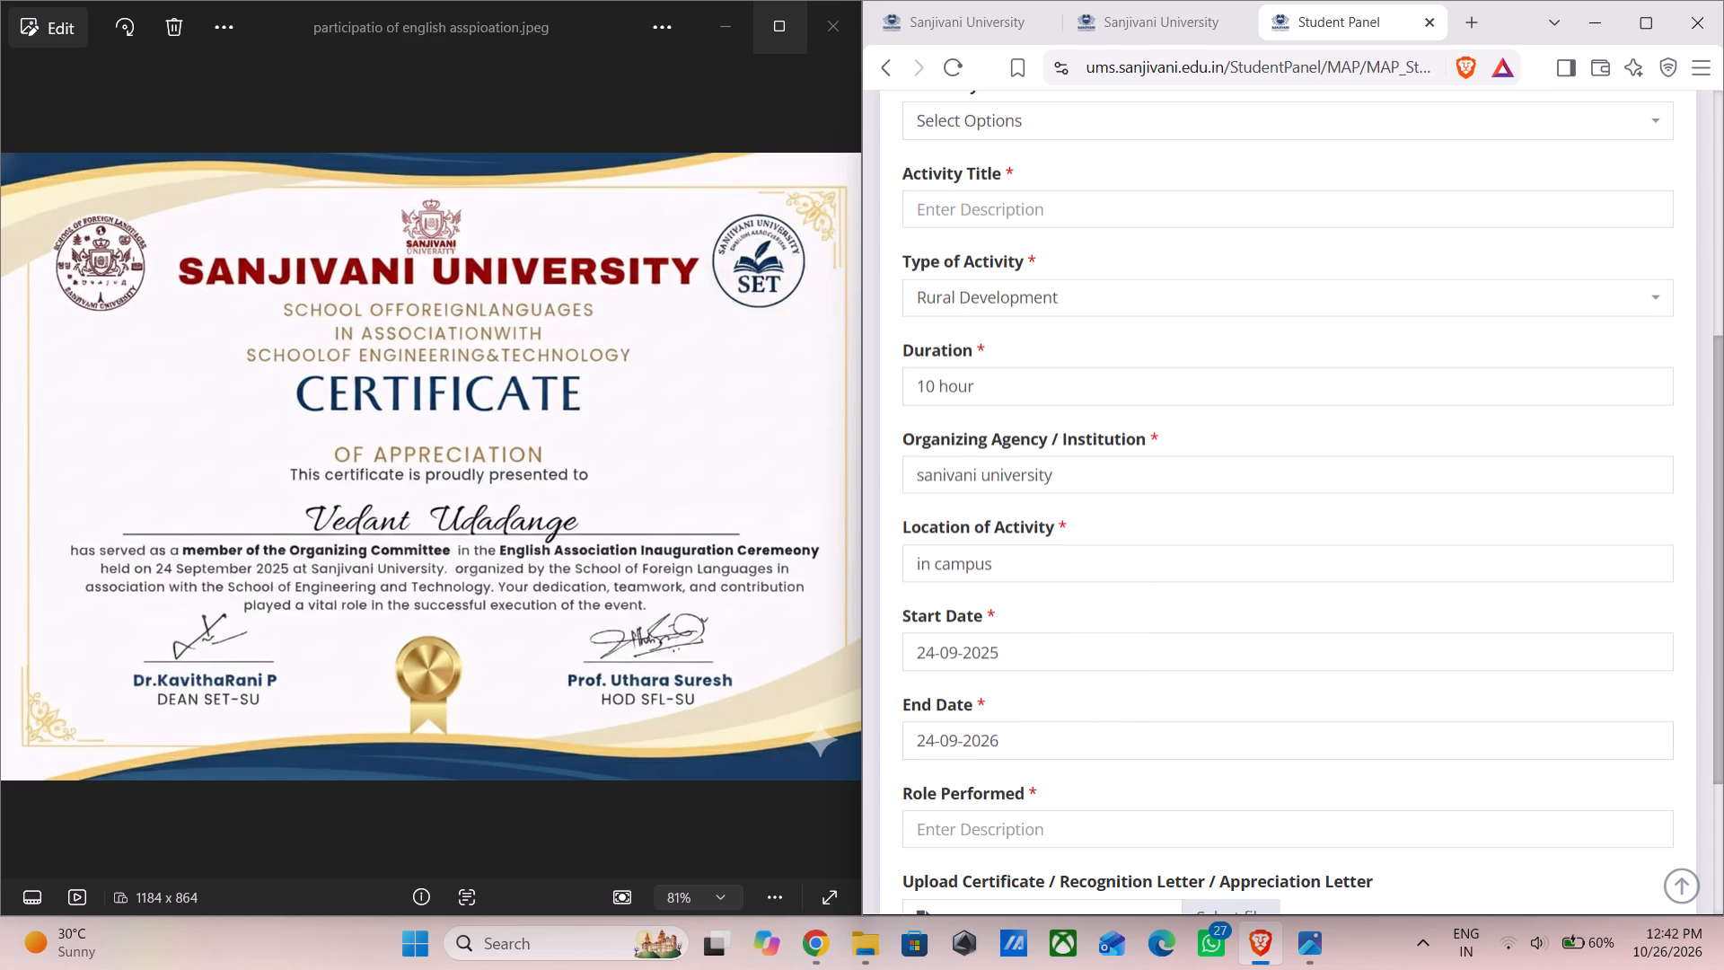
{"action": "left_click", "coordinate": [997, 731]}
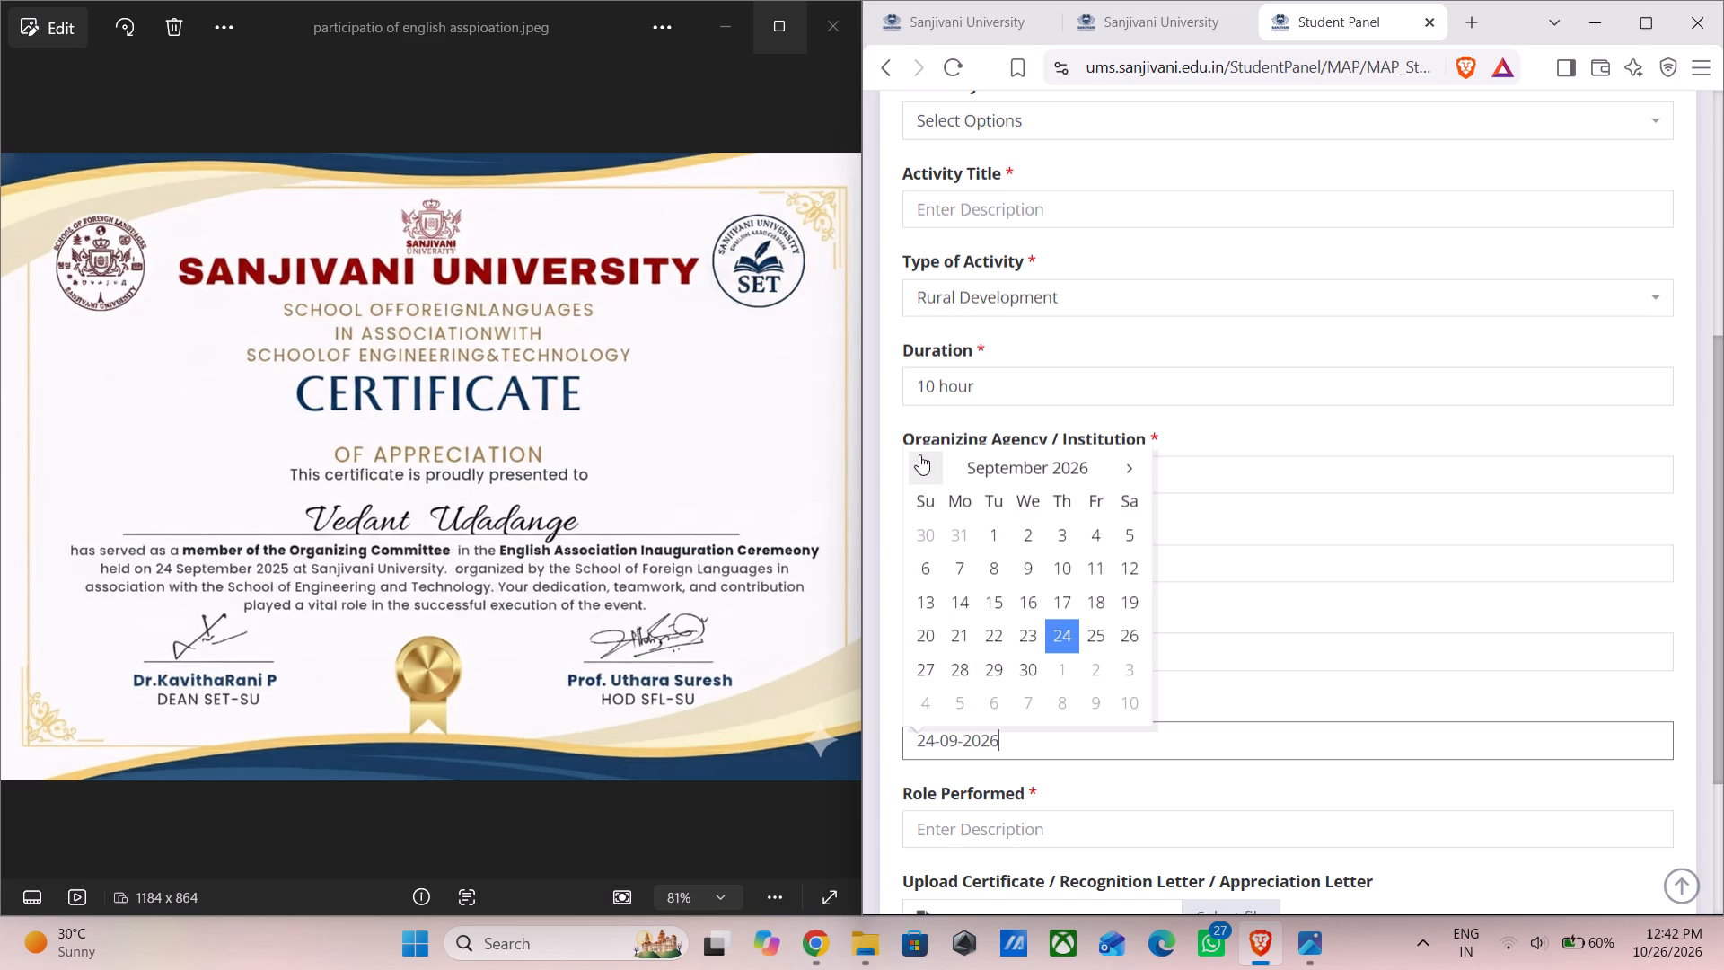
{"action": "left_click", "coordinate": [924, 473]}
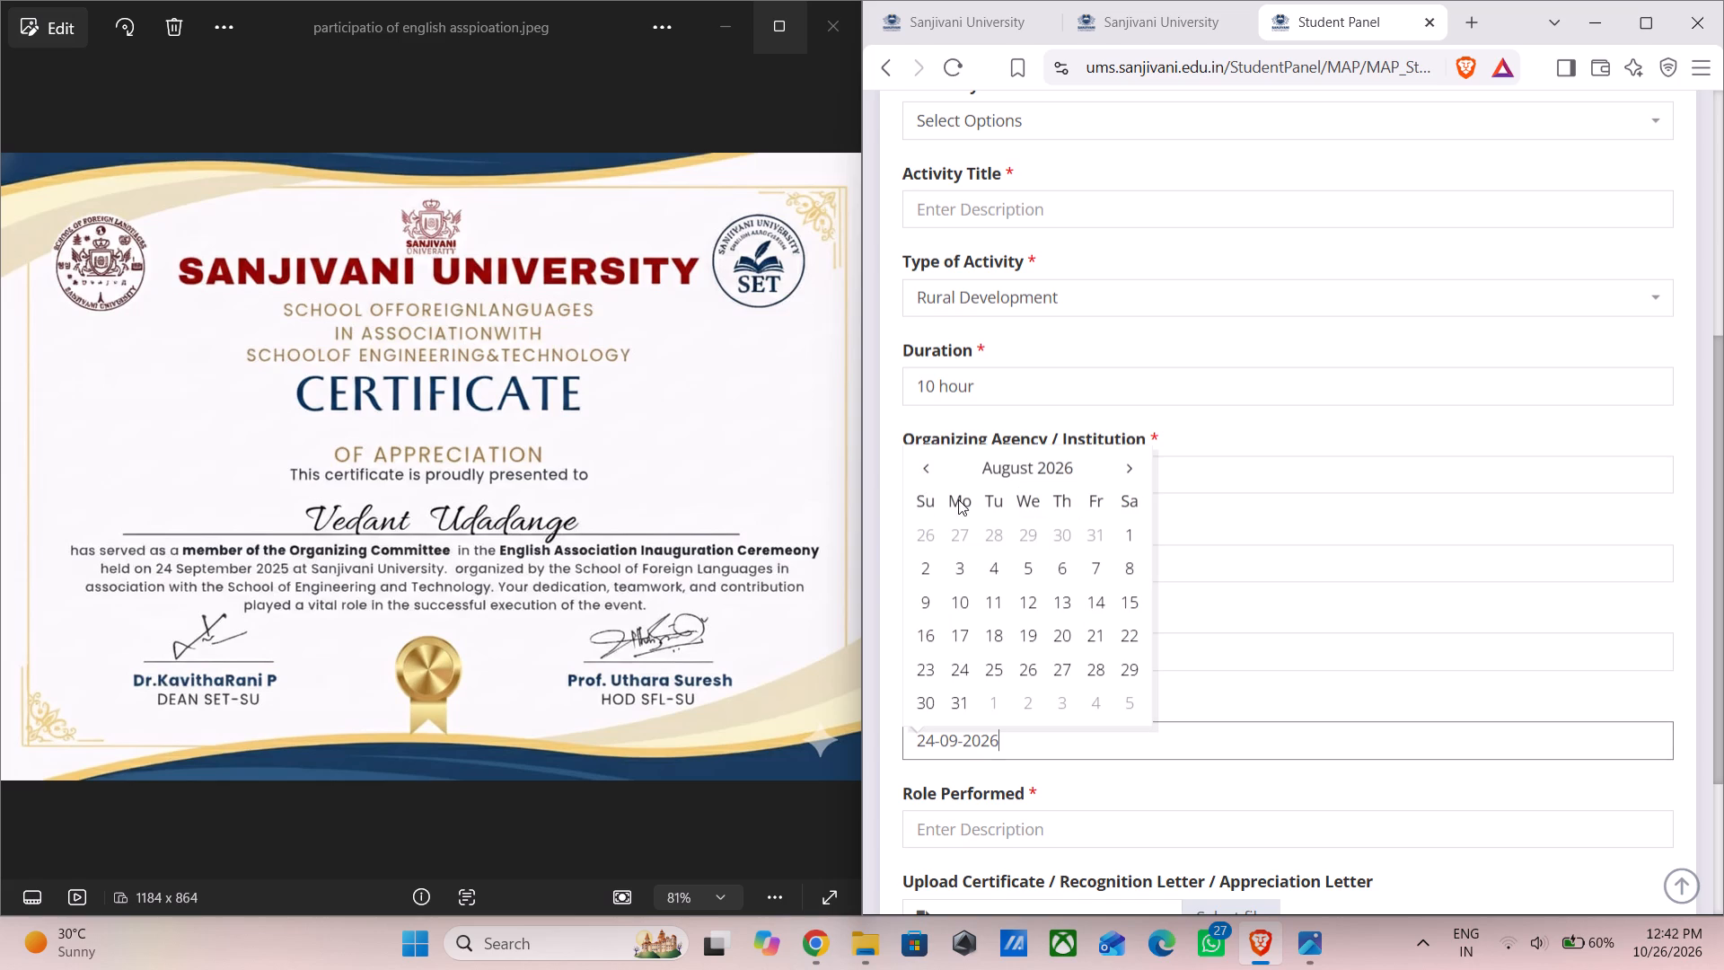
{"action": "left_click", "coordinate": [1128, 467]}
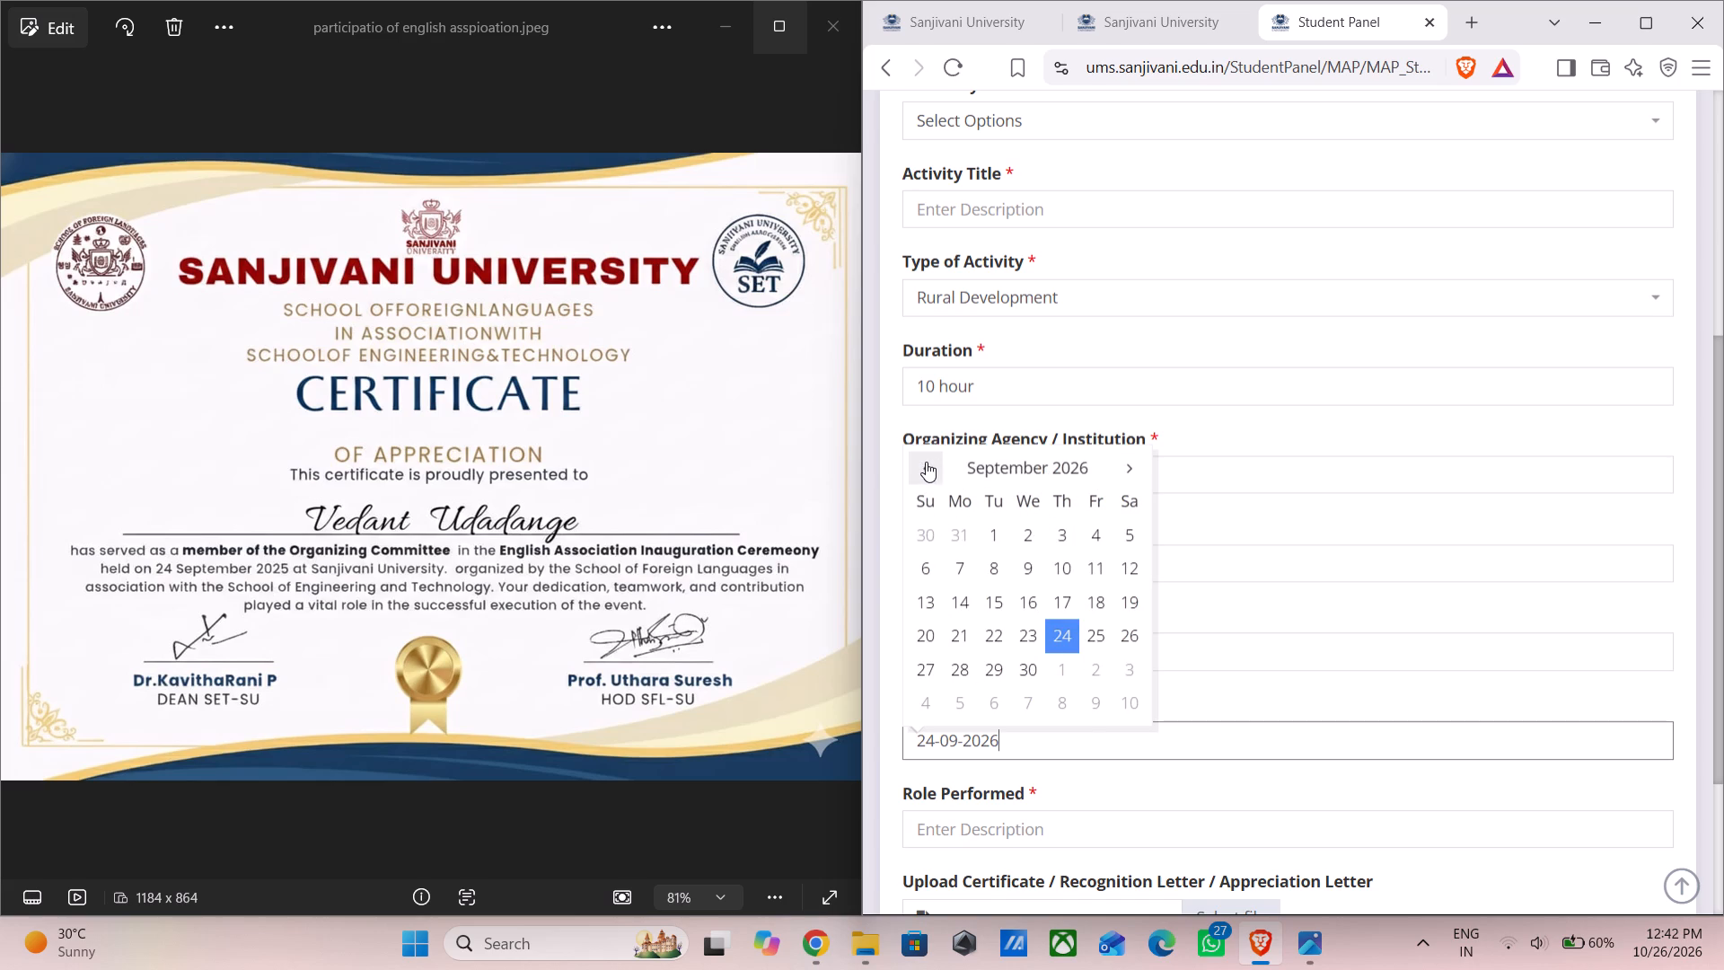
{"action": "left_click", "coordinate": [926, 462]}
{"action": "left_click", "coordinate": [926, 462]}
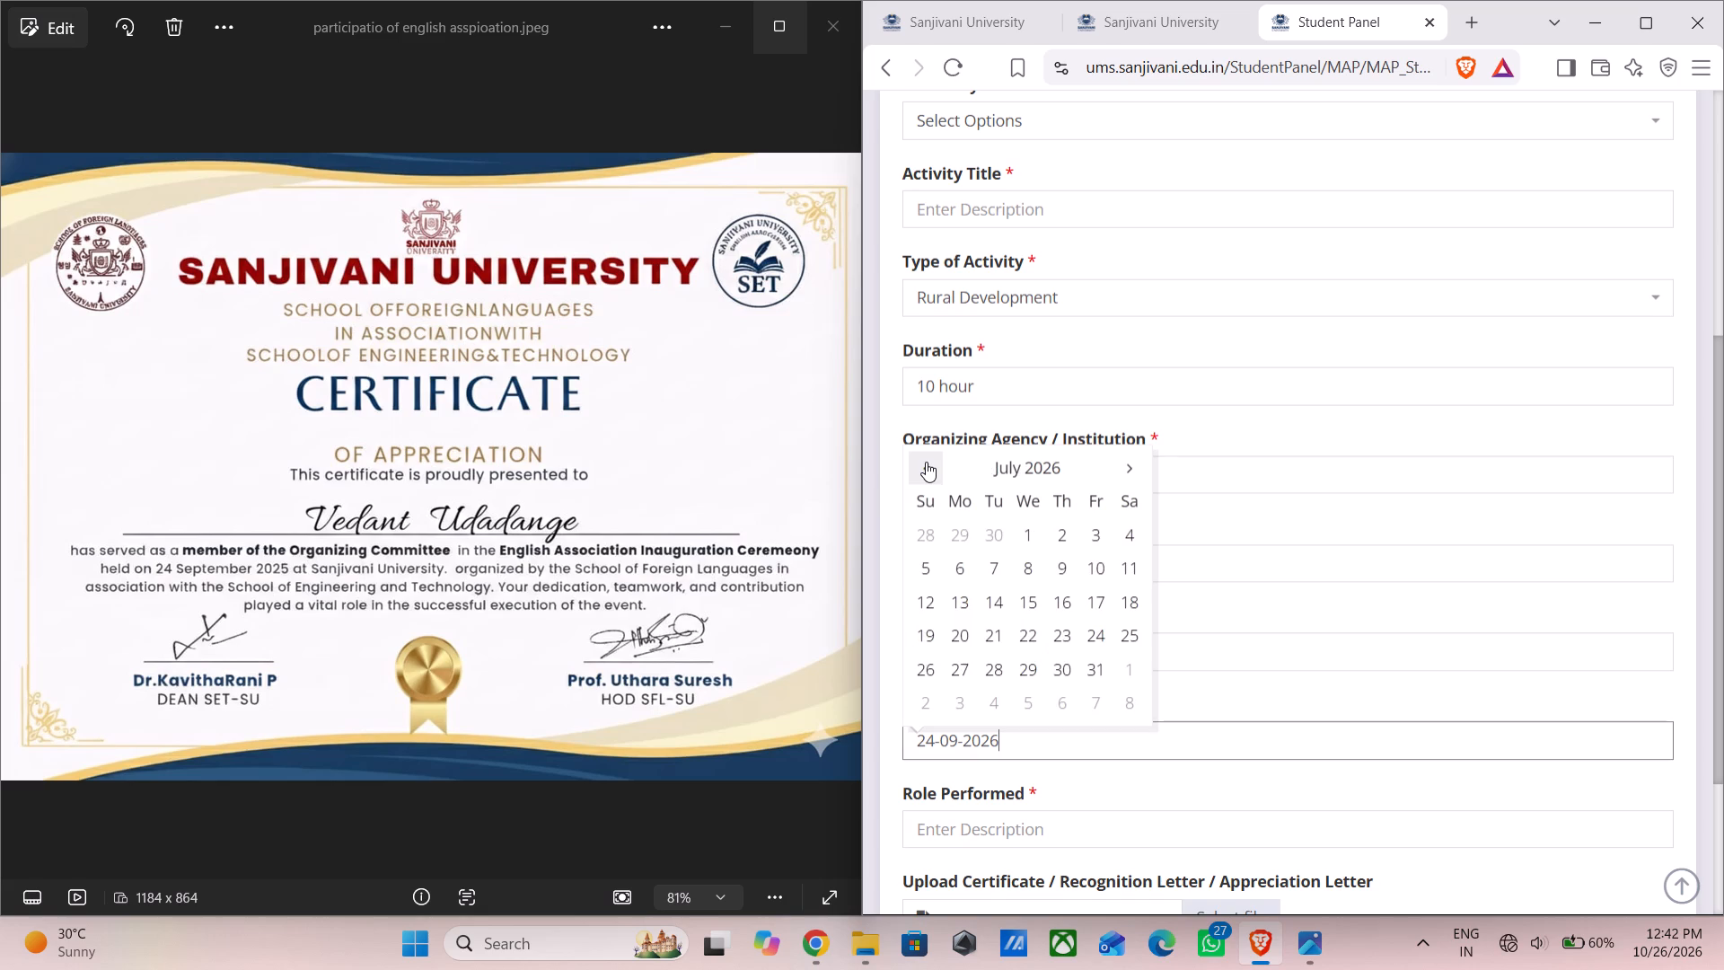
{"action": "triple_click", "coordinate": [926, 462]}
{"action": "double_click", "coordinate": [926, 462]}
{"action": "triple_click", "coordinate": [926, 462]}
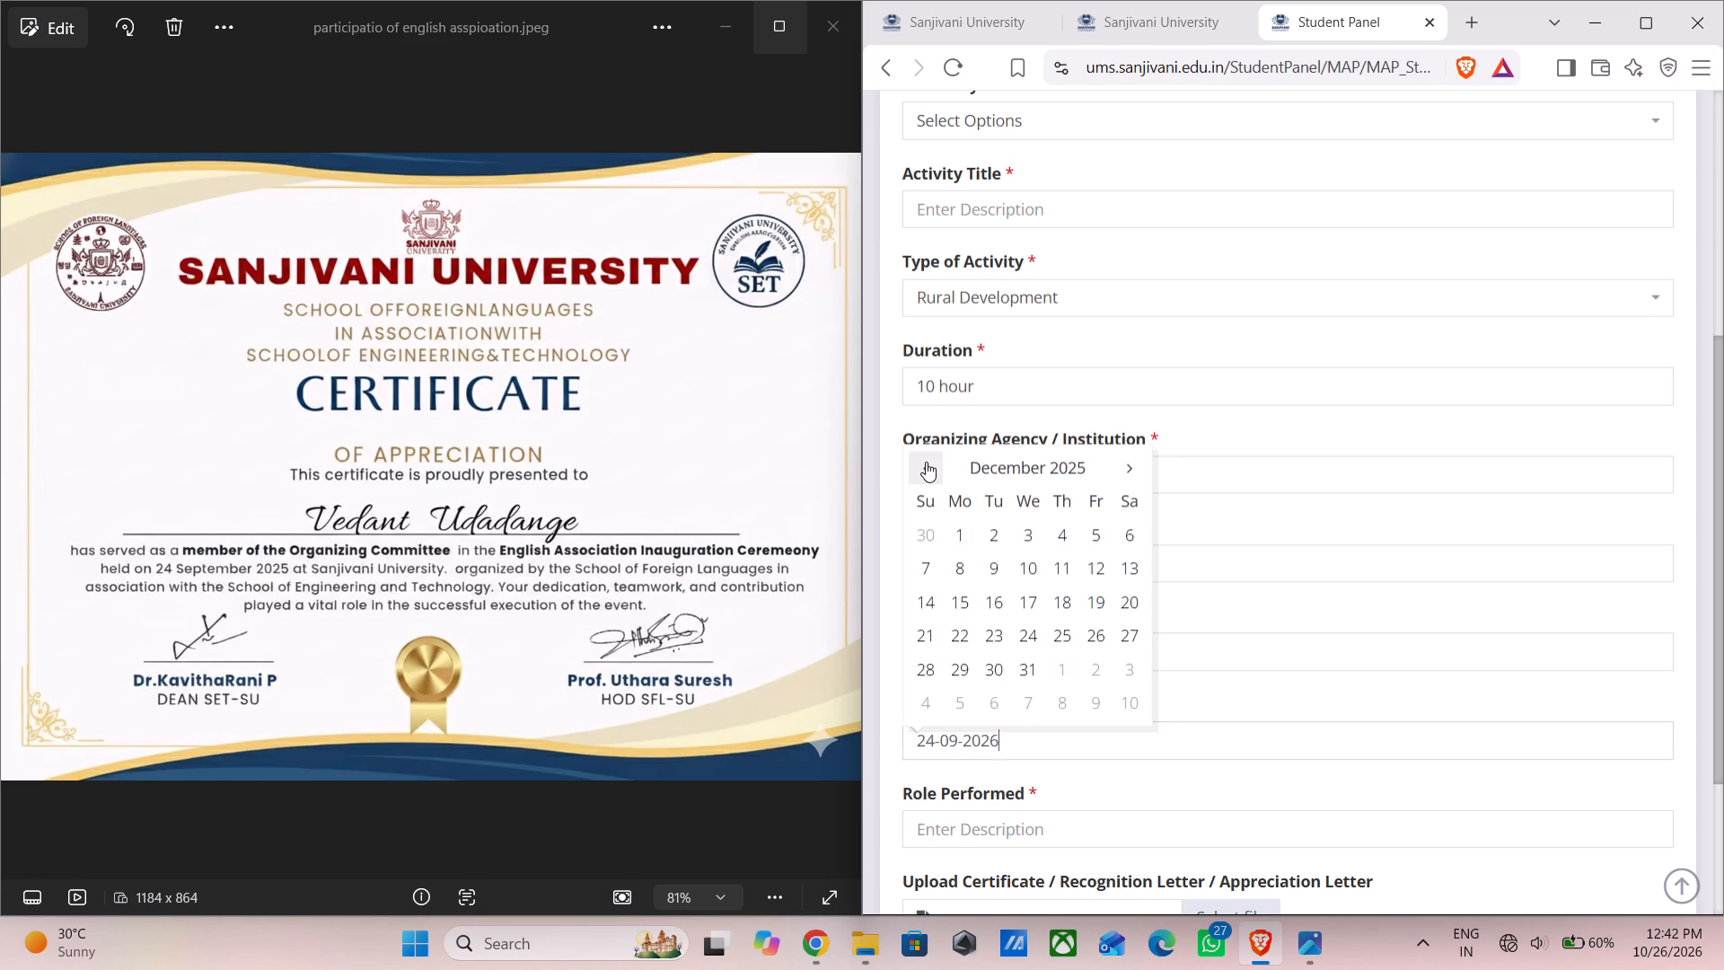
{"action": "triple_click", "coordinate": [926, 462]}
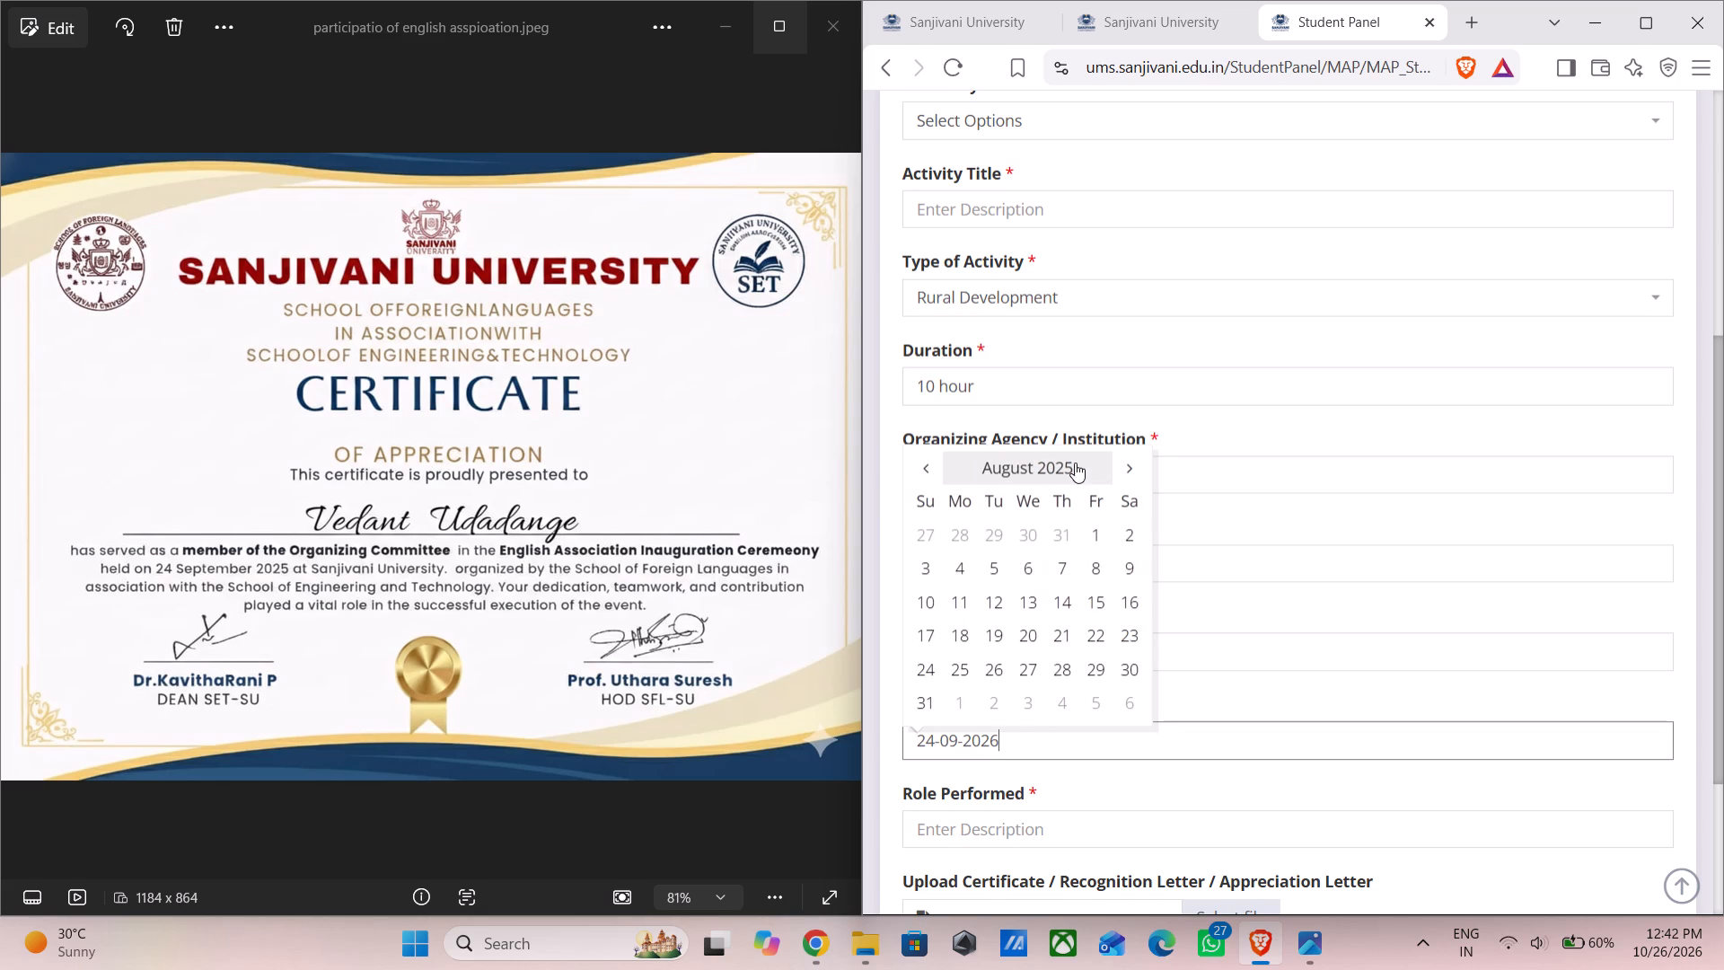
{"action": "left_click", "coordinate": [1128, 467]}
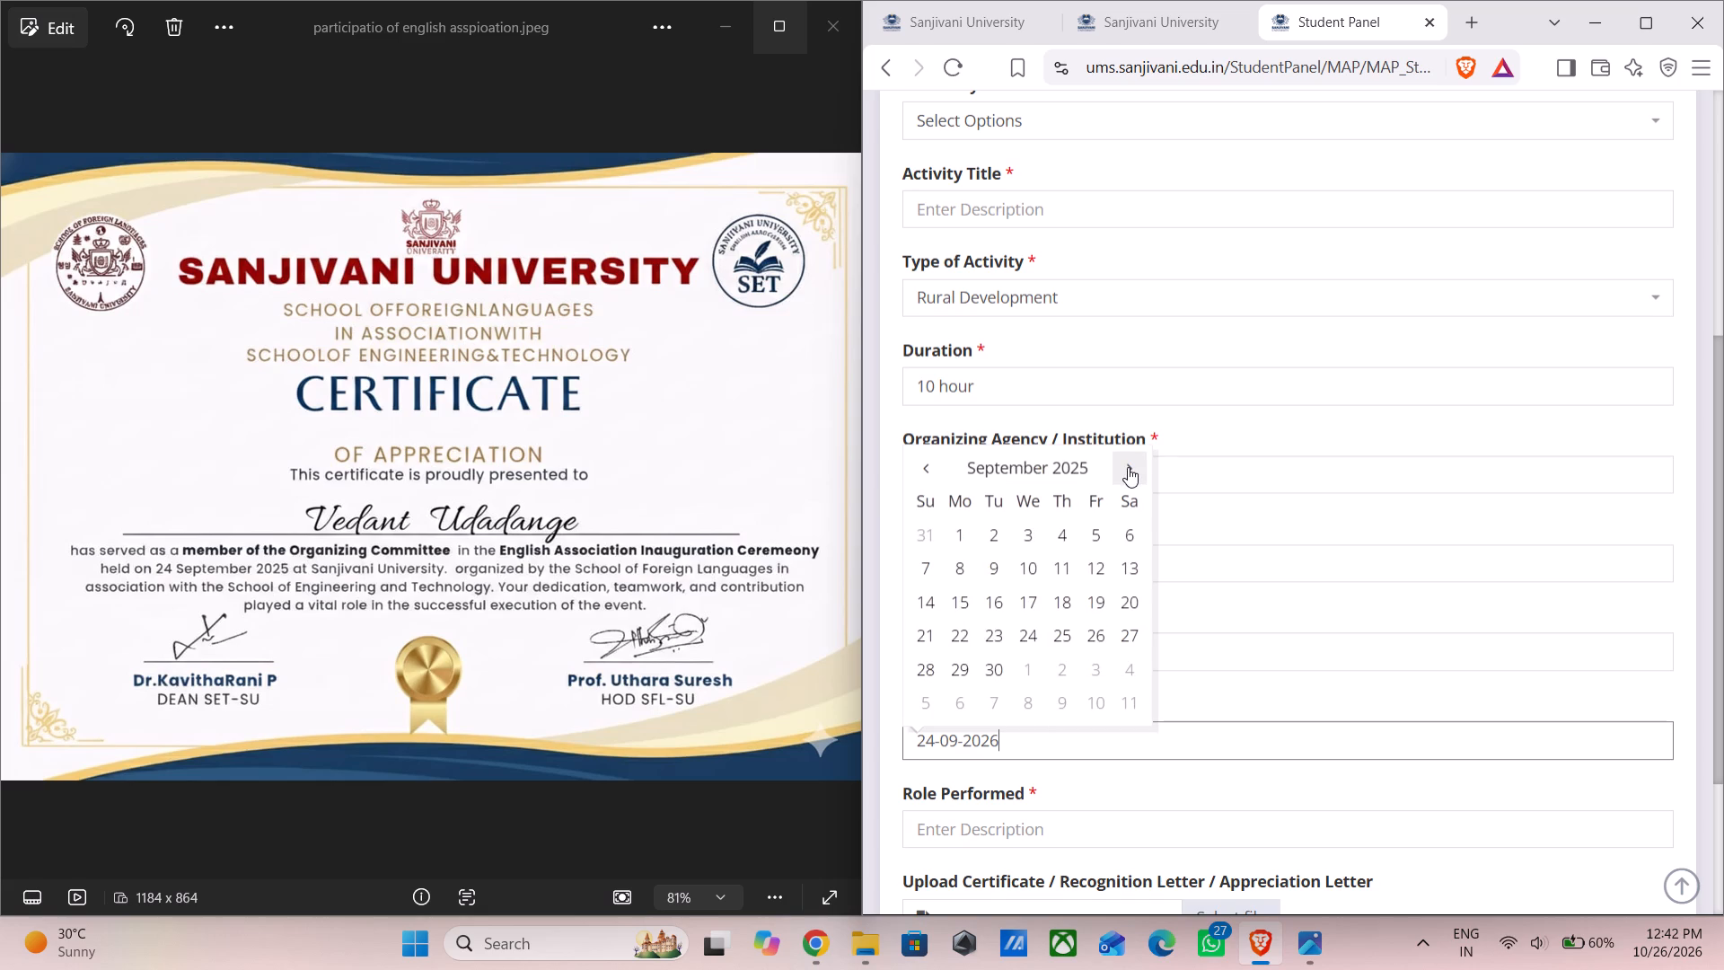
{"action": "left_click", "coordinate": [1024, 633]}
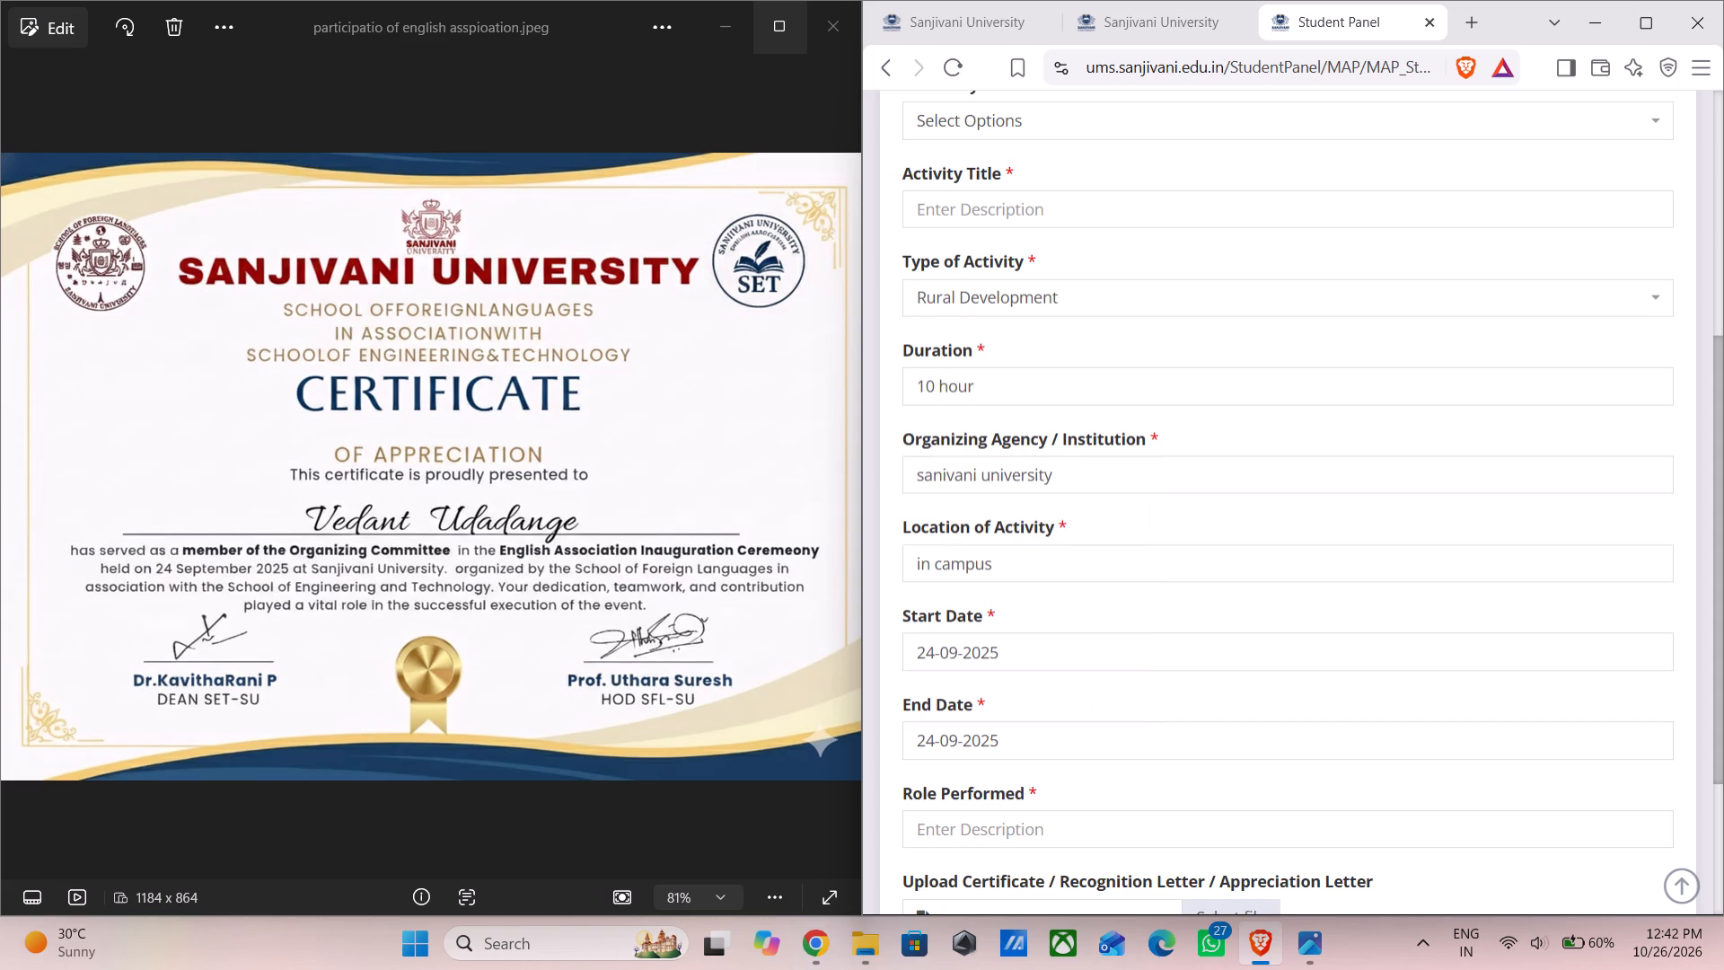
Open the empty Role Performed entry of the activity for editing.
{"action": "scroll", "coordinate": [924, 736], "scroll_direction": "down", "scroll_amount": 2}
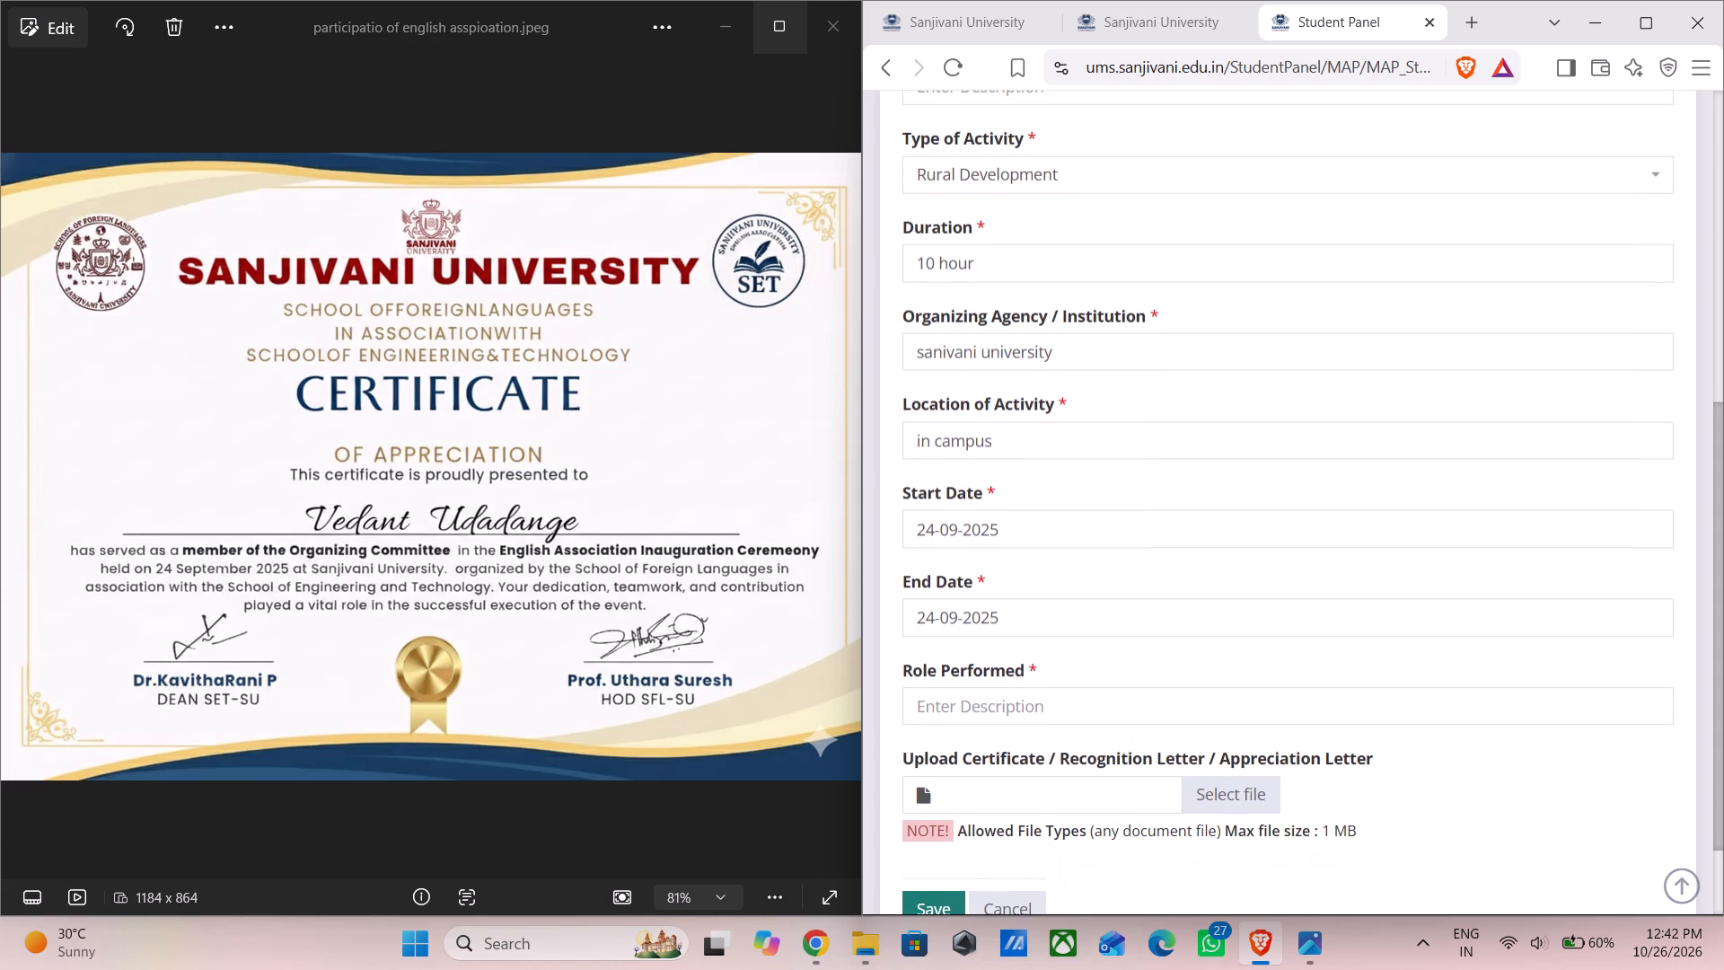
{"action": "left_click", "coordinate": [938, 711]}
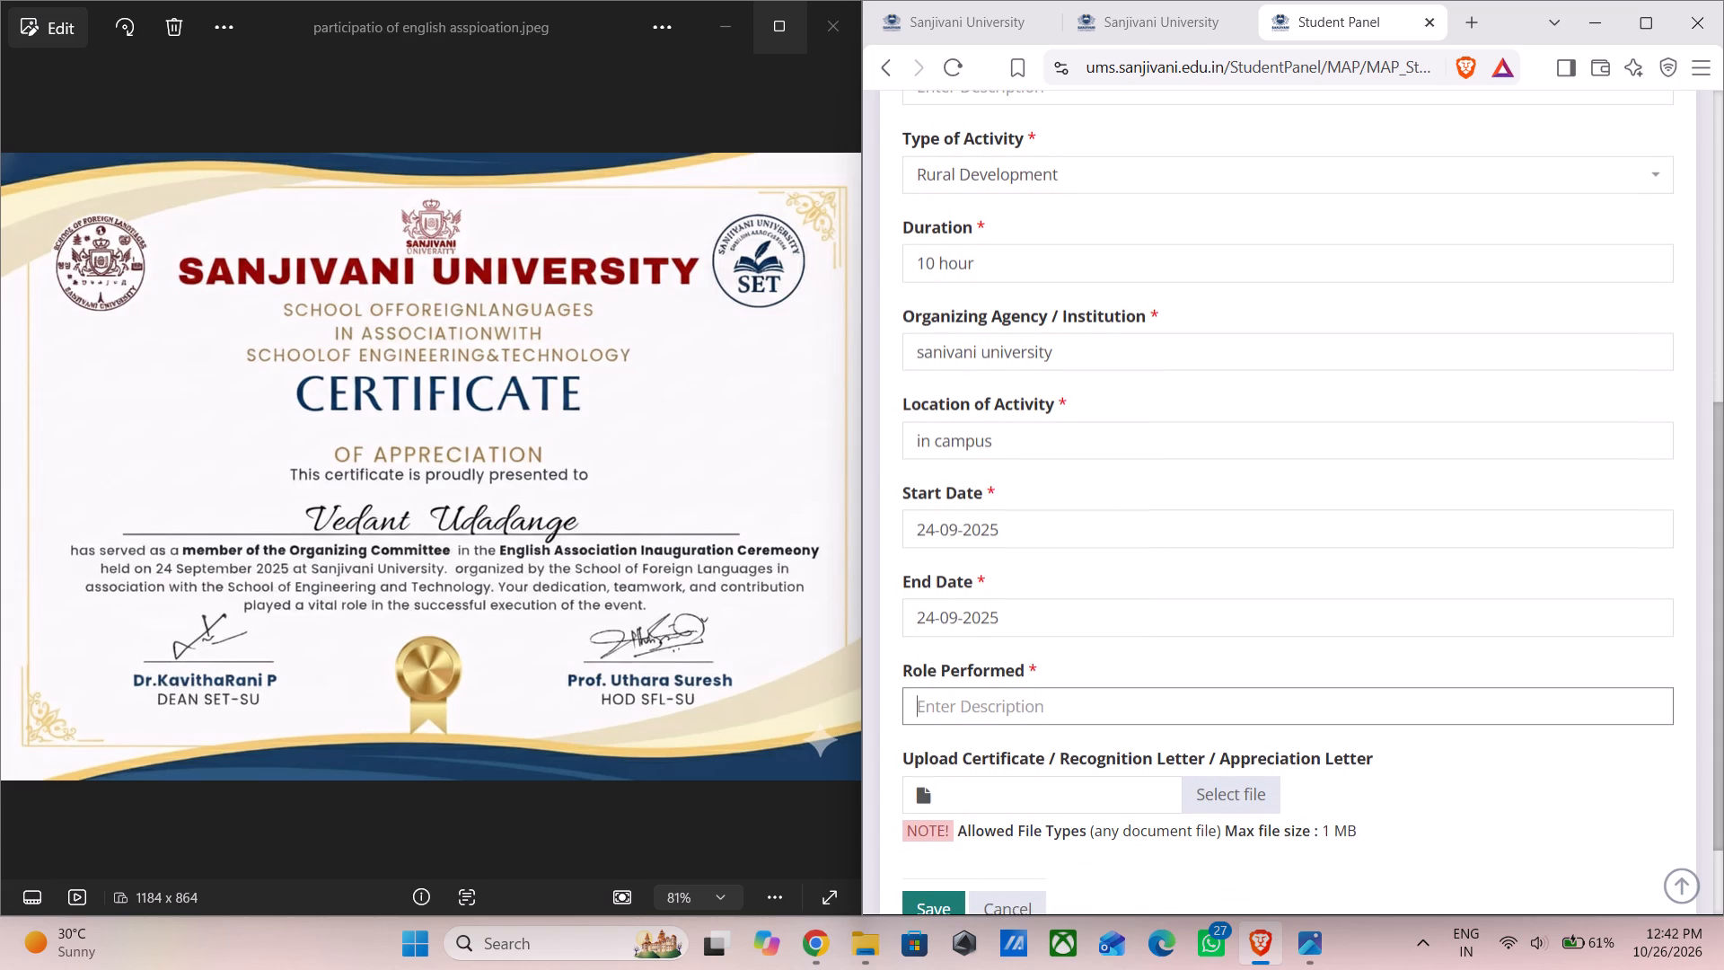
Enter "participation" as the role performed.
{"action": "type", "text": "parti"}
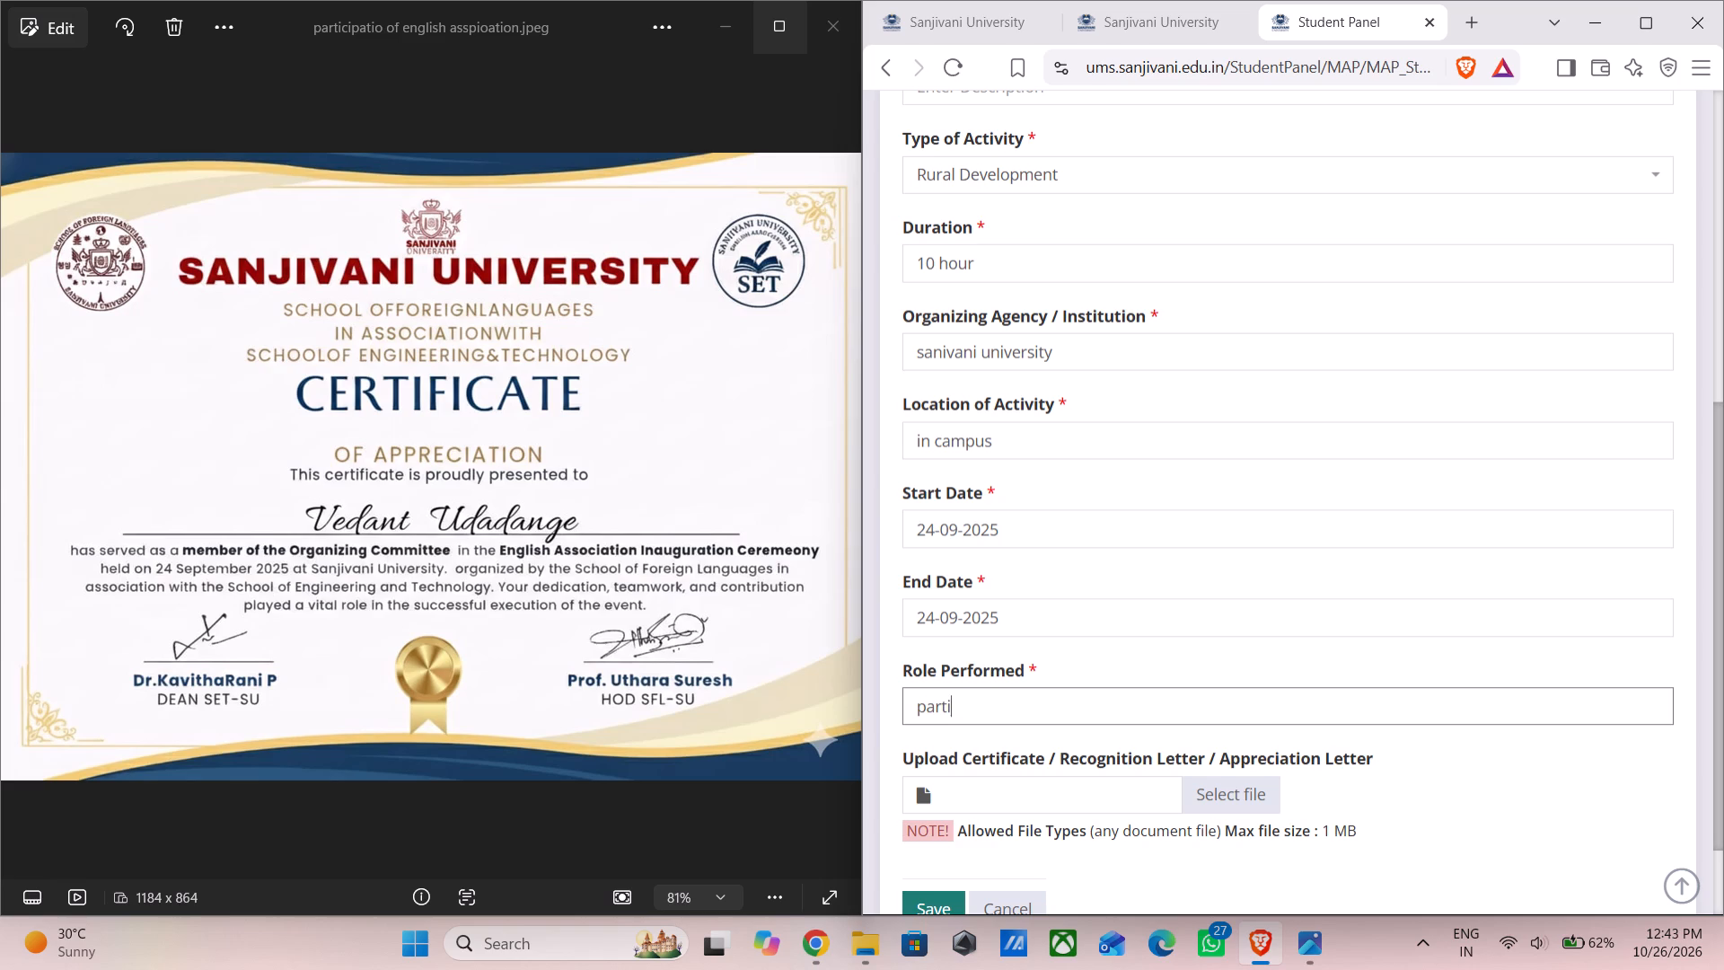
{"action": "type", "text": "ci"}
{"action": "type", "text": "pation"}
Attach the "participatio of english asspioation" image from the certificates folder in Documents as the activity's certificate.
{"action": "left_click", "coordinate": [1237, 803]}
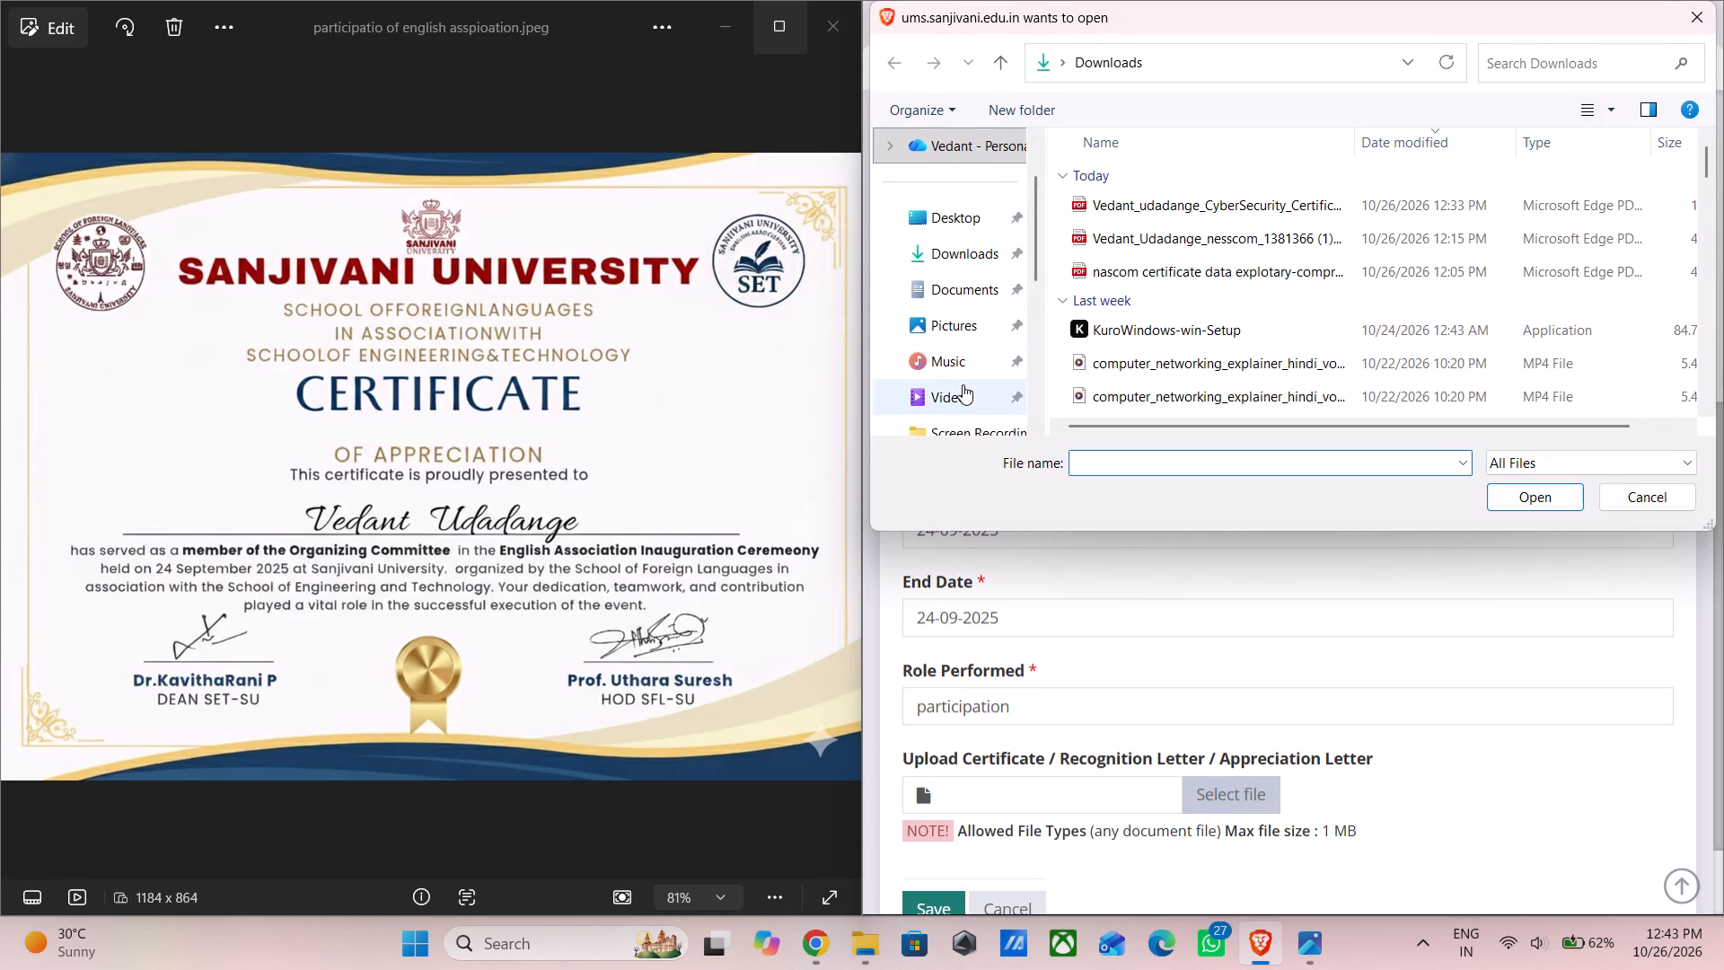
{"action": "scroll", "coordinate": [965, 371], "scroll_direction": "down", "scroll_amount": 1}
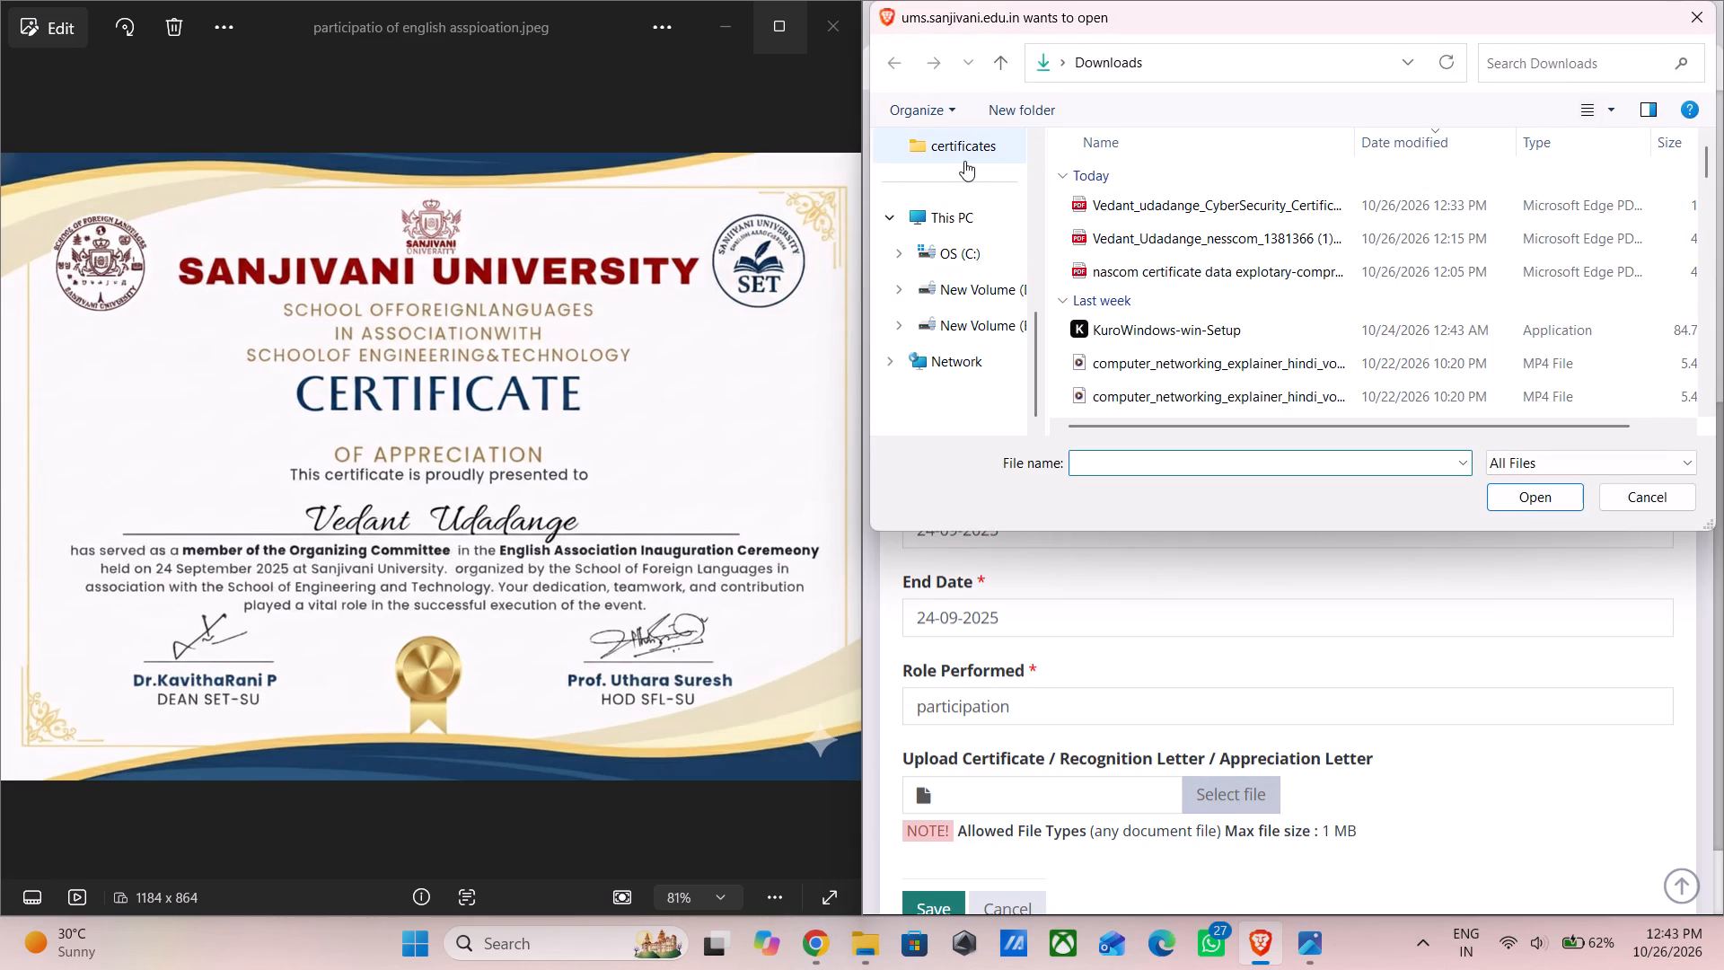
{"action": "left_click", "coordinate": [964, 161]}
{"action": "scroll", "coordinate": [1227, 269], "scroll_direction": "down", "scroll_amount": 4}
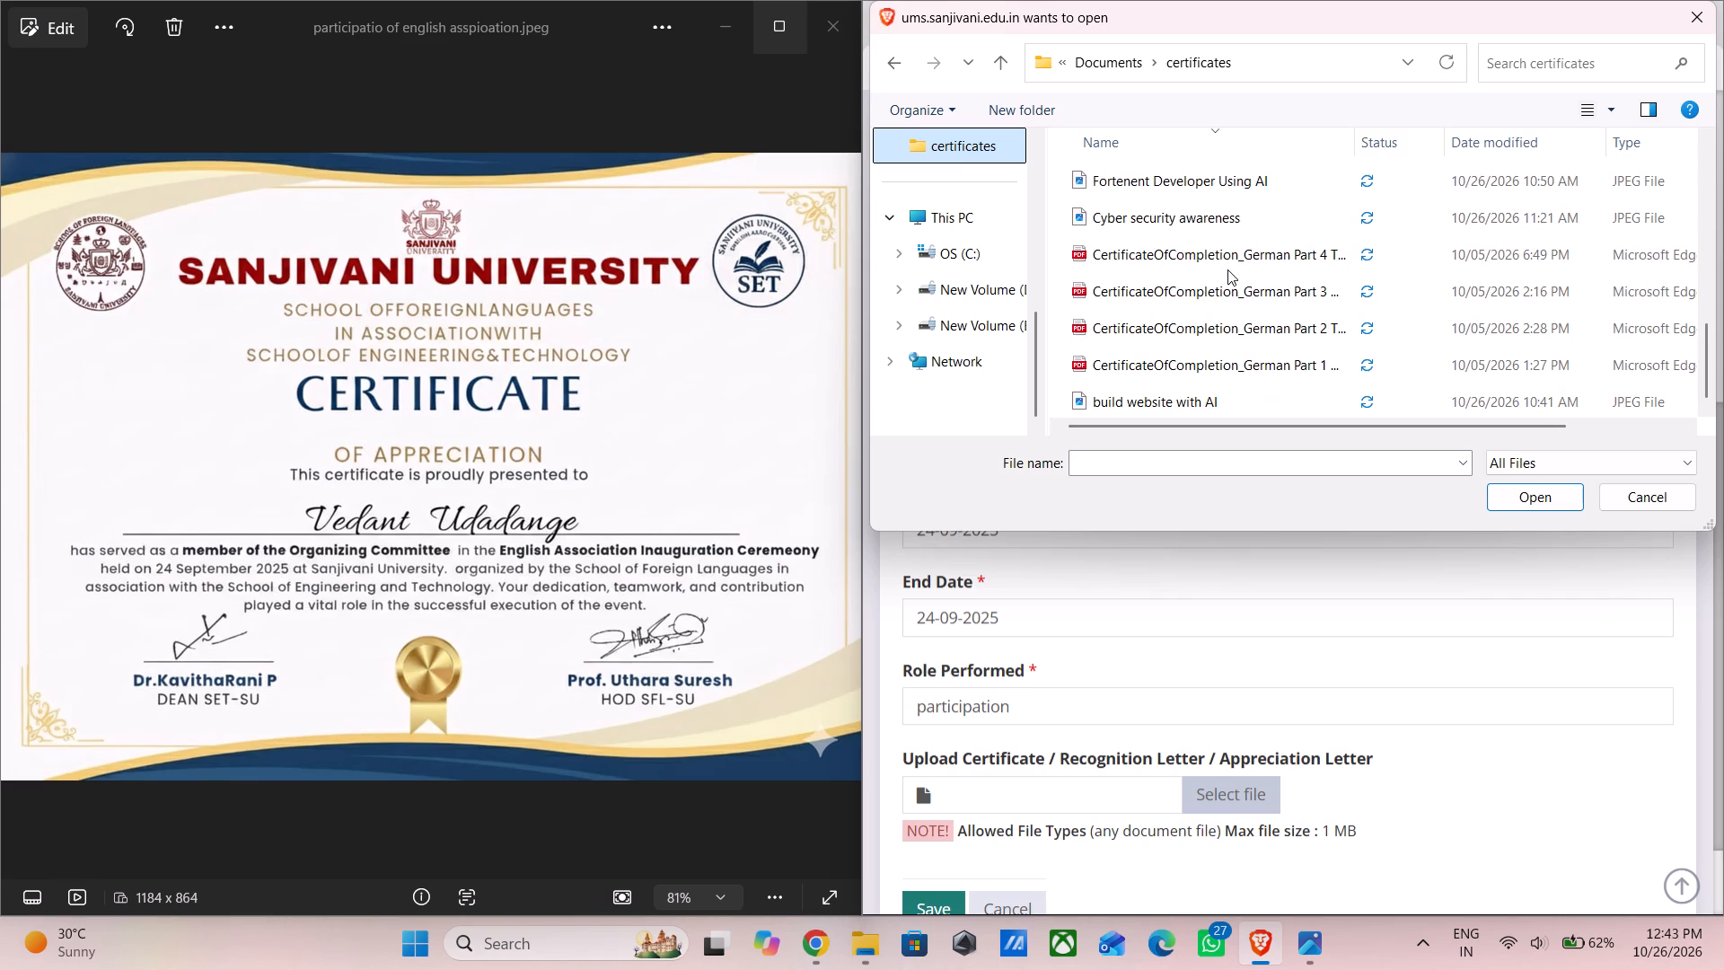
{"action": "scroll", "coordinate": [1227, 269], "scroll_direction": "down", "scroll_amount": 3}
{"action": "scroll", "coordinate": [1165, 222], "scroll_direction": "up", "scroll_amount": 1}
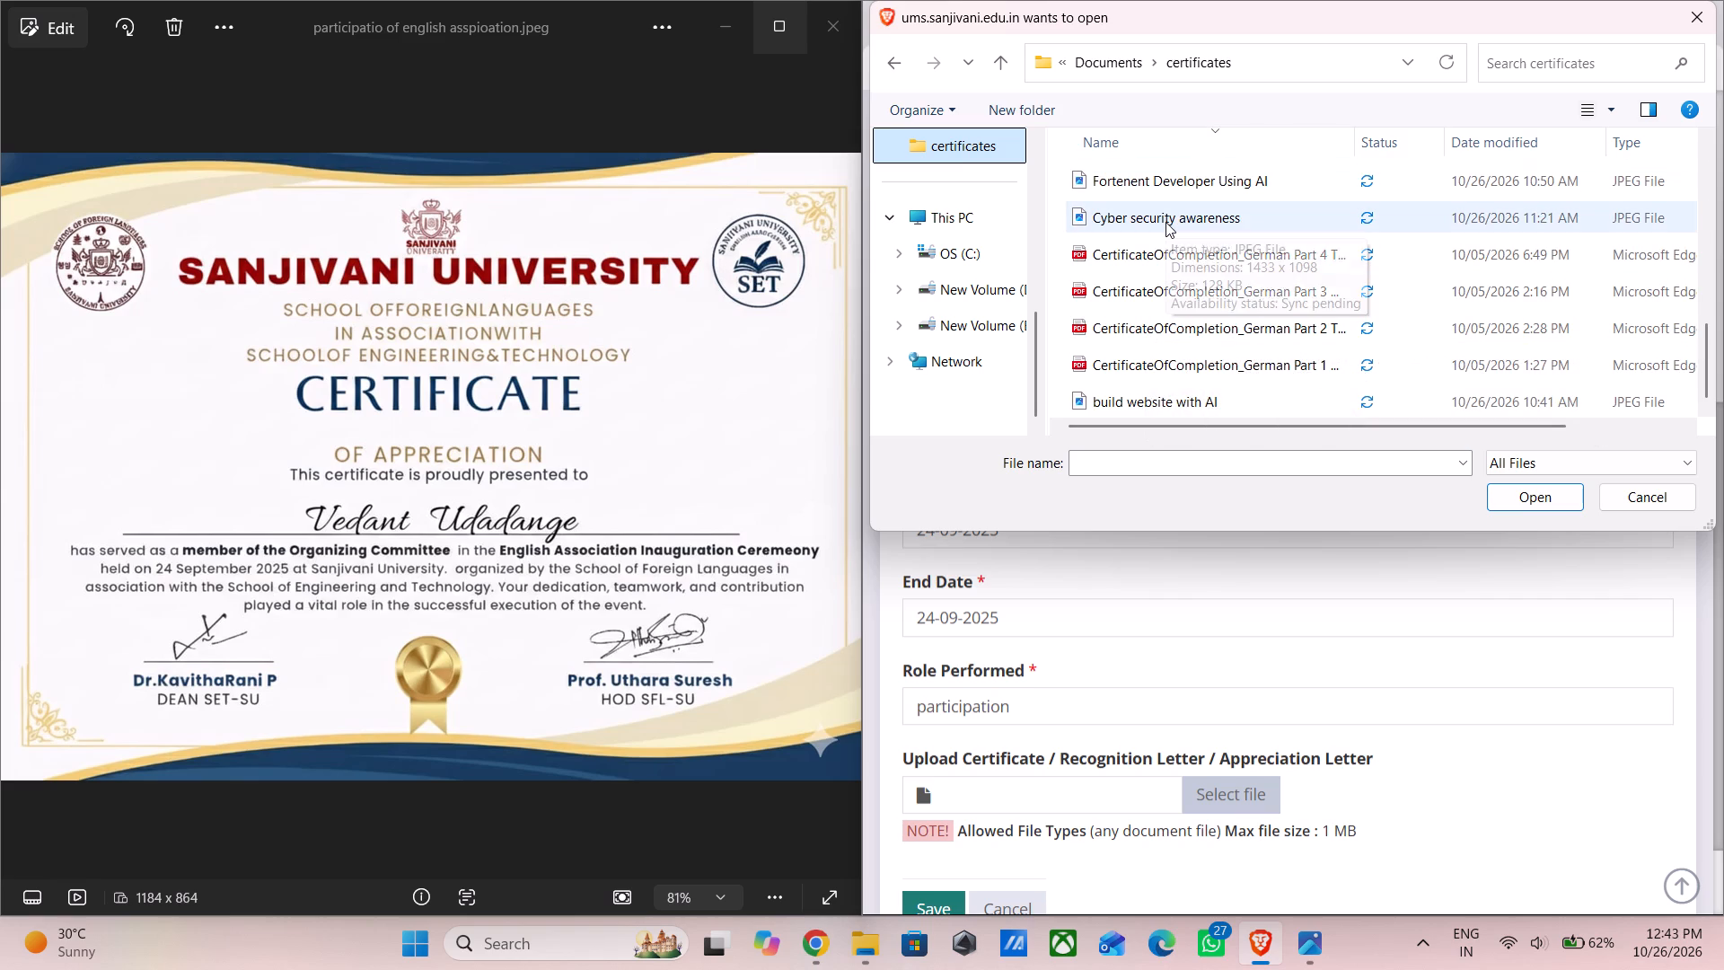
{"action": "scroll", "coordinate": [1165, 222], "scroll_direction": "up", "scroll_amount": 1}
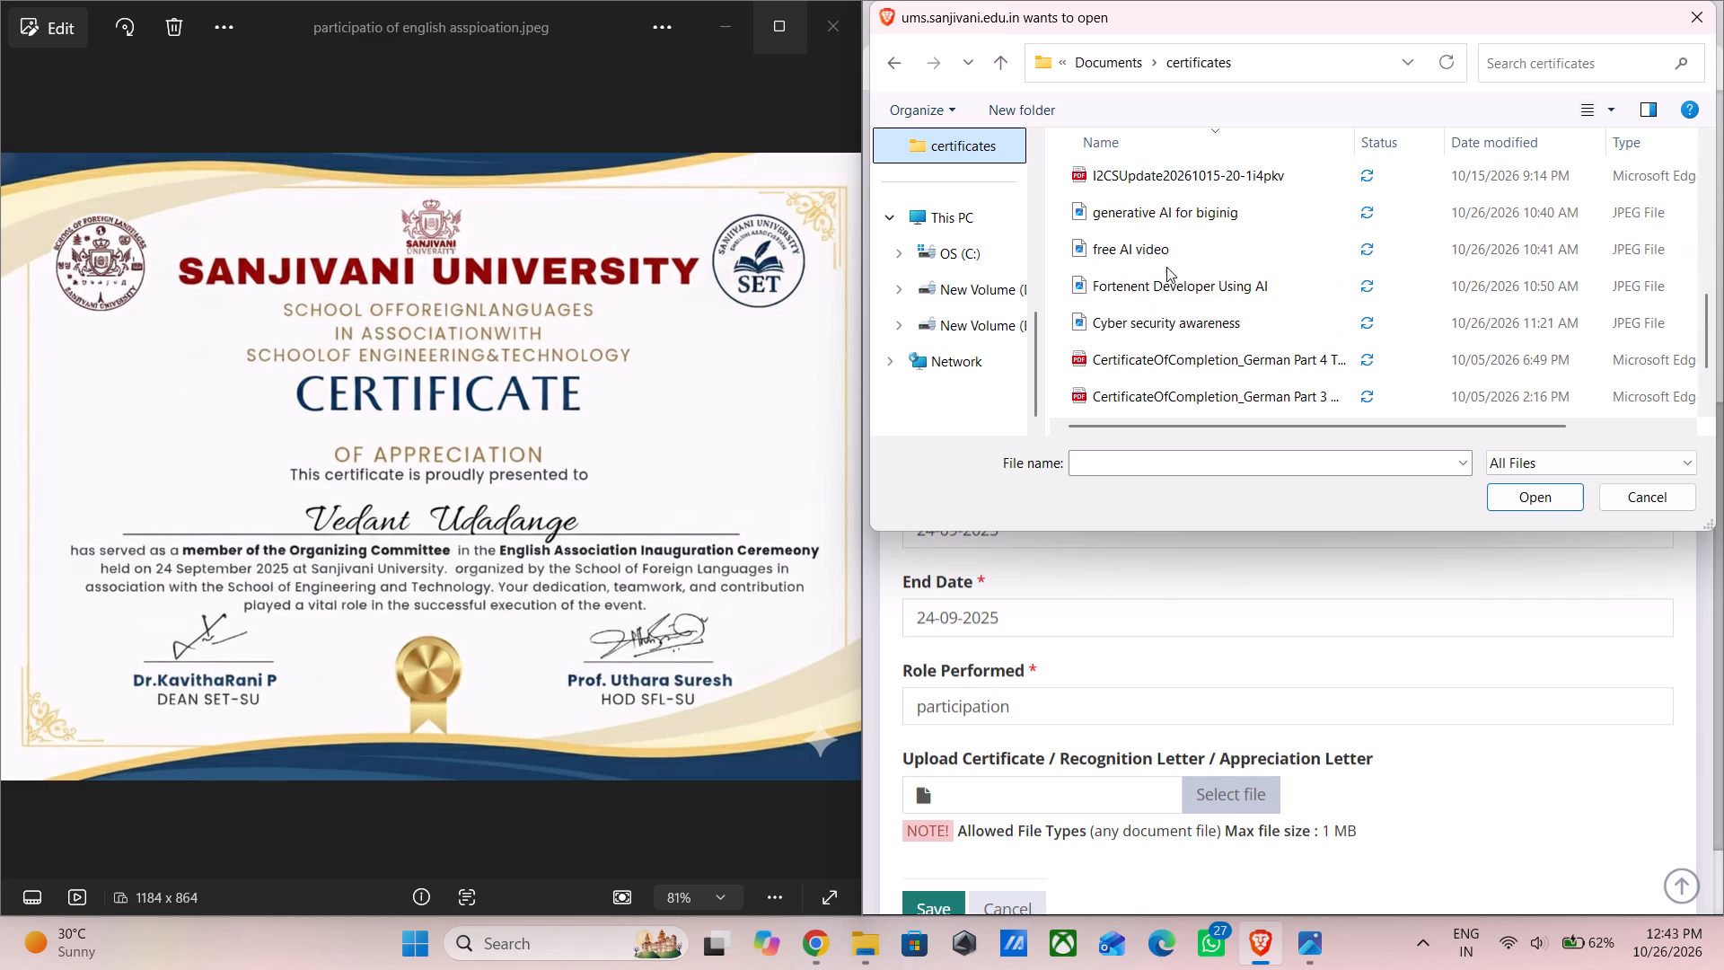
{"action": "scroll", "coordinate": [1166, 267], "scroll_direction": "up", "scroll_amount": 2}
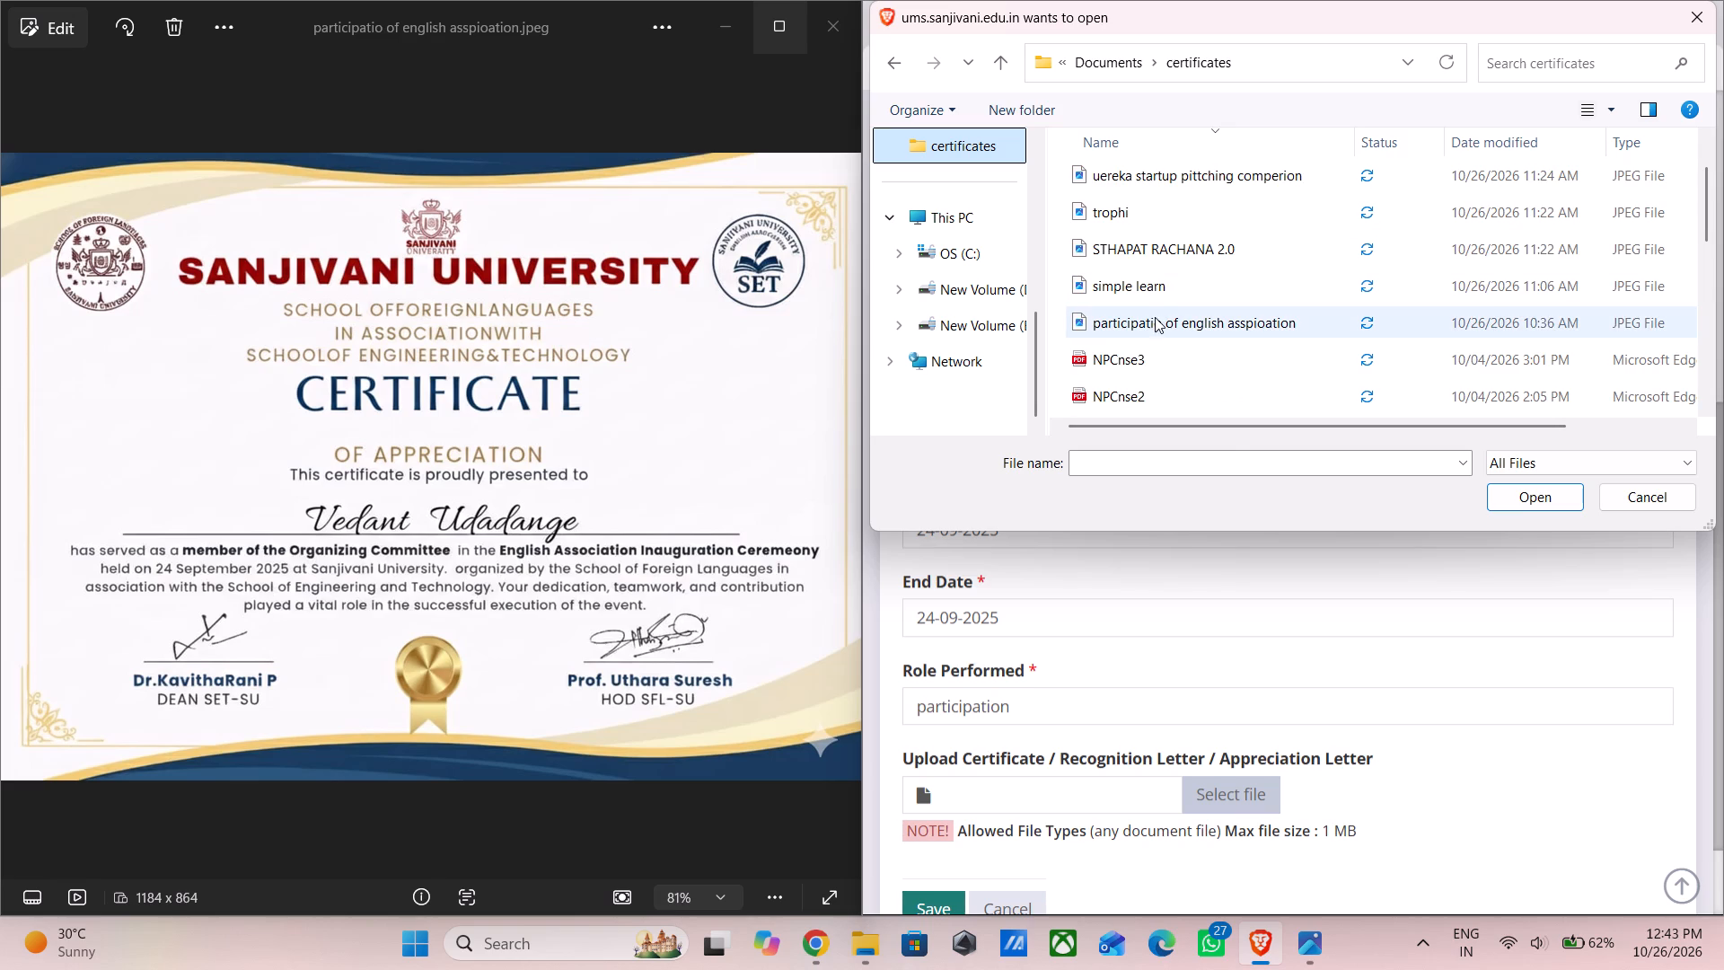
{"action": "left_click", "coordinate": [1154, 319]}
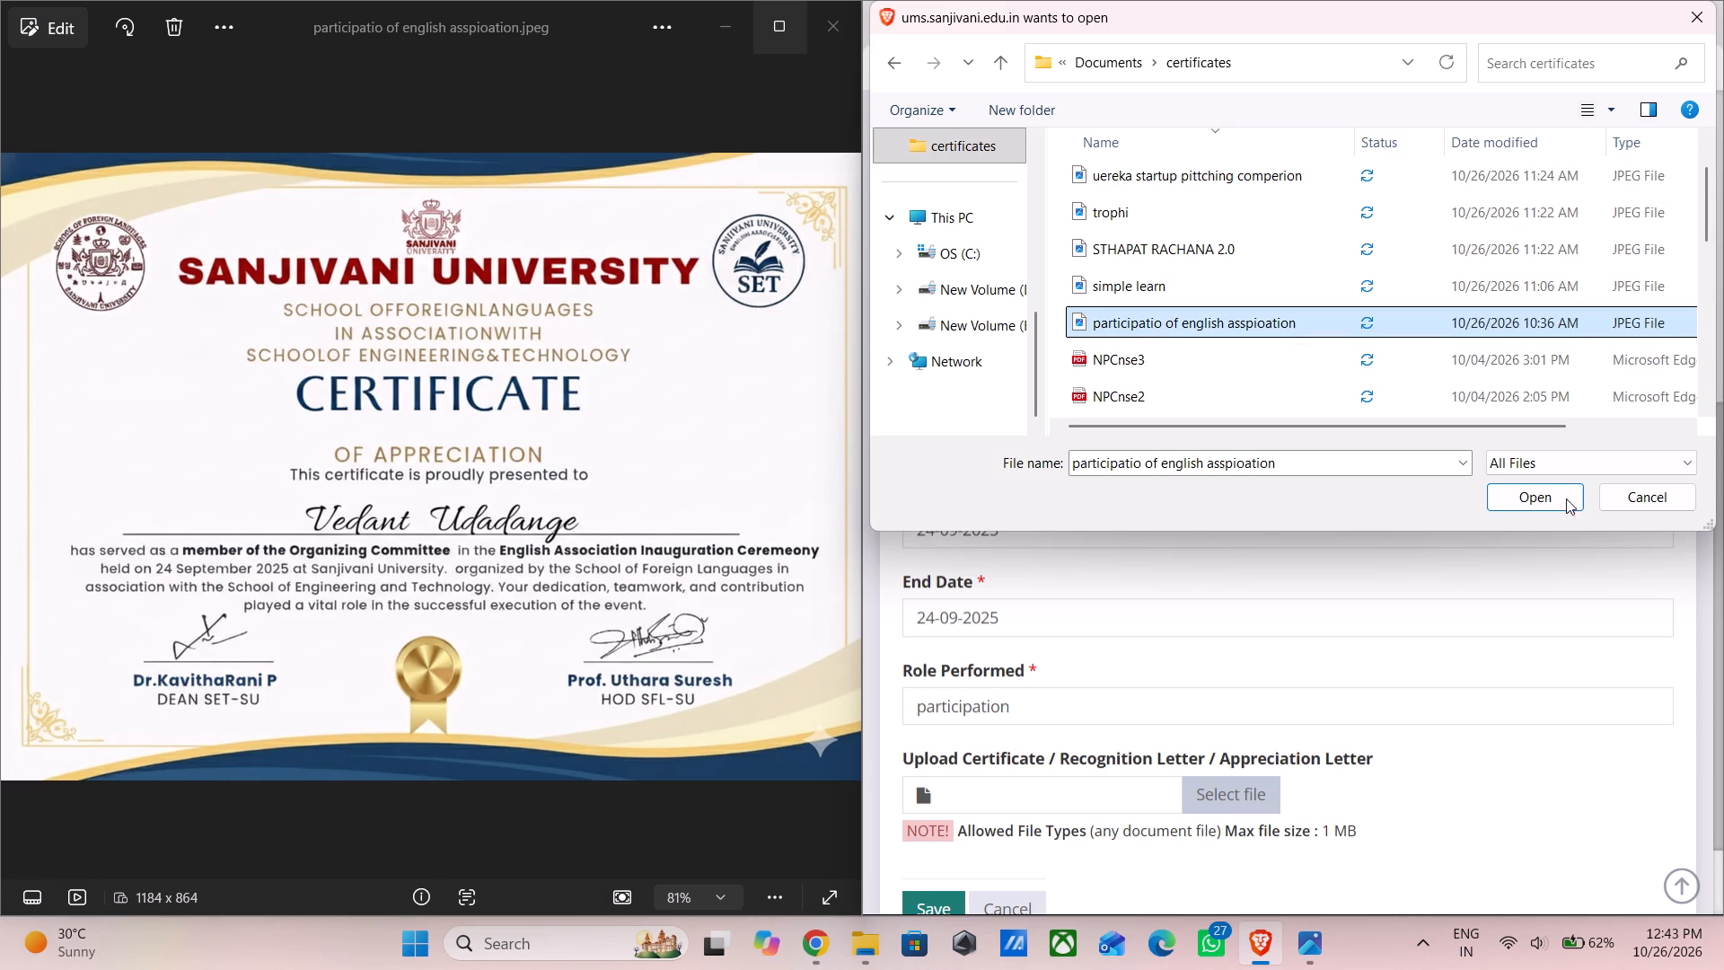
{"action": "left_click", "coordinate": [1546, 487]}
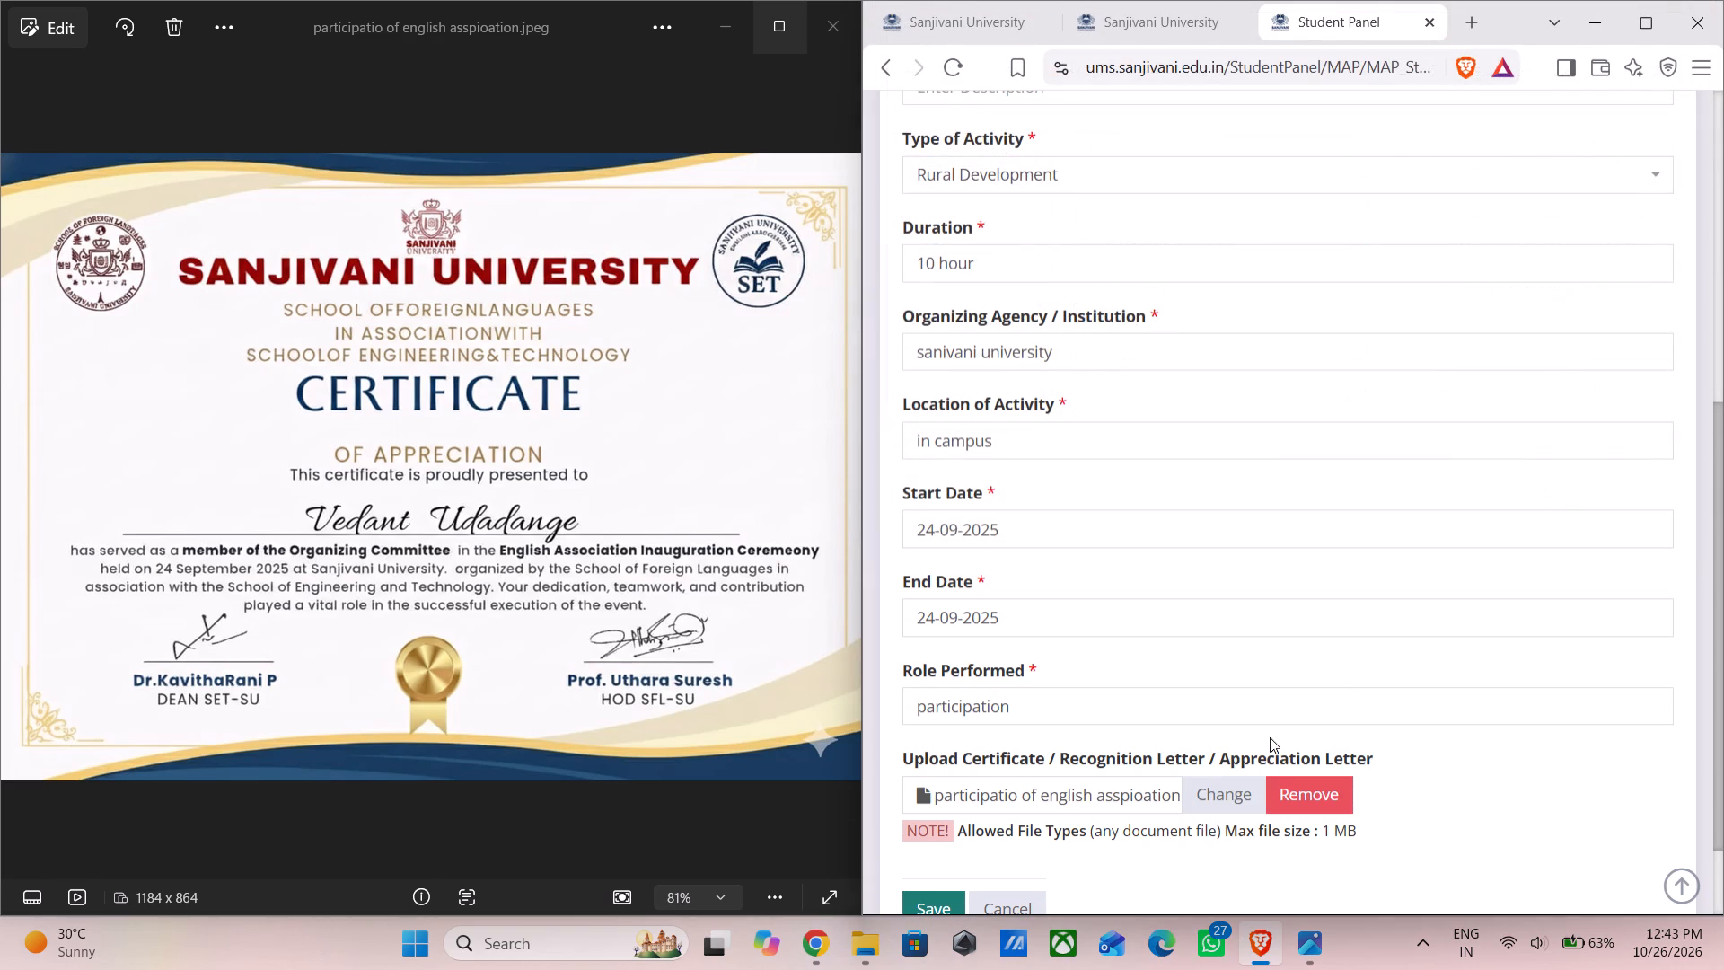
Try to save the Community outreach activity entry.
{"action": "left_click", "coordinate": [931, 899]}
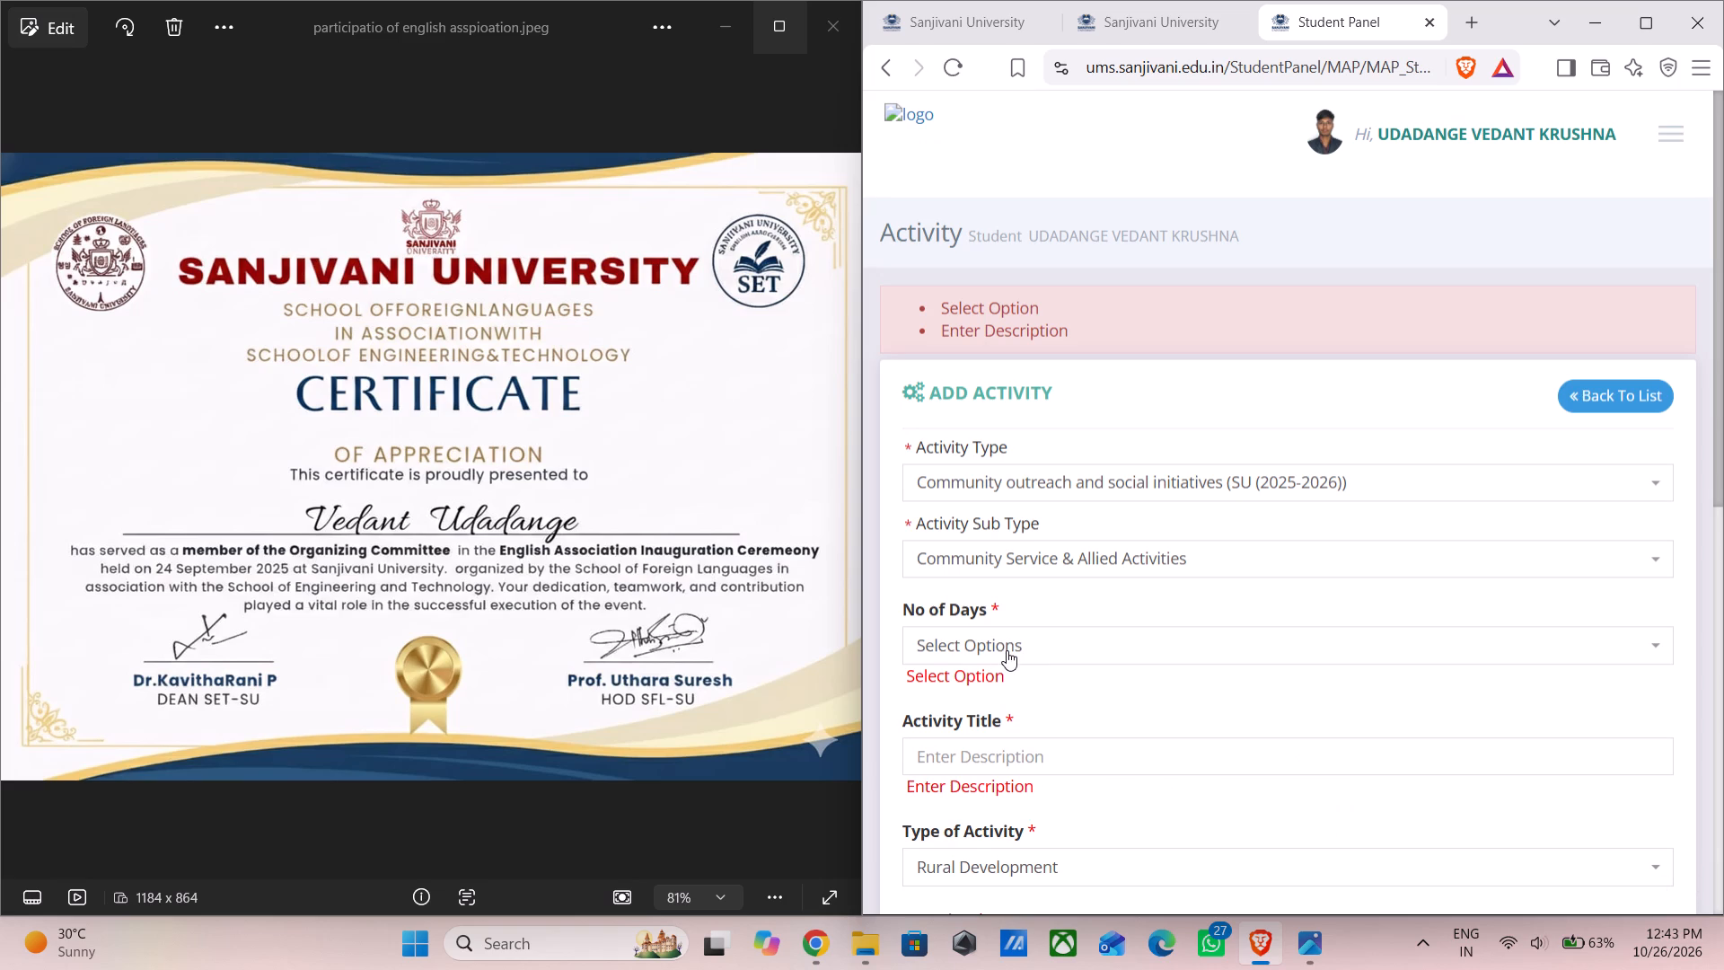
Set the number of days to Two Day and enter "English Association" as the activity title.
{"action": "left_click", "coordinate": [1005, 639]}
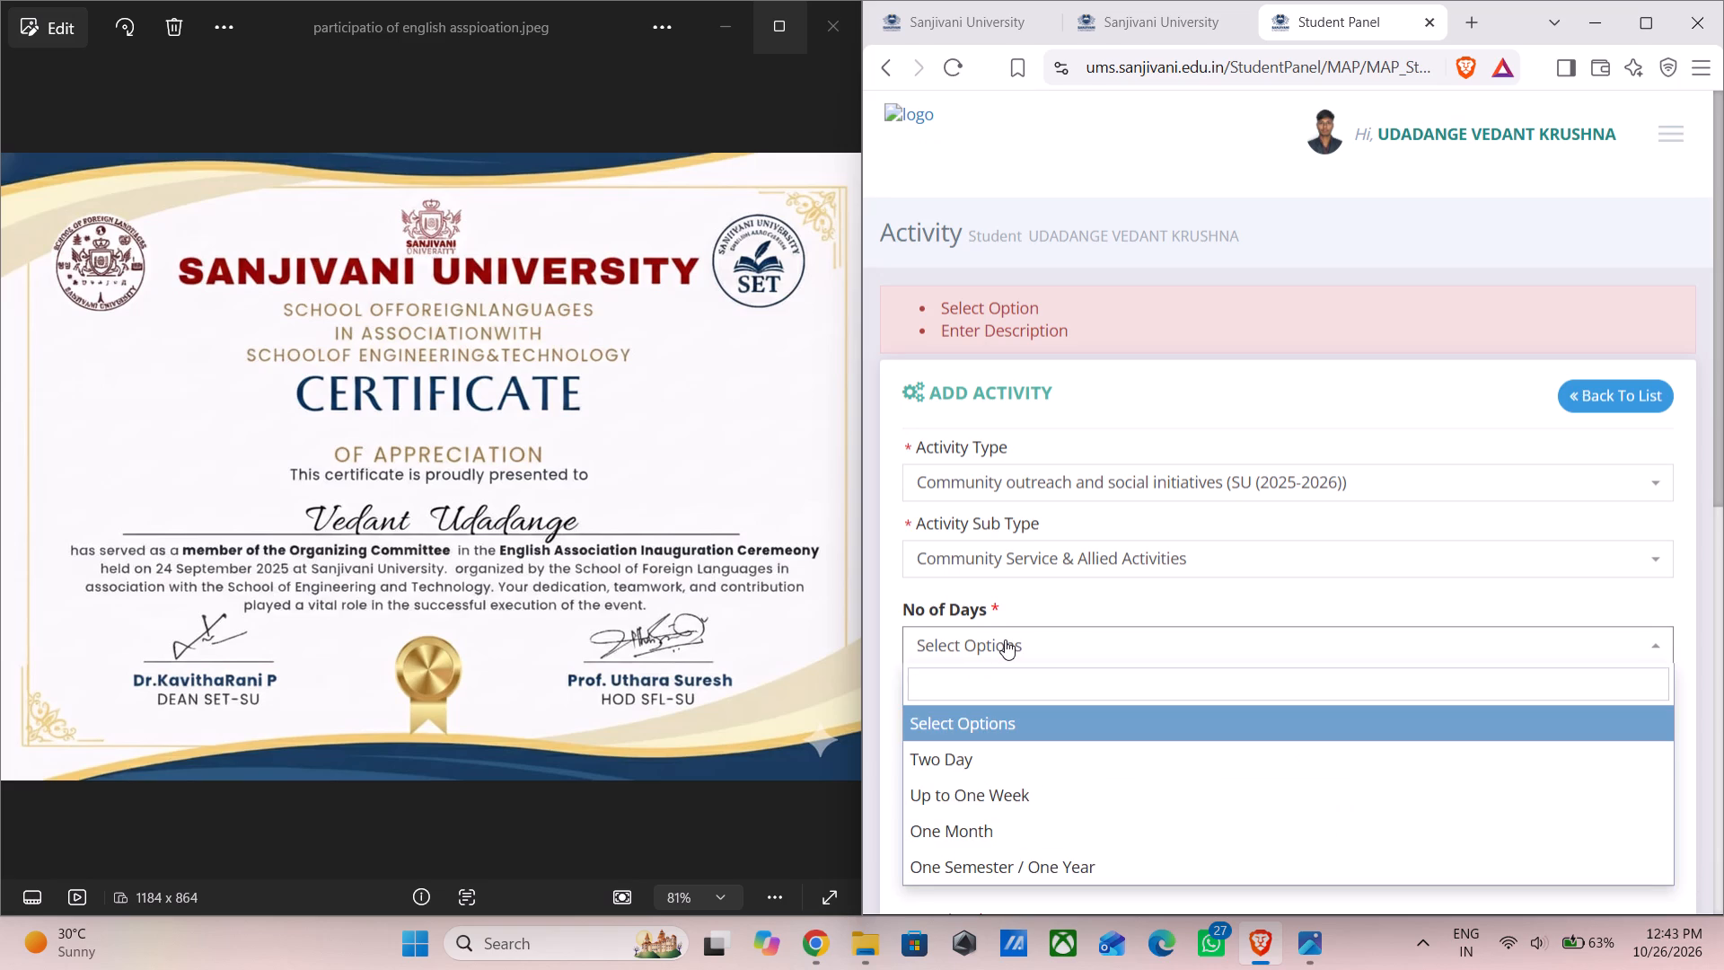
{"action": "left_click", "coordinate": [928, 754]}
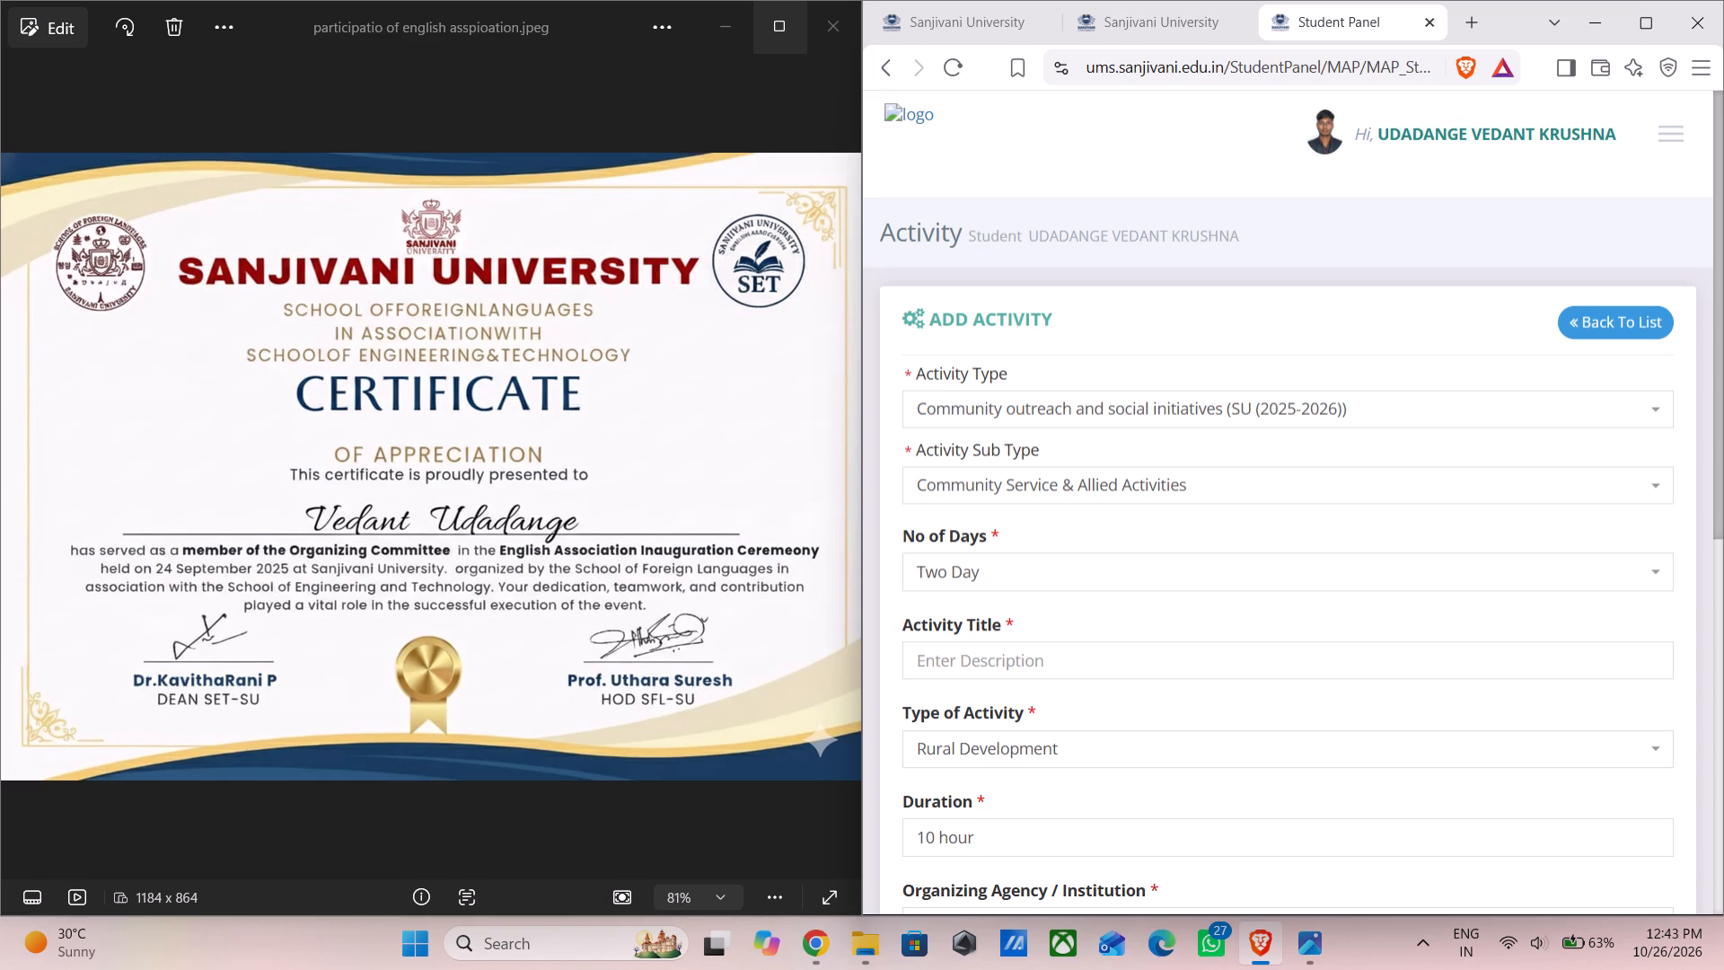
{"action": "left_click", "coordinate": [1004, 651]}
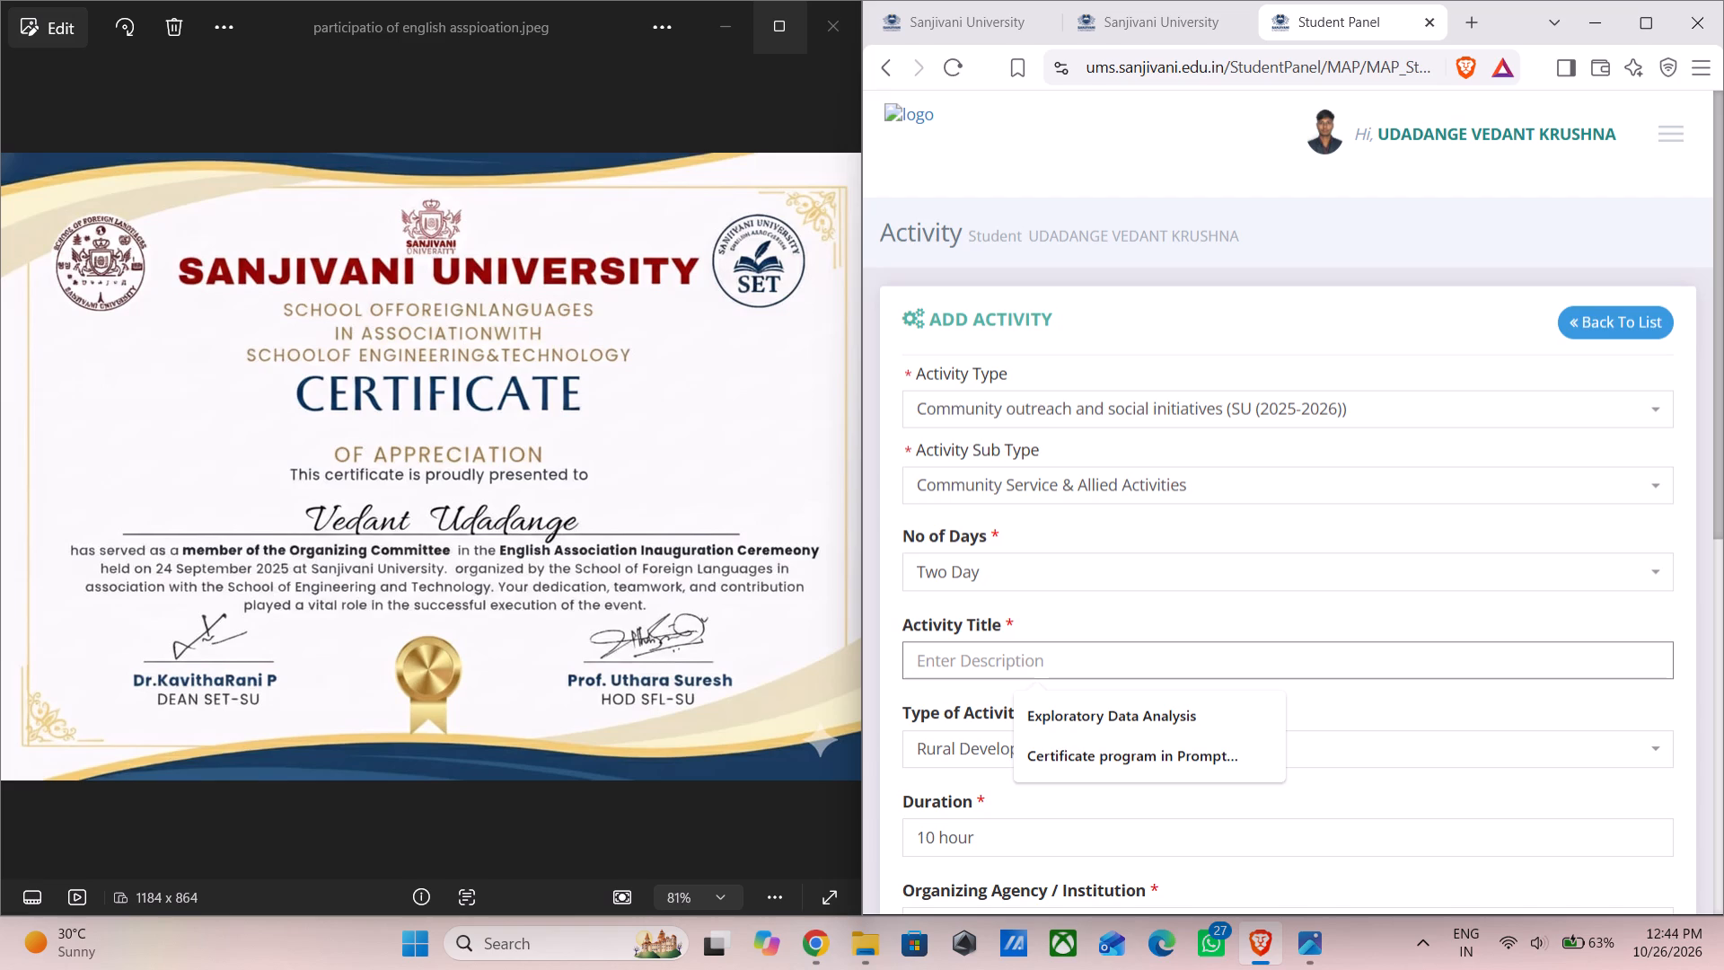
{"action": "type", "text": "English"}
{"action": "key", "text": "space"}
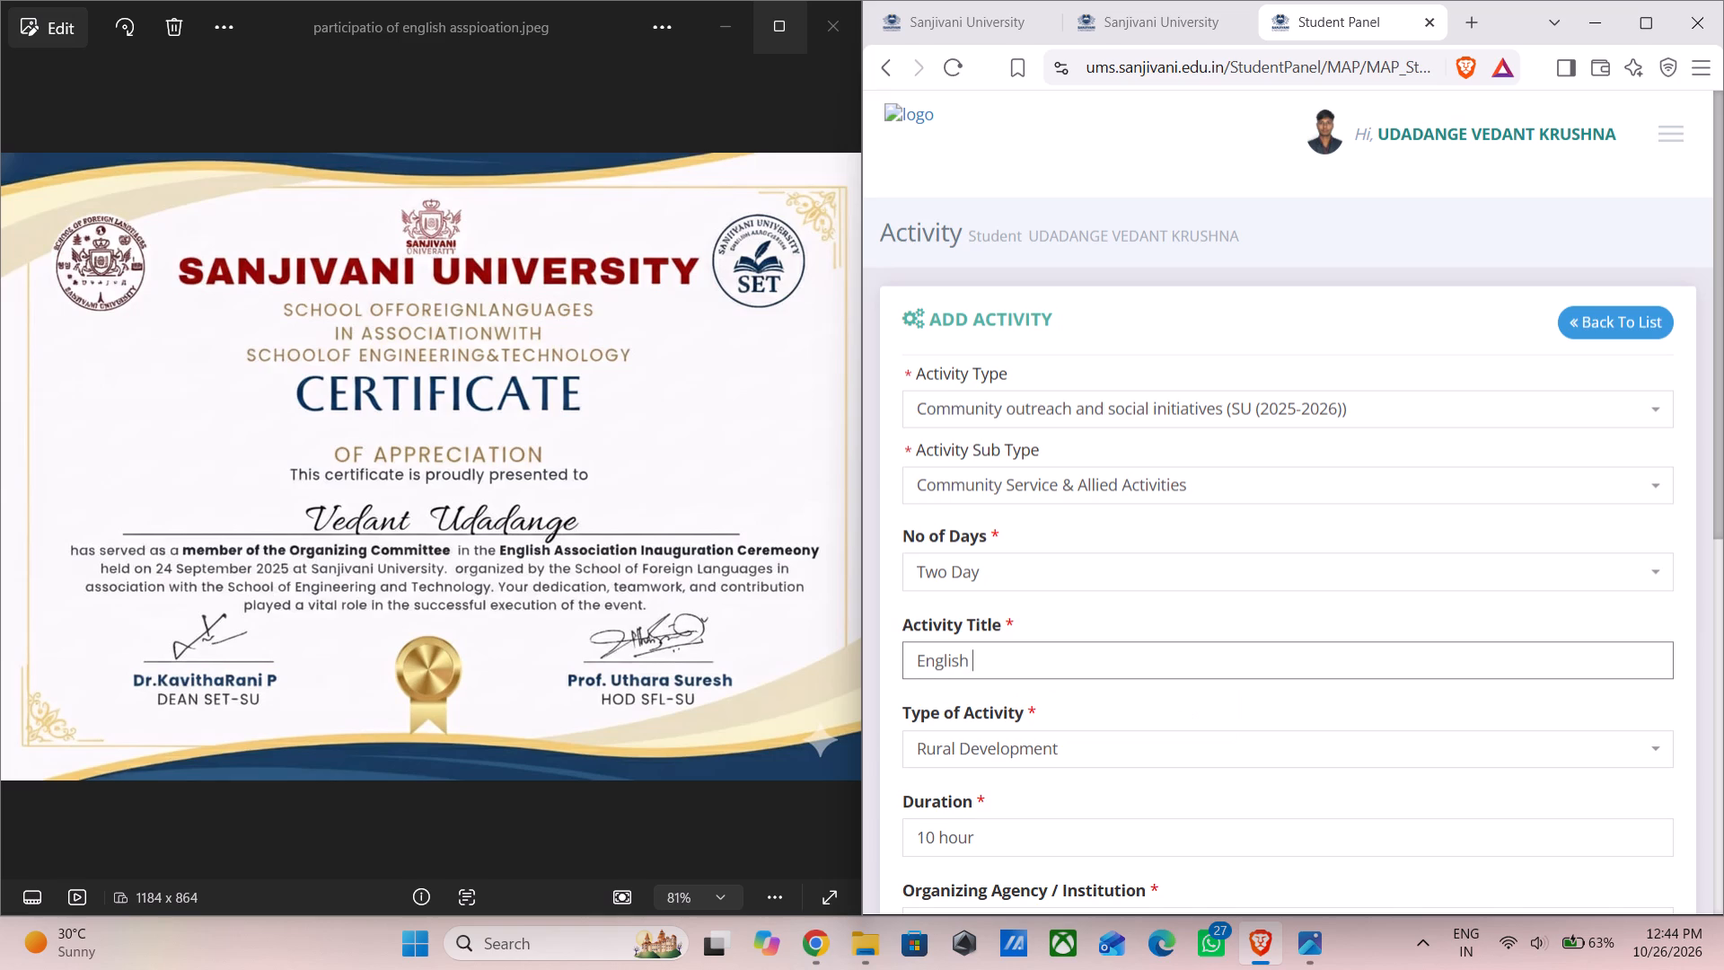
{"action": "key", "text": "a"}
{"action": "key", "text": "BackSpace"}
{"action": "key", "text": "shift+a"}
{"action": "type", "text": "ssoci"}
{"action": "type", "text": "ation"}
{"action": "scroll", "coordinate": [1087, 690], "scroll_direction": "down", "scroll_amount": 3}
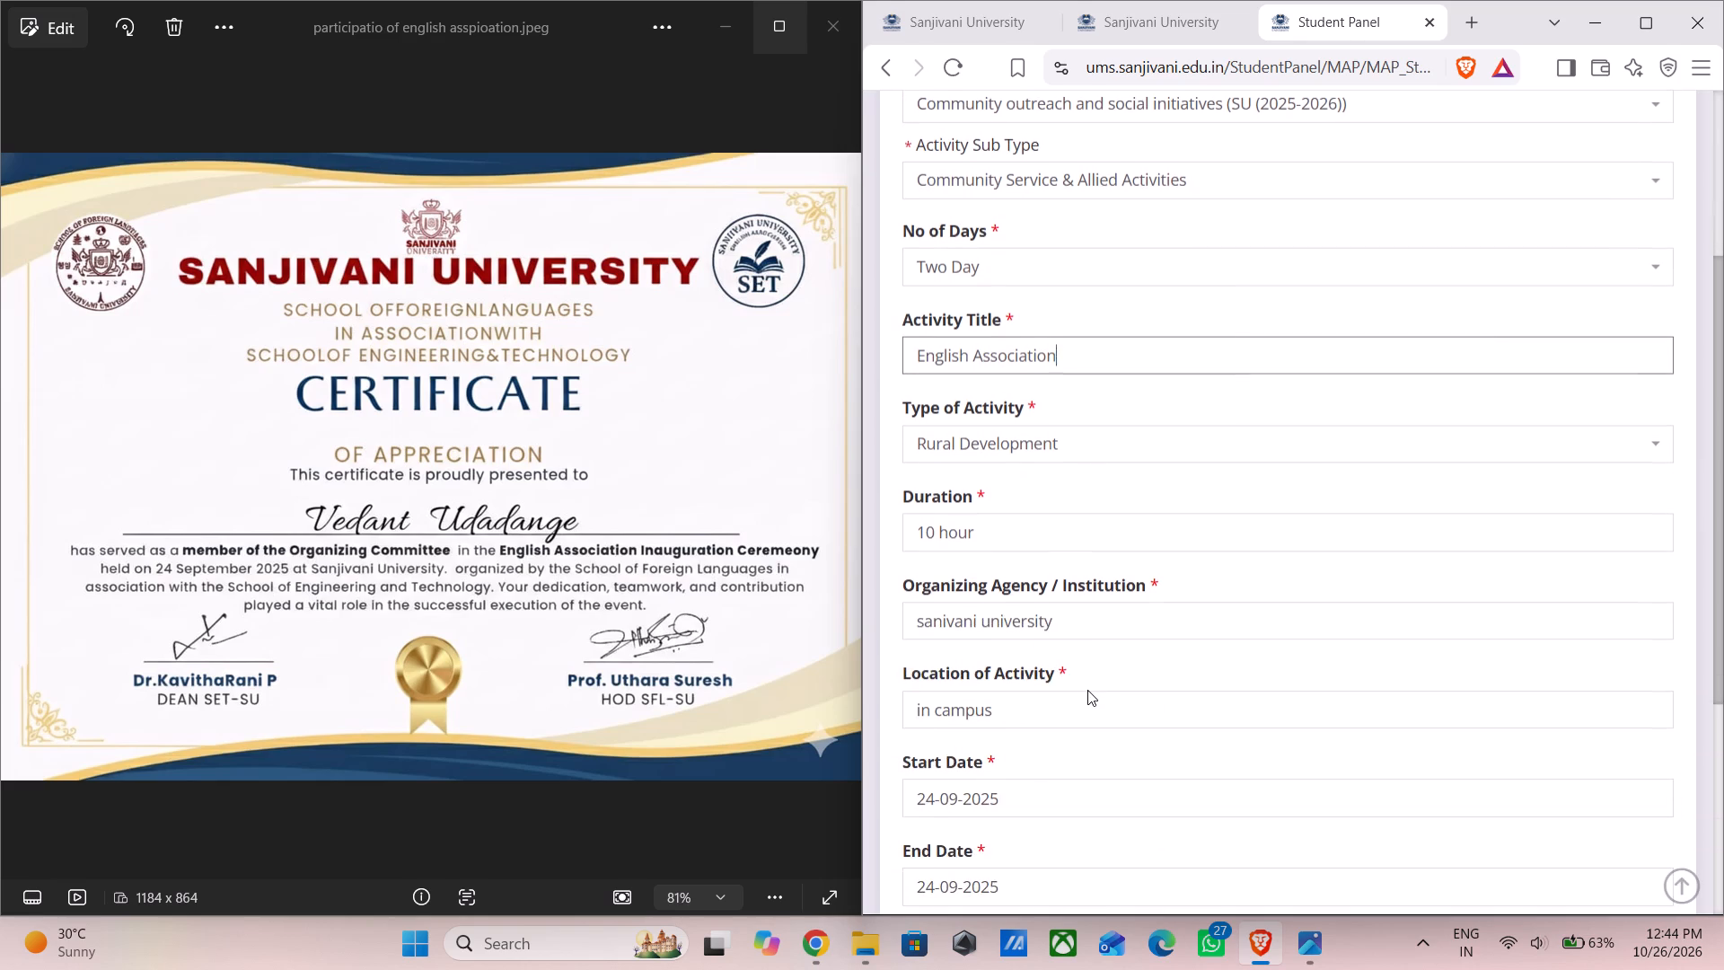
Set the end date of the Community outreach activity to 25-09-2025.
{"action": "scroll", "coordinate": [1087, 690], "scroll_direction": "down", "scroll_amount": 3}
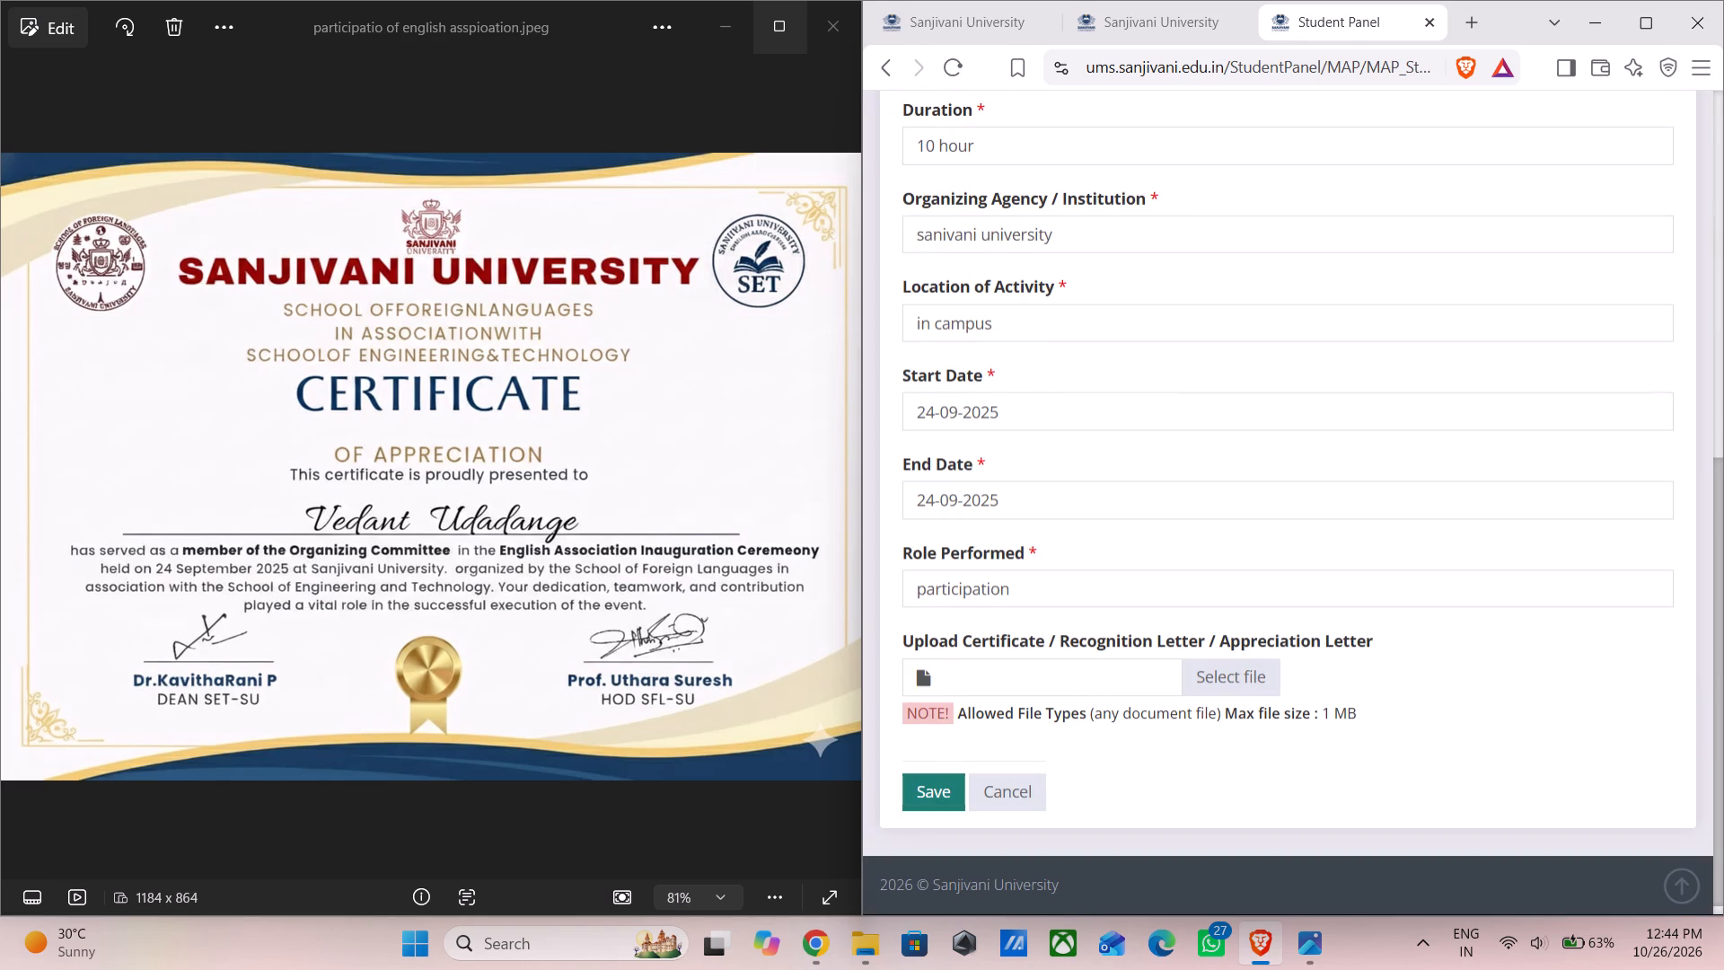
{"action": "left_click", "coordinate": [944, 498]}
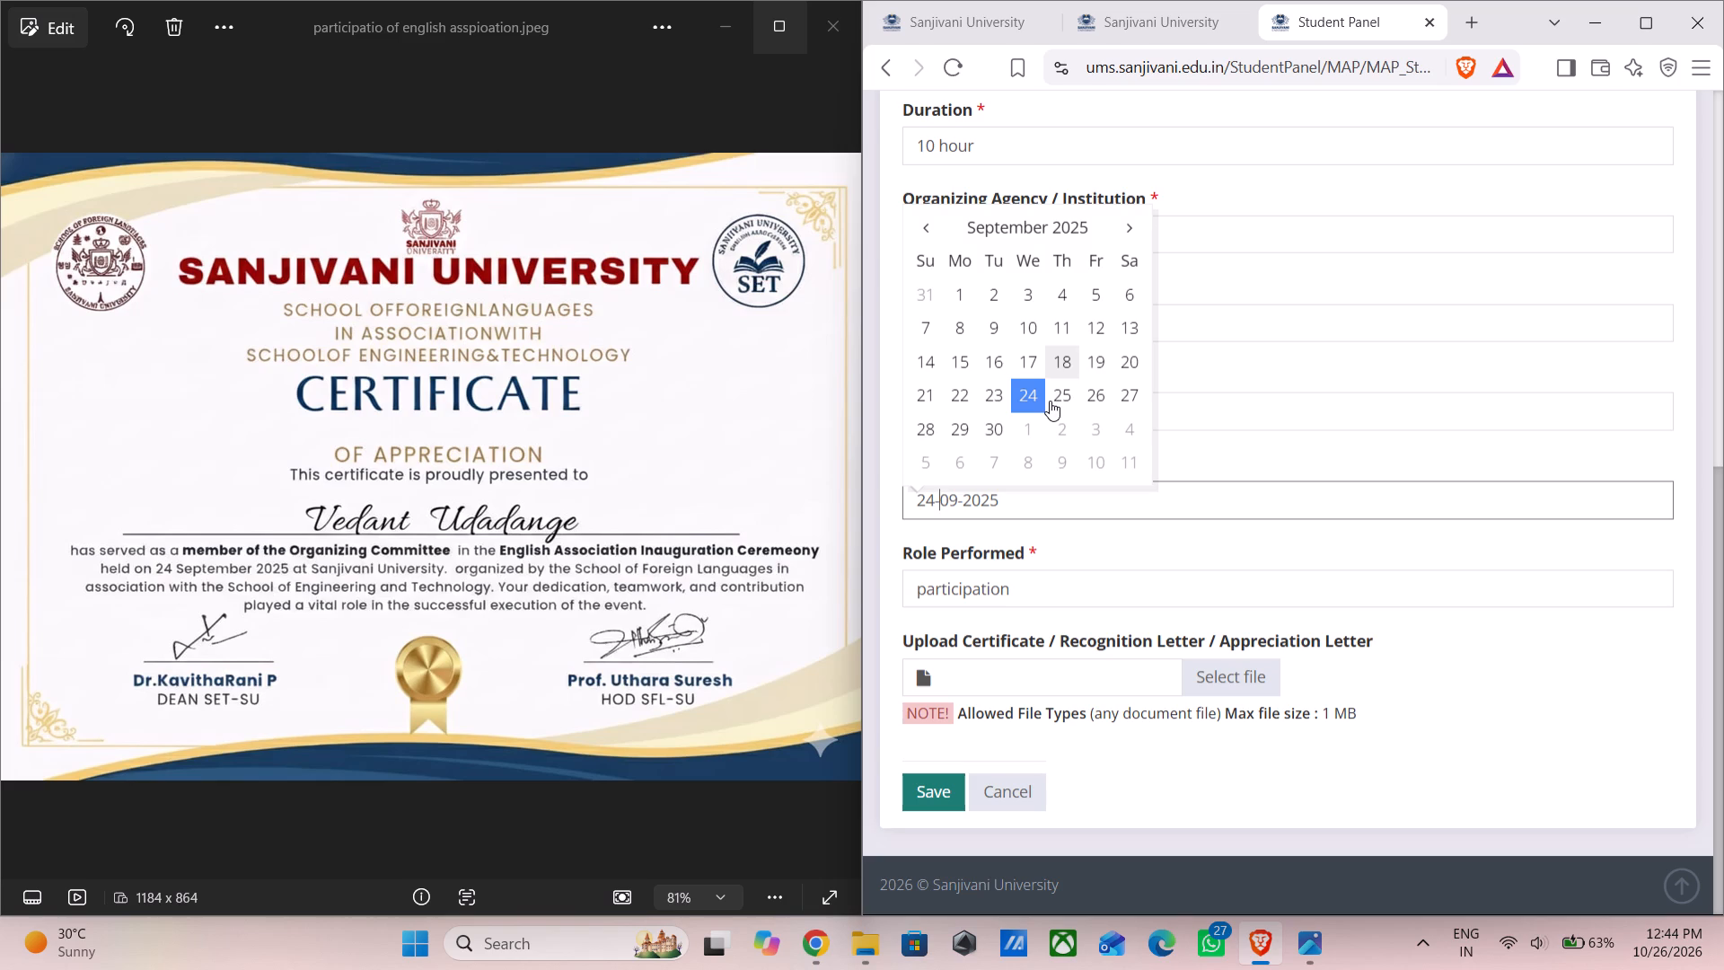
{"action": "left_click", "coordinate": [1058, 392]}
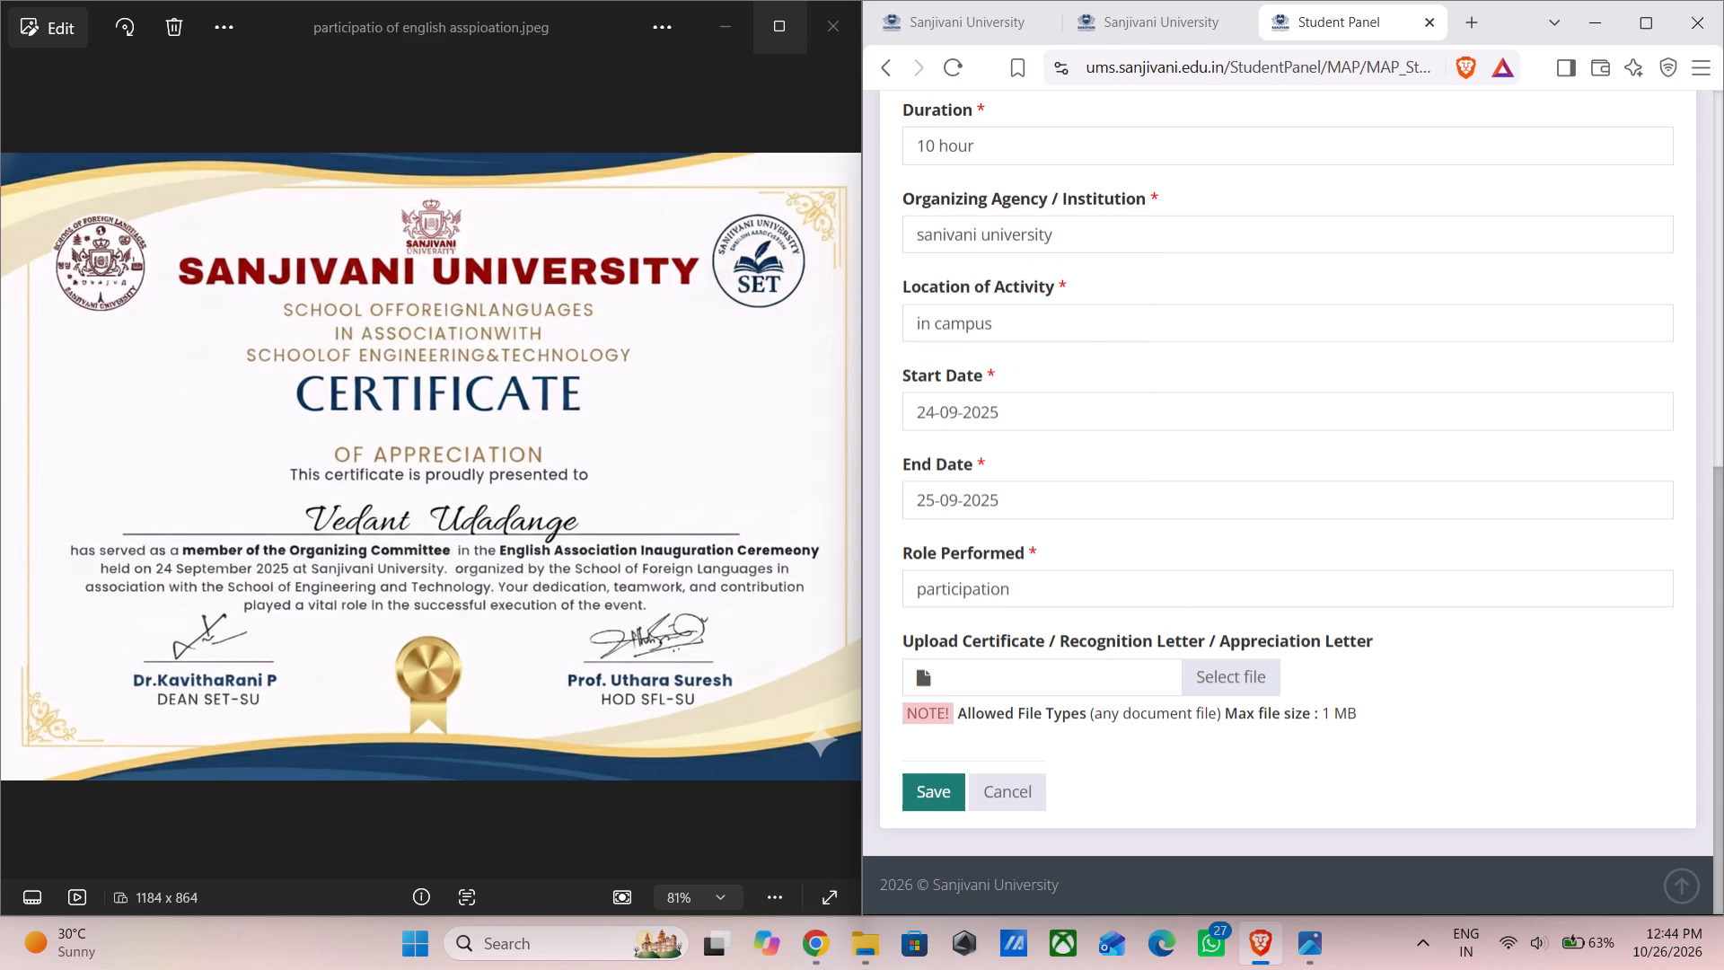
Attach the "participatio of english asspioation" image from the certificates folder in Documents as the activity's certificate.
{"action": "left_click", "coordinate": [1219, 681]}
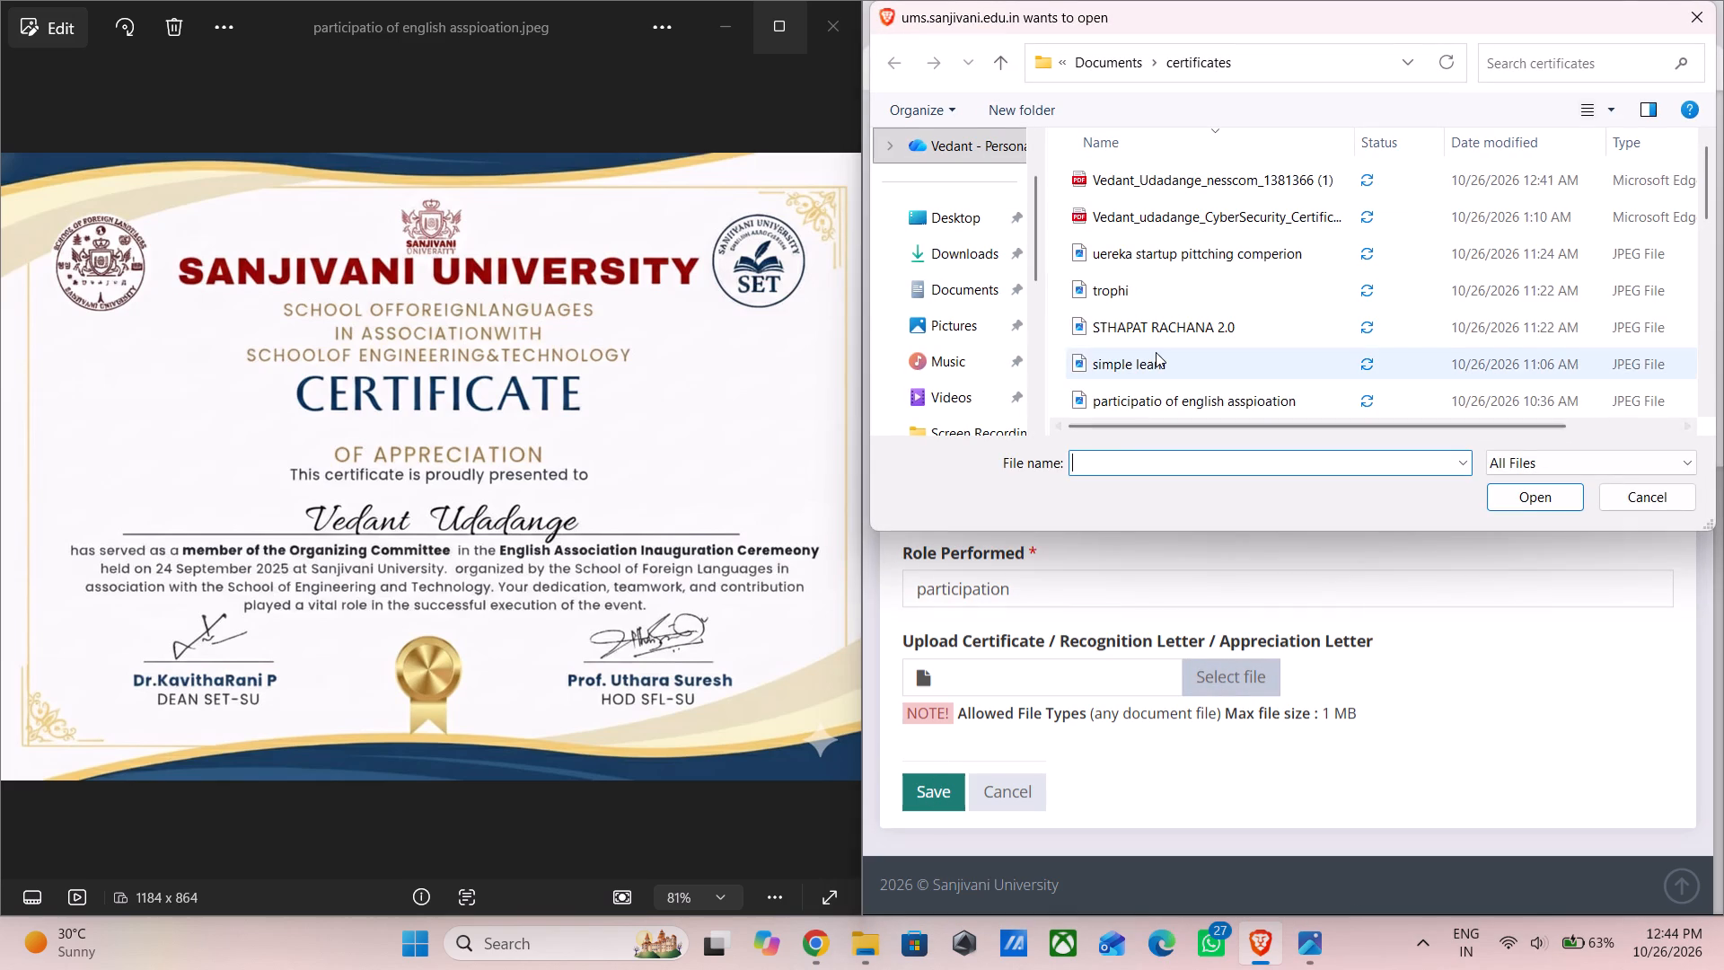
{"action": "scroll", "coordinate": [960, 347], "scroll_direction": "down", "scroll_amount": 1}
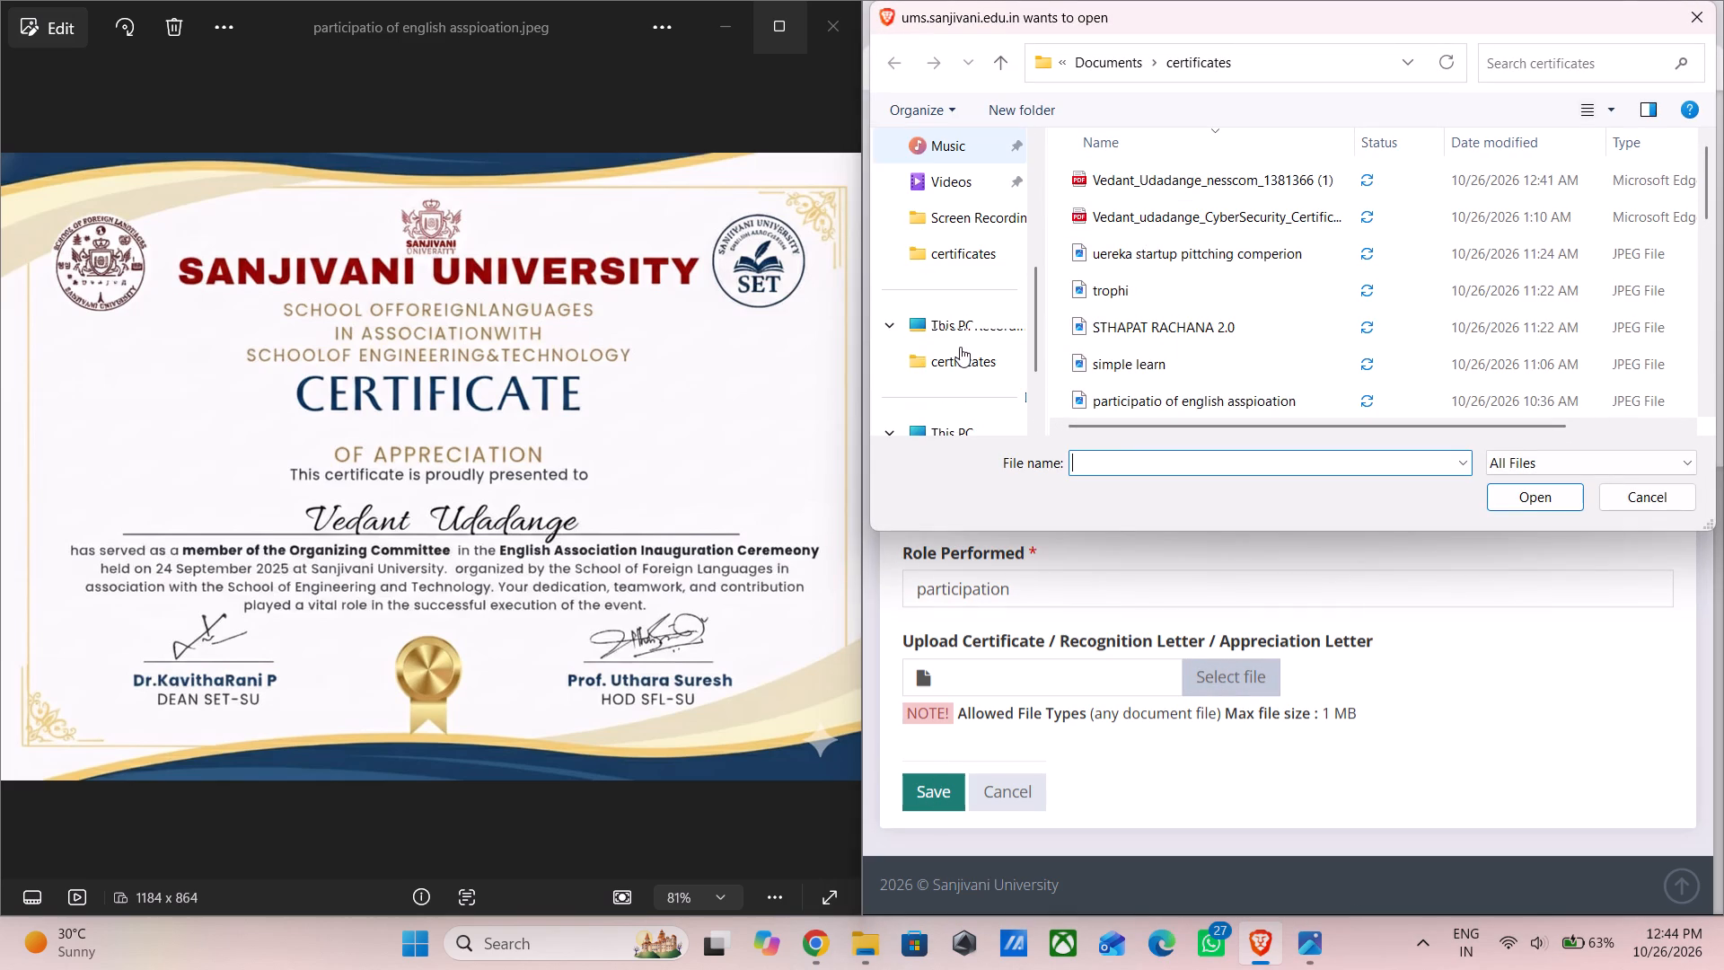
{"action": "left_click", "coordinate": [974, 262]}
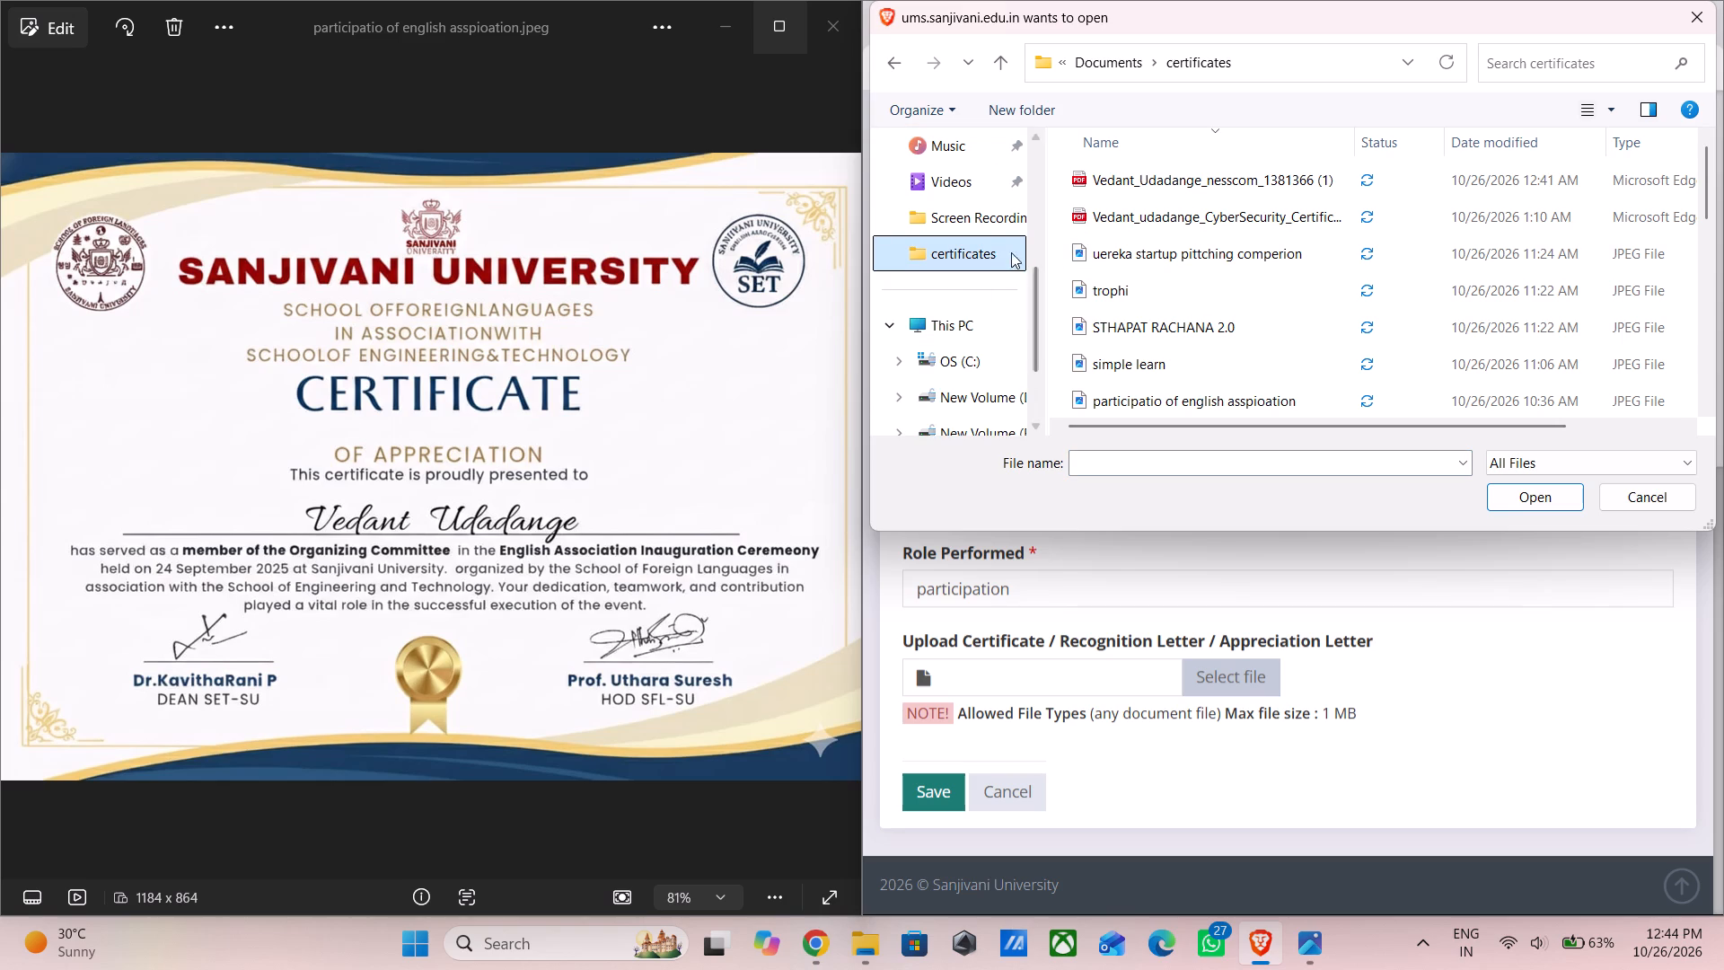
{"action": "left_click", "coordinate": [992, 251]}
{"action": "scroll", "coordinate": [1130, 318], "scroll_direction": "down", "scroll_amount": 2}
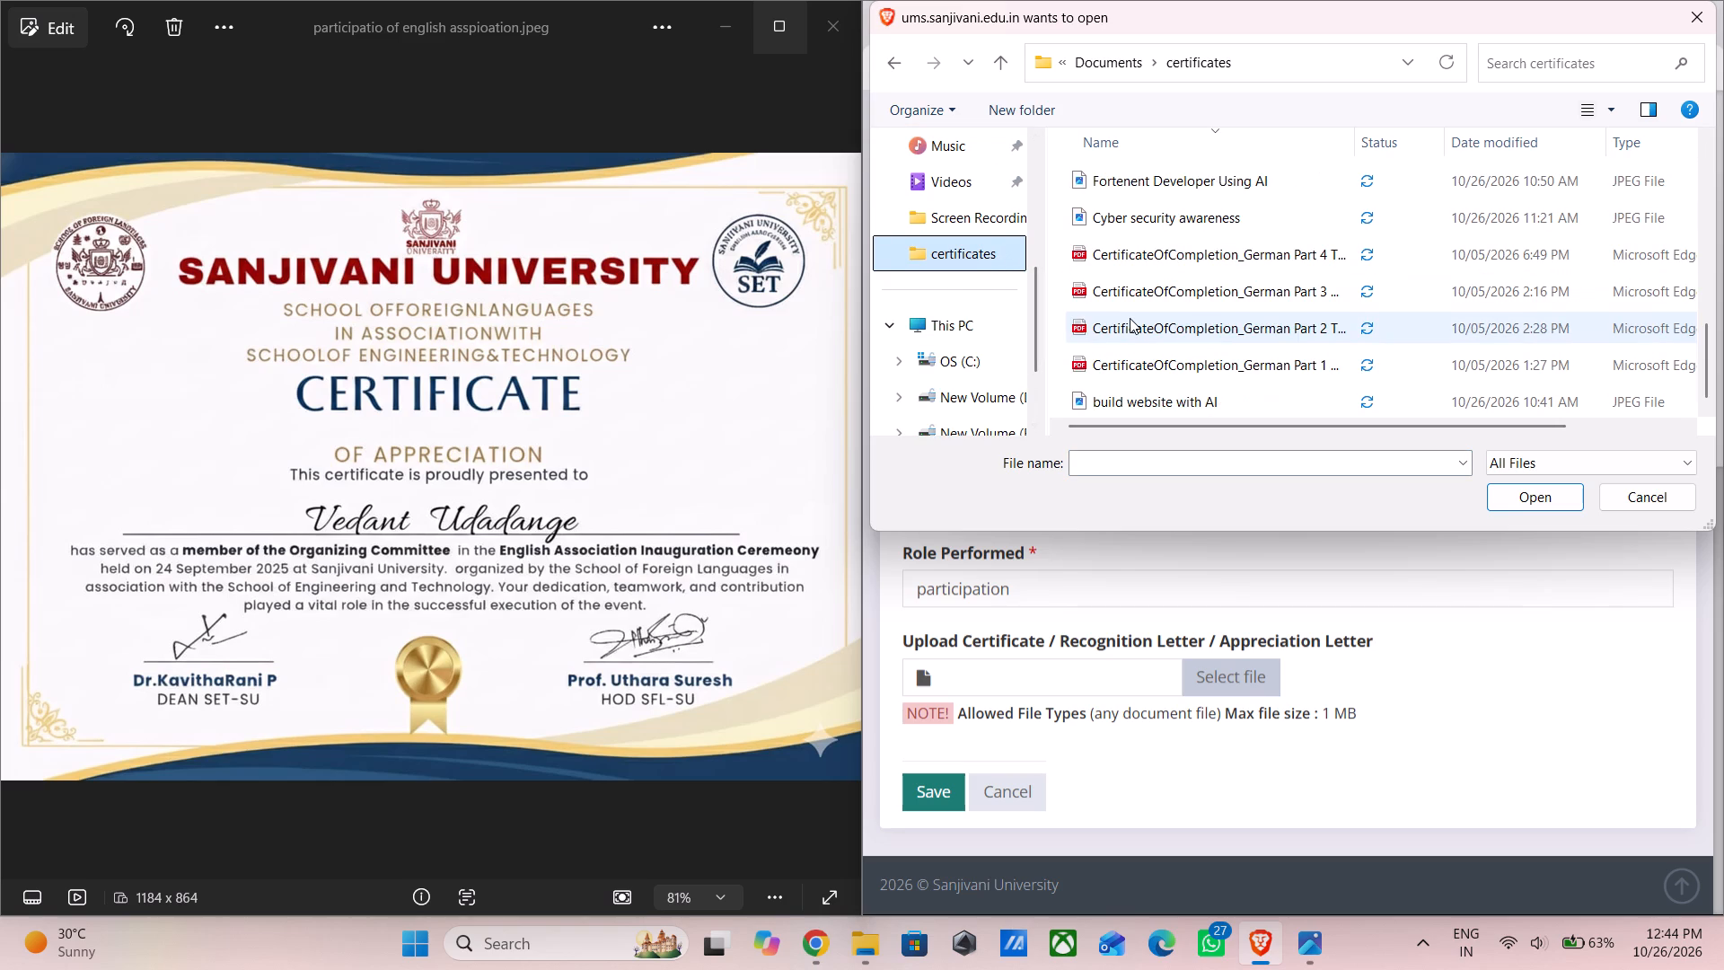
{"action": "scroll", "coordinate": [1130, 318], "scroll_direction": "up", "scroll_amount": 3}
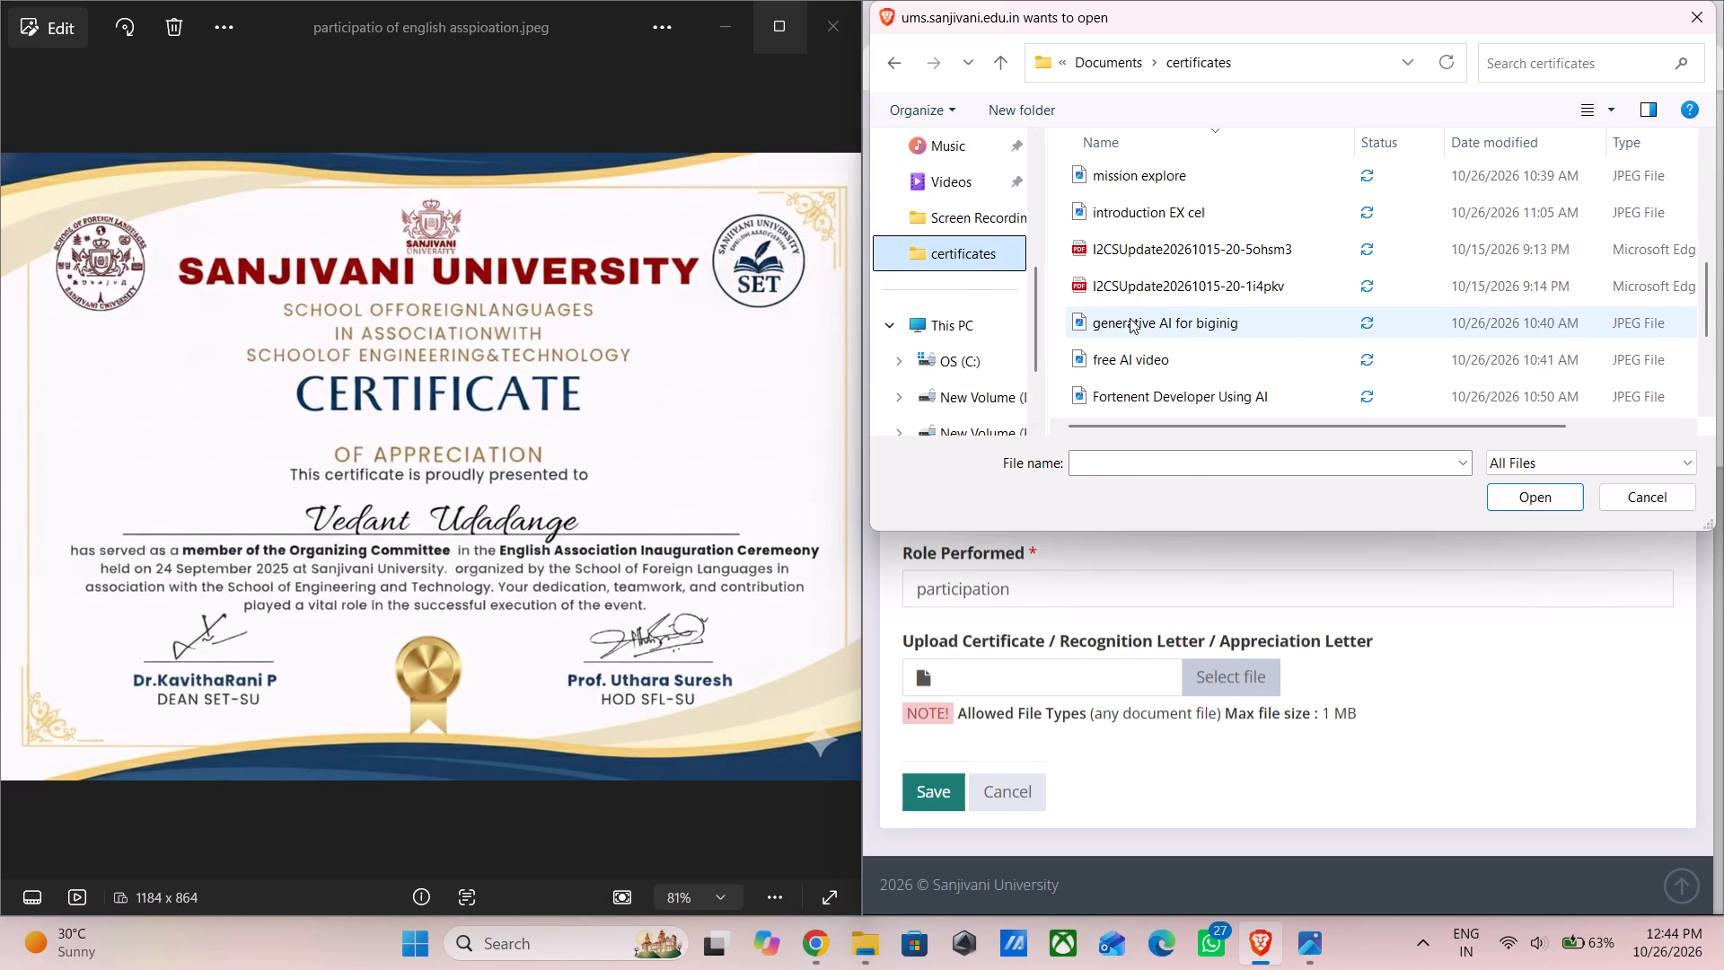
{"action": "scroll", "coordinate": [1130, 318], "scroll_direction": "up", "scroll_amount": 1}
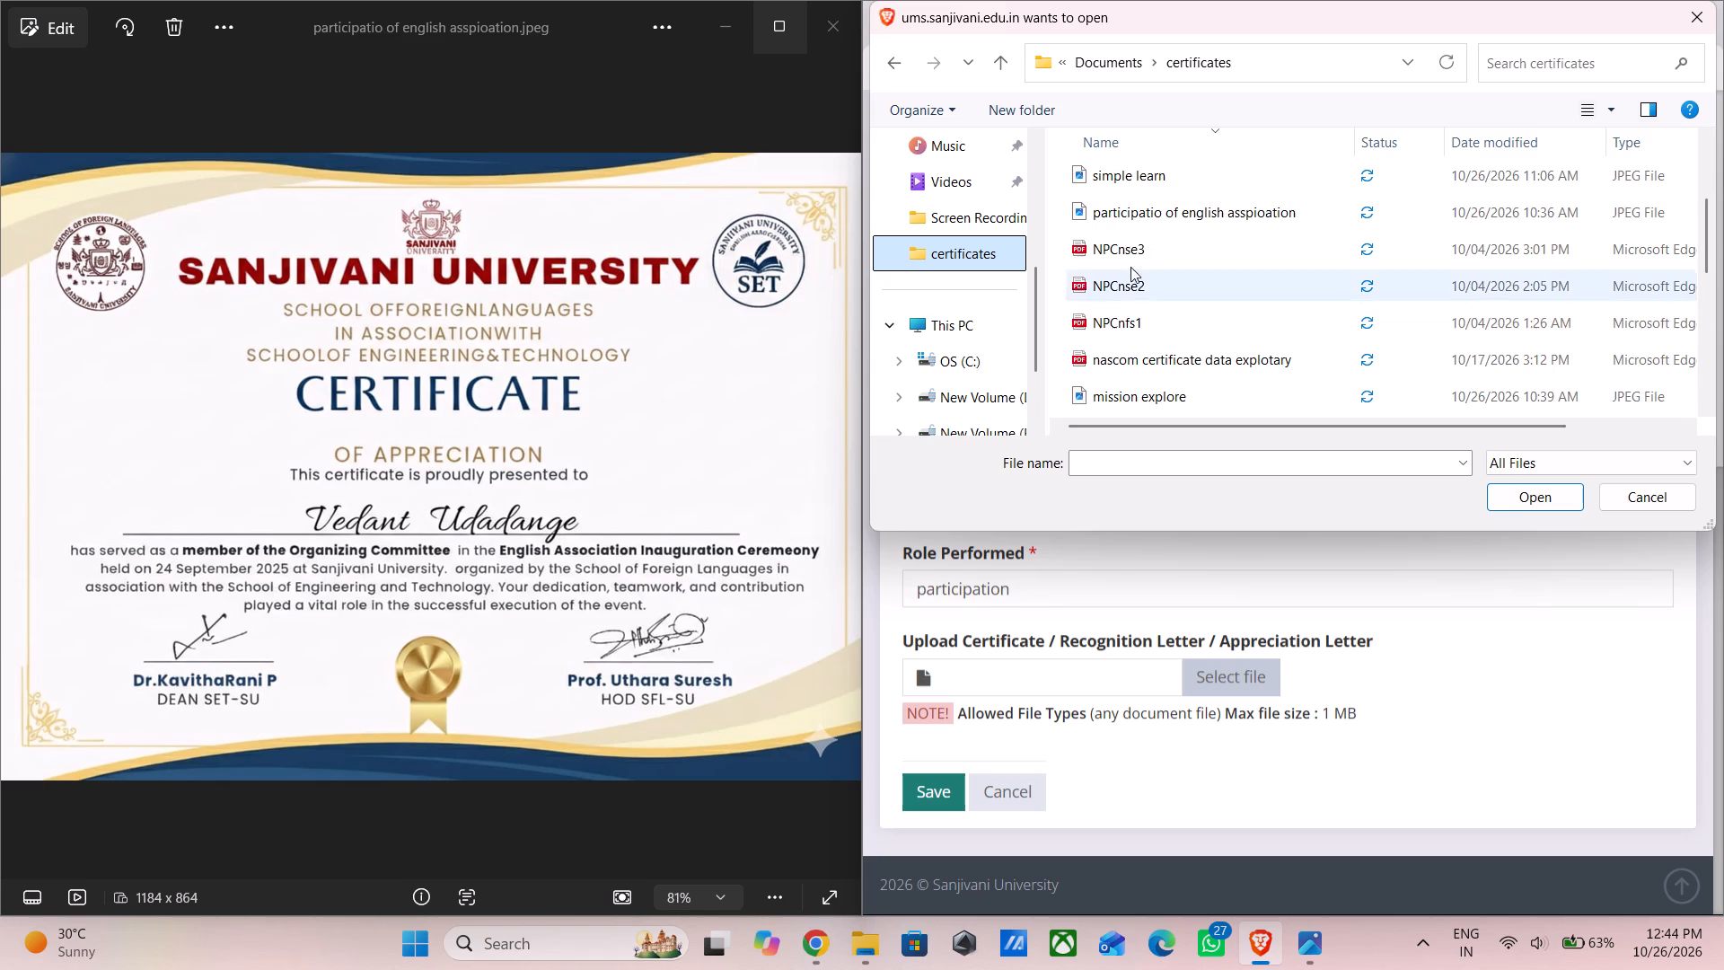
{"action": "left_click", "coordinate": [1144, 207]}
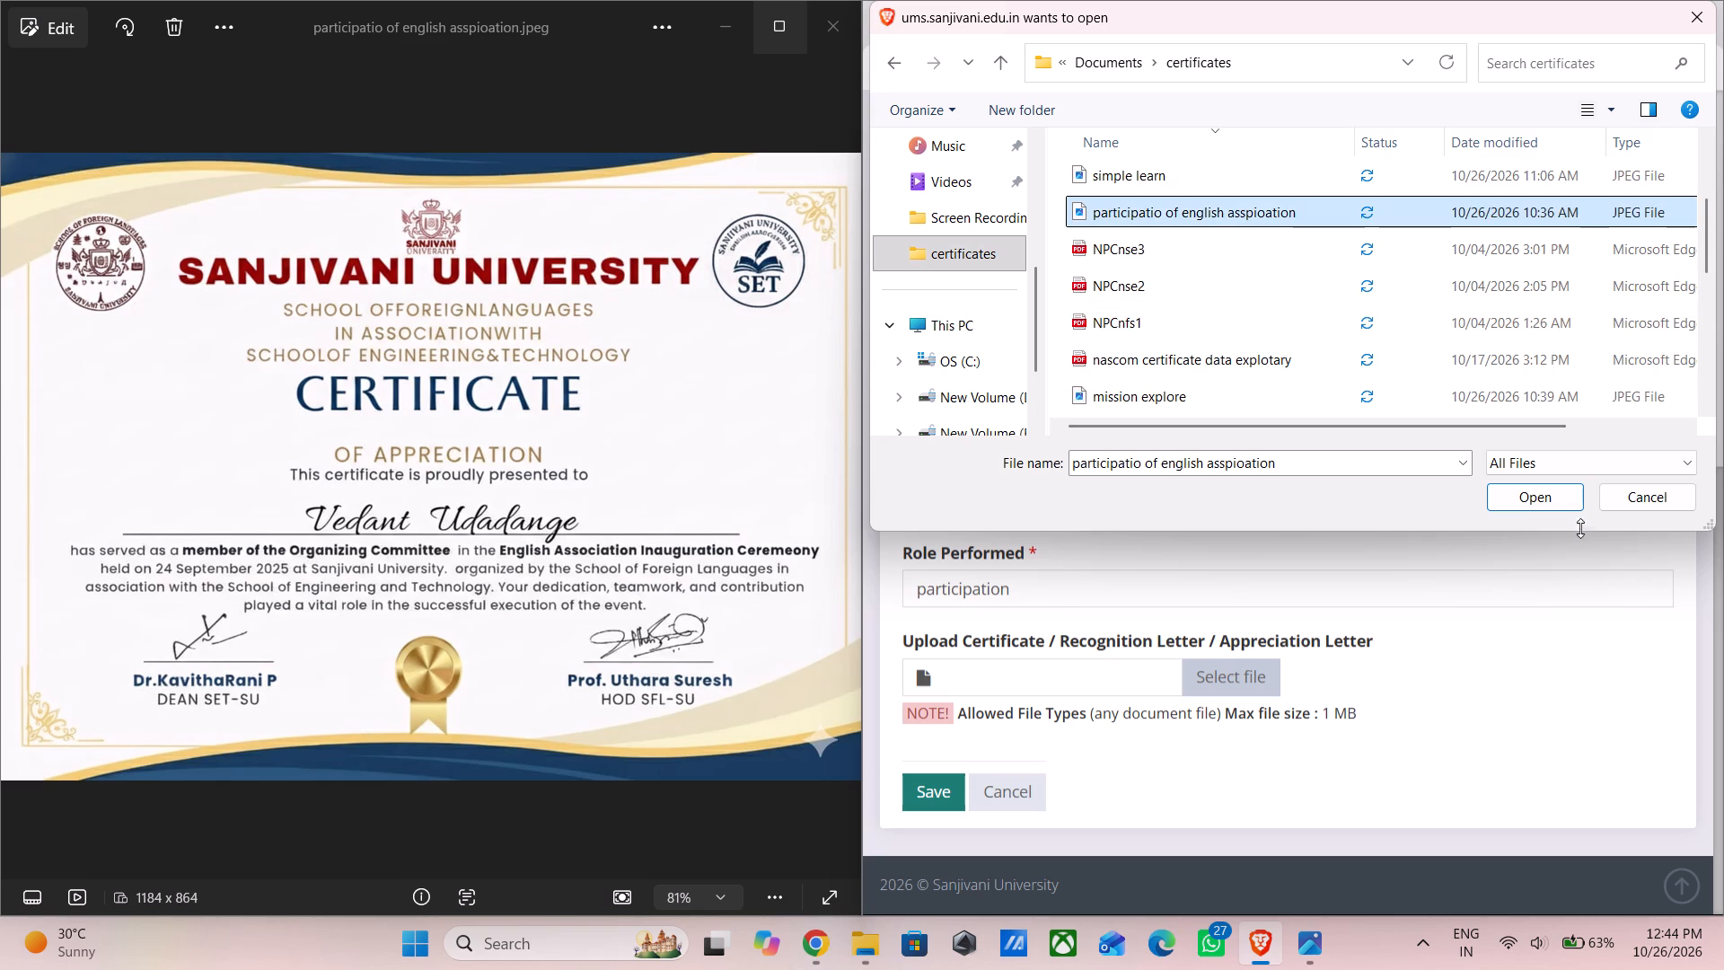
{"action": "left_click", "coordinate": [1541, 497]}
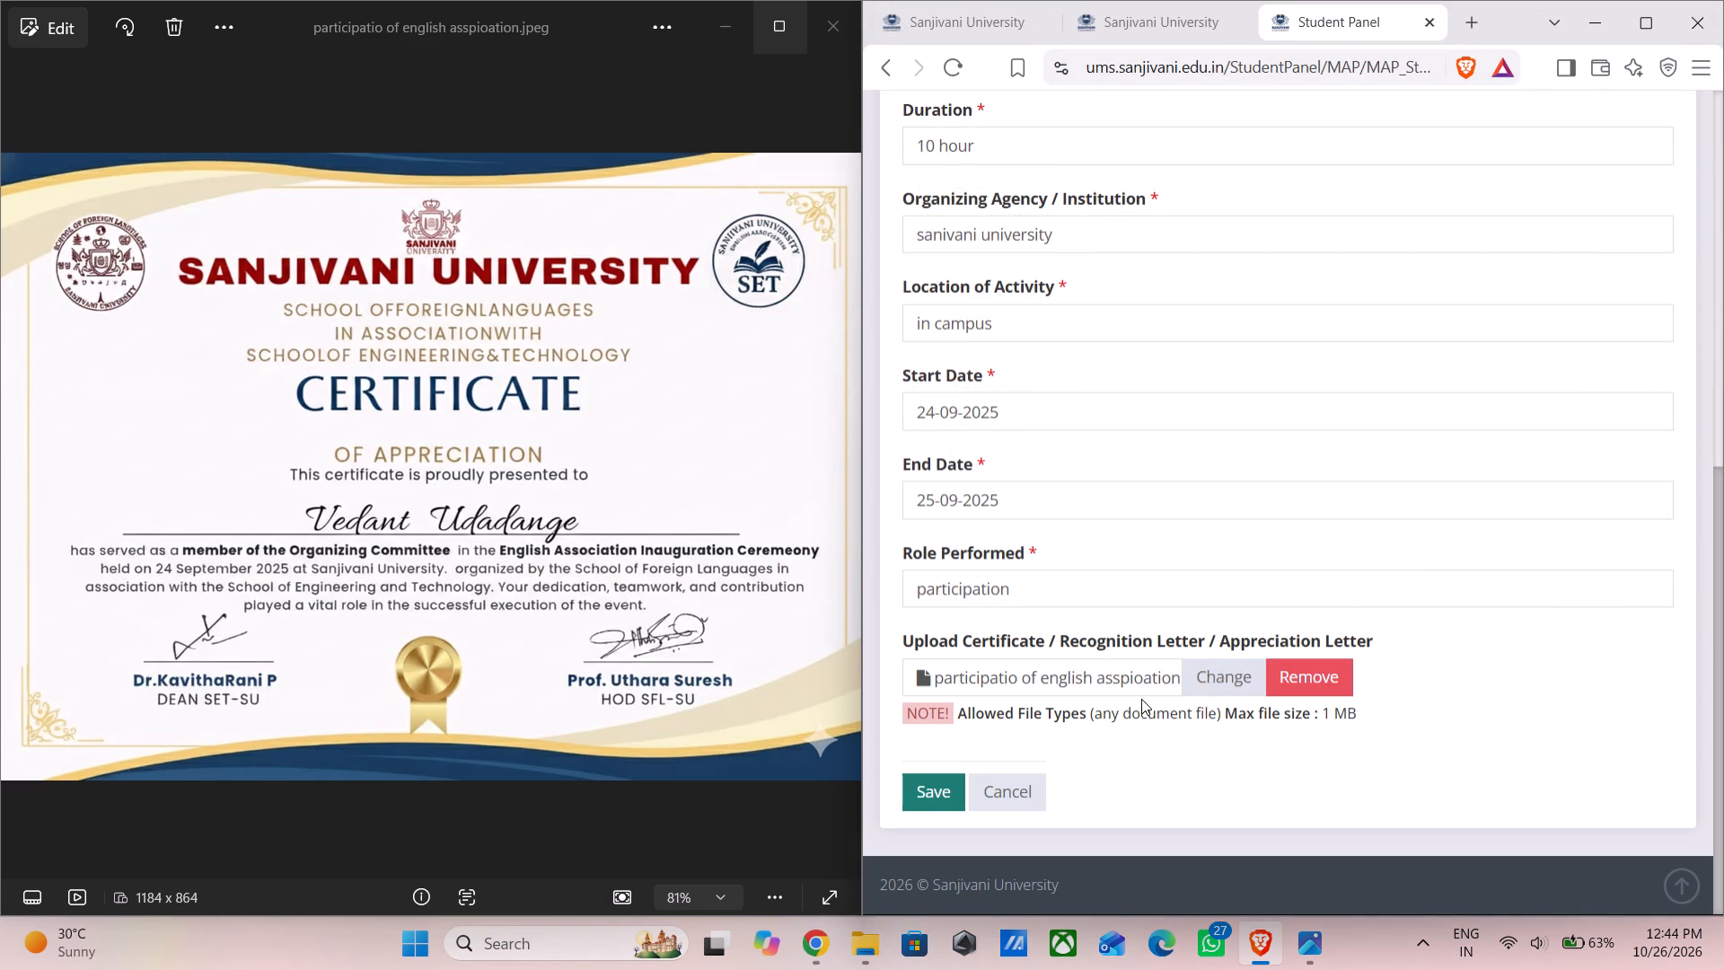
Save the Community outreach activity entry.
{"action": "left_click", "coordinate": [942, 794]}
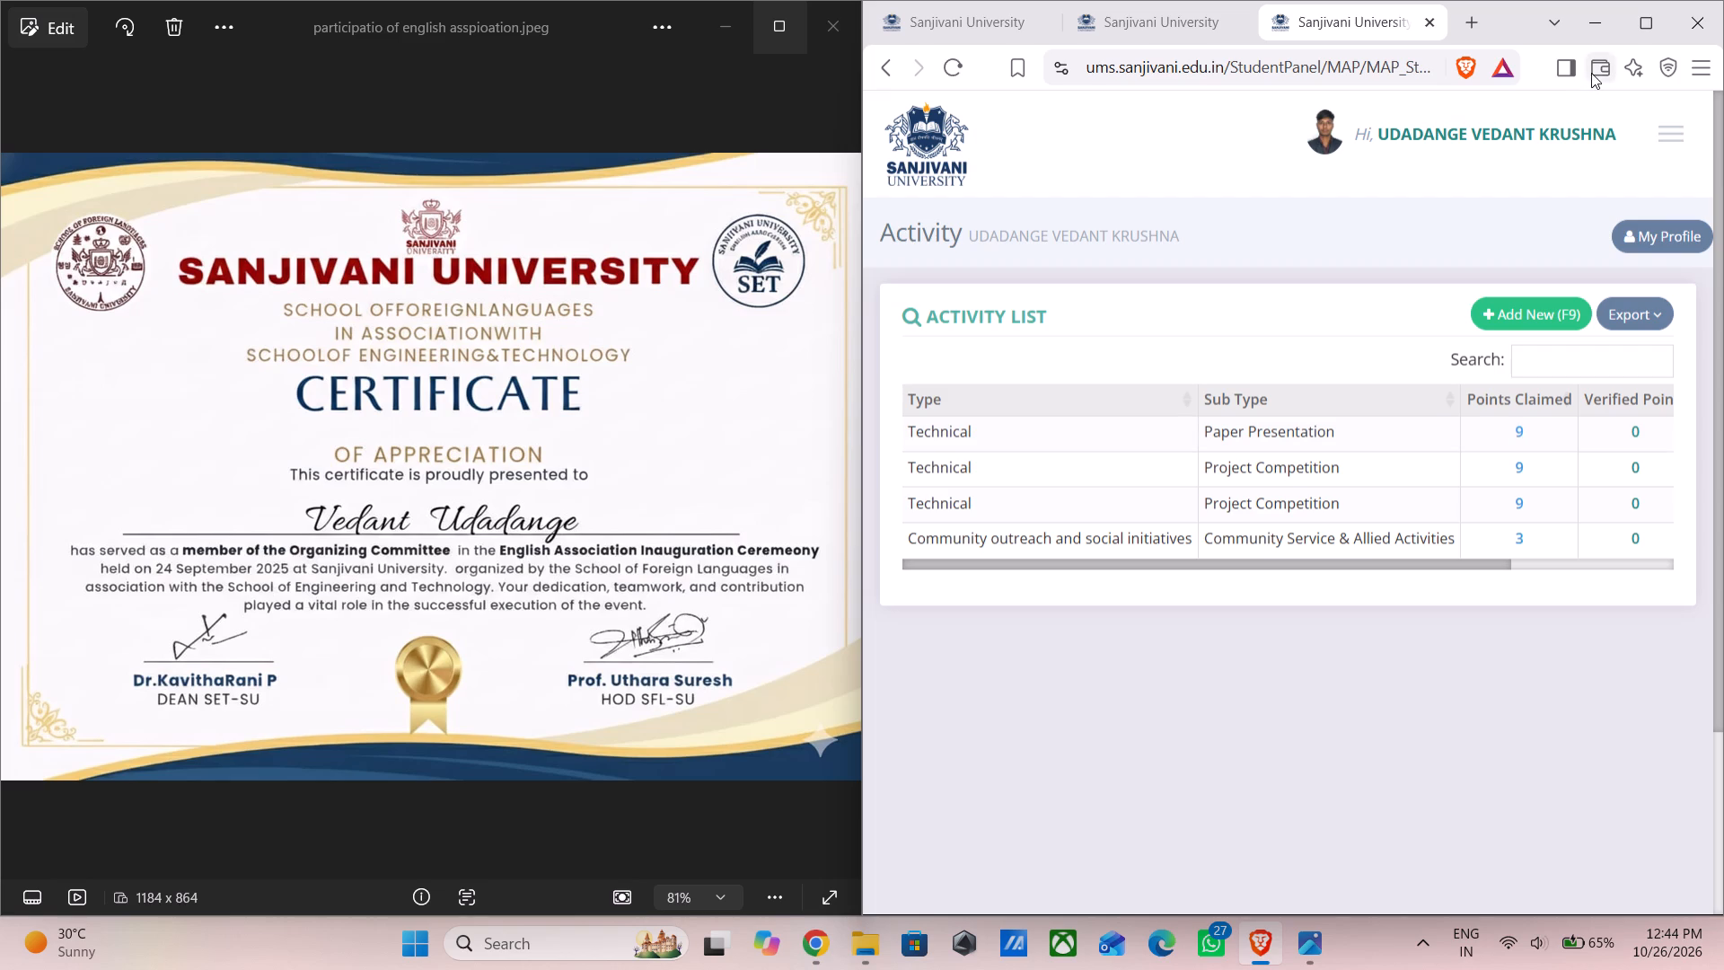
Start a new entry from the activity list.
{"action": "left_click", "coordinate": [1539, 317]}
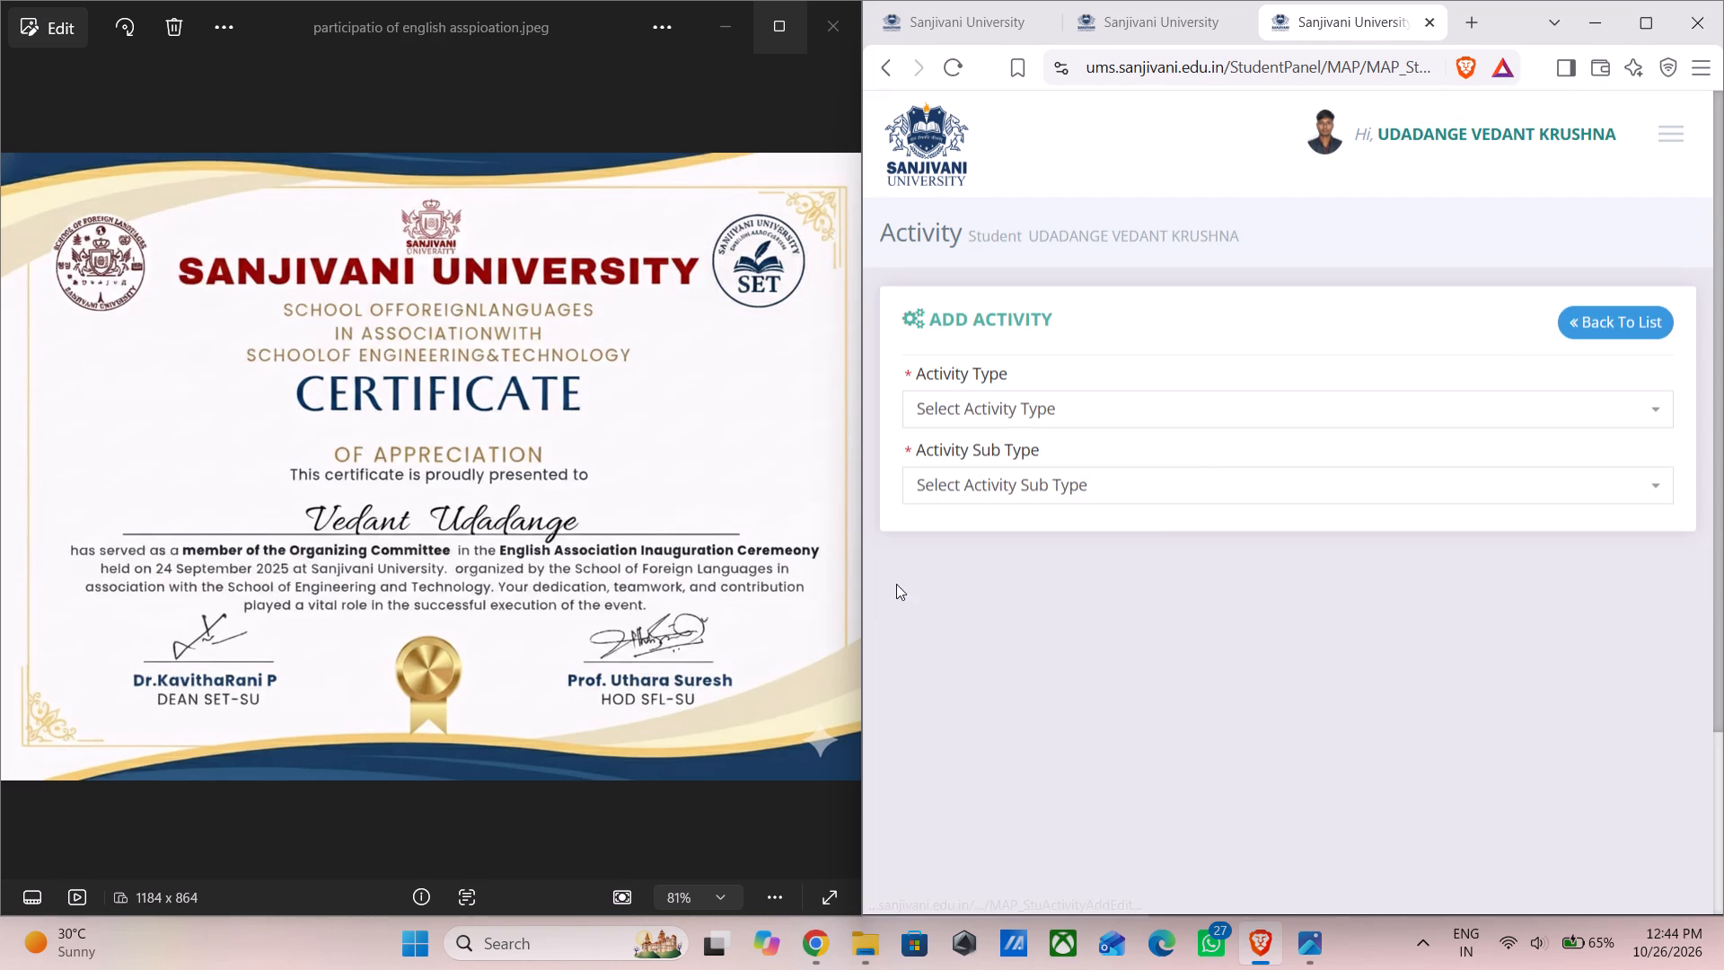
{"action": "left_click", "coordinate": [831, 38]}
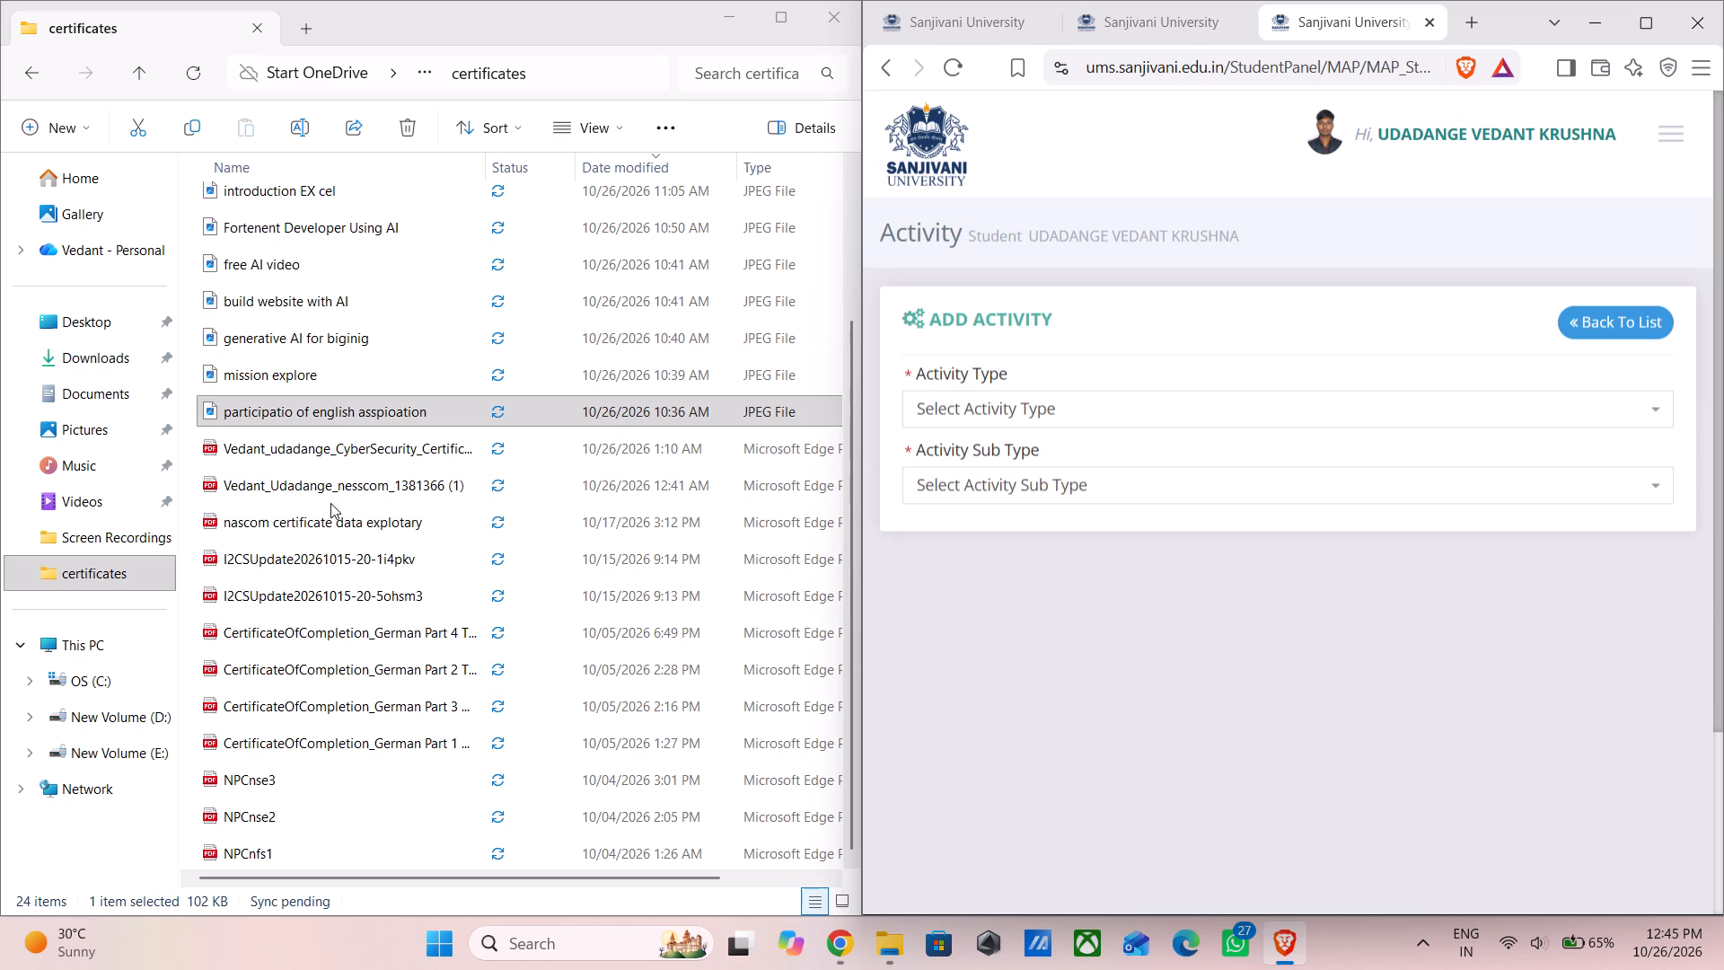
{"action": "double_click", "coordinate": [324, 573]}
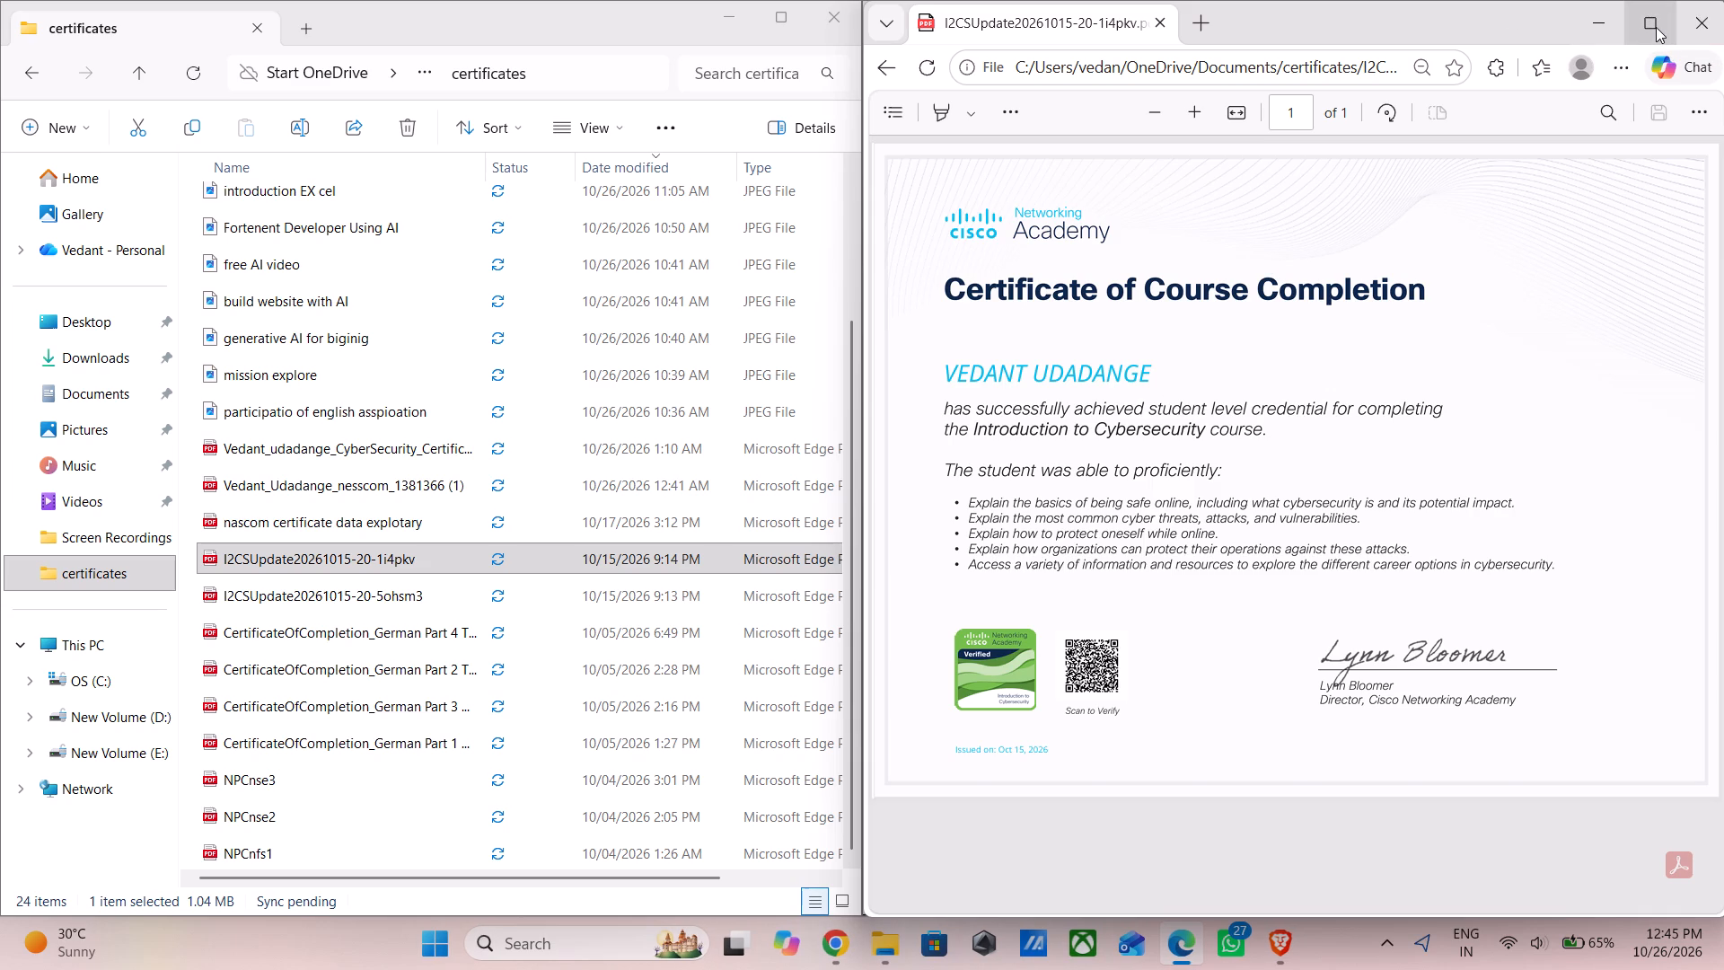
{"action": "left_click", "coordinate": [1473, 172]}
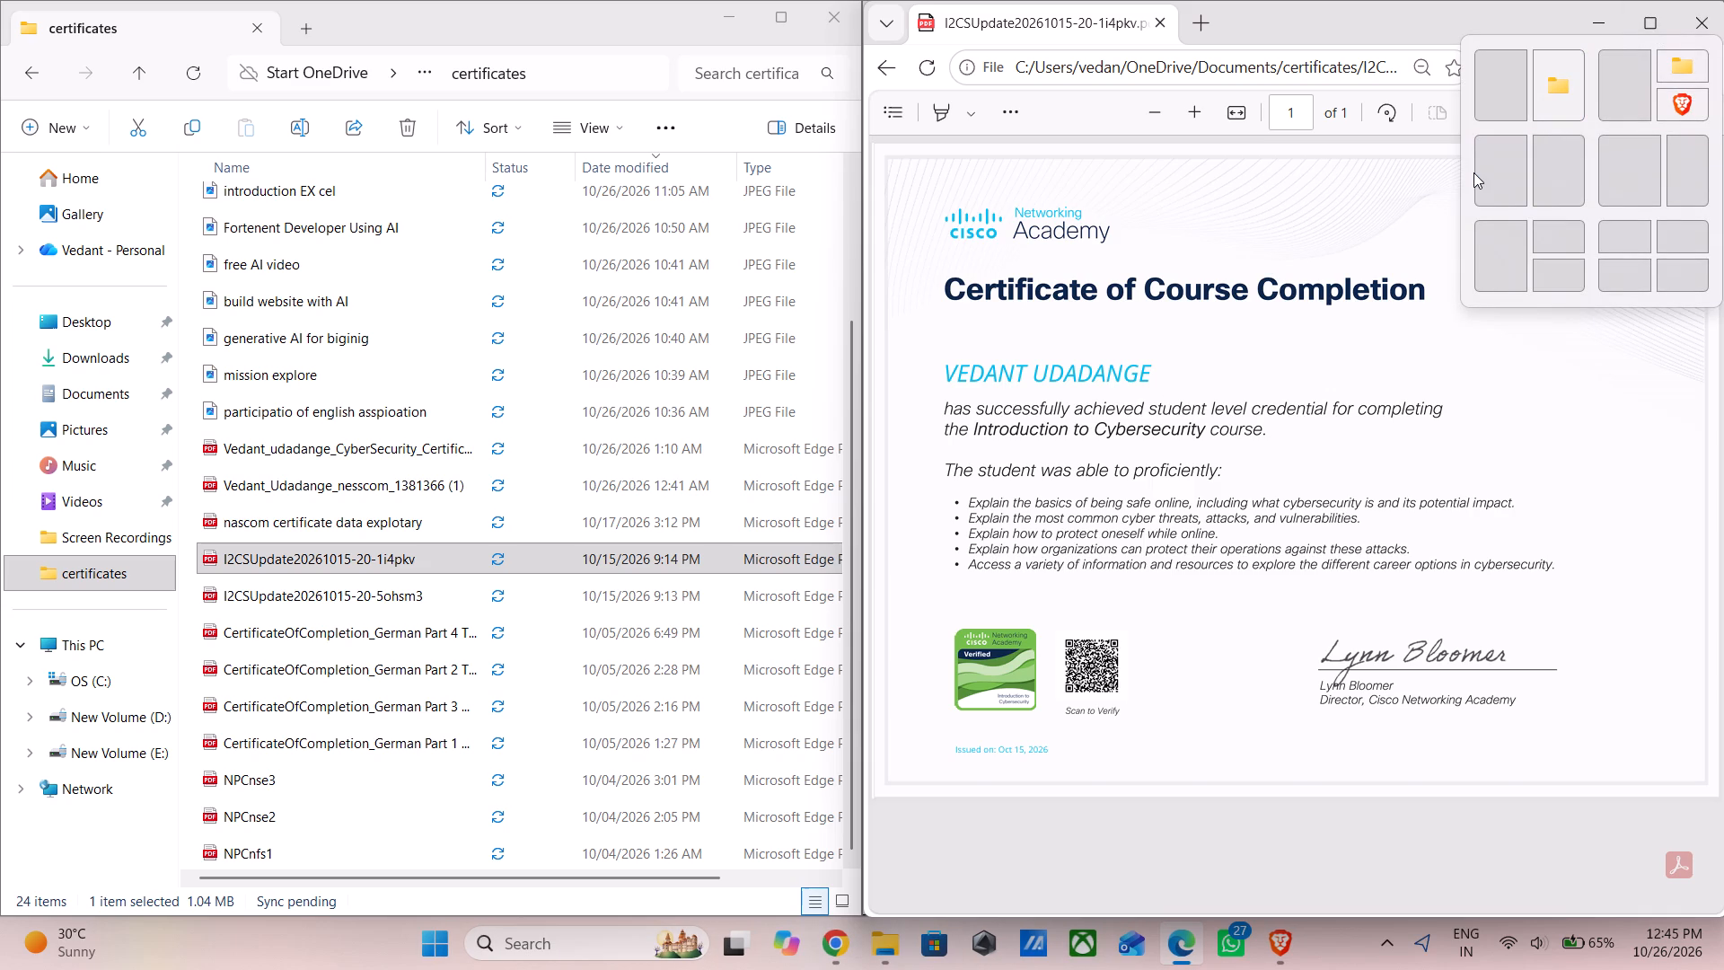
{"action": "left_click", "coordinate": [1487, 167]}
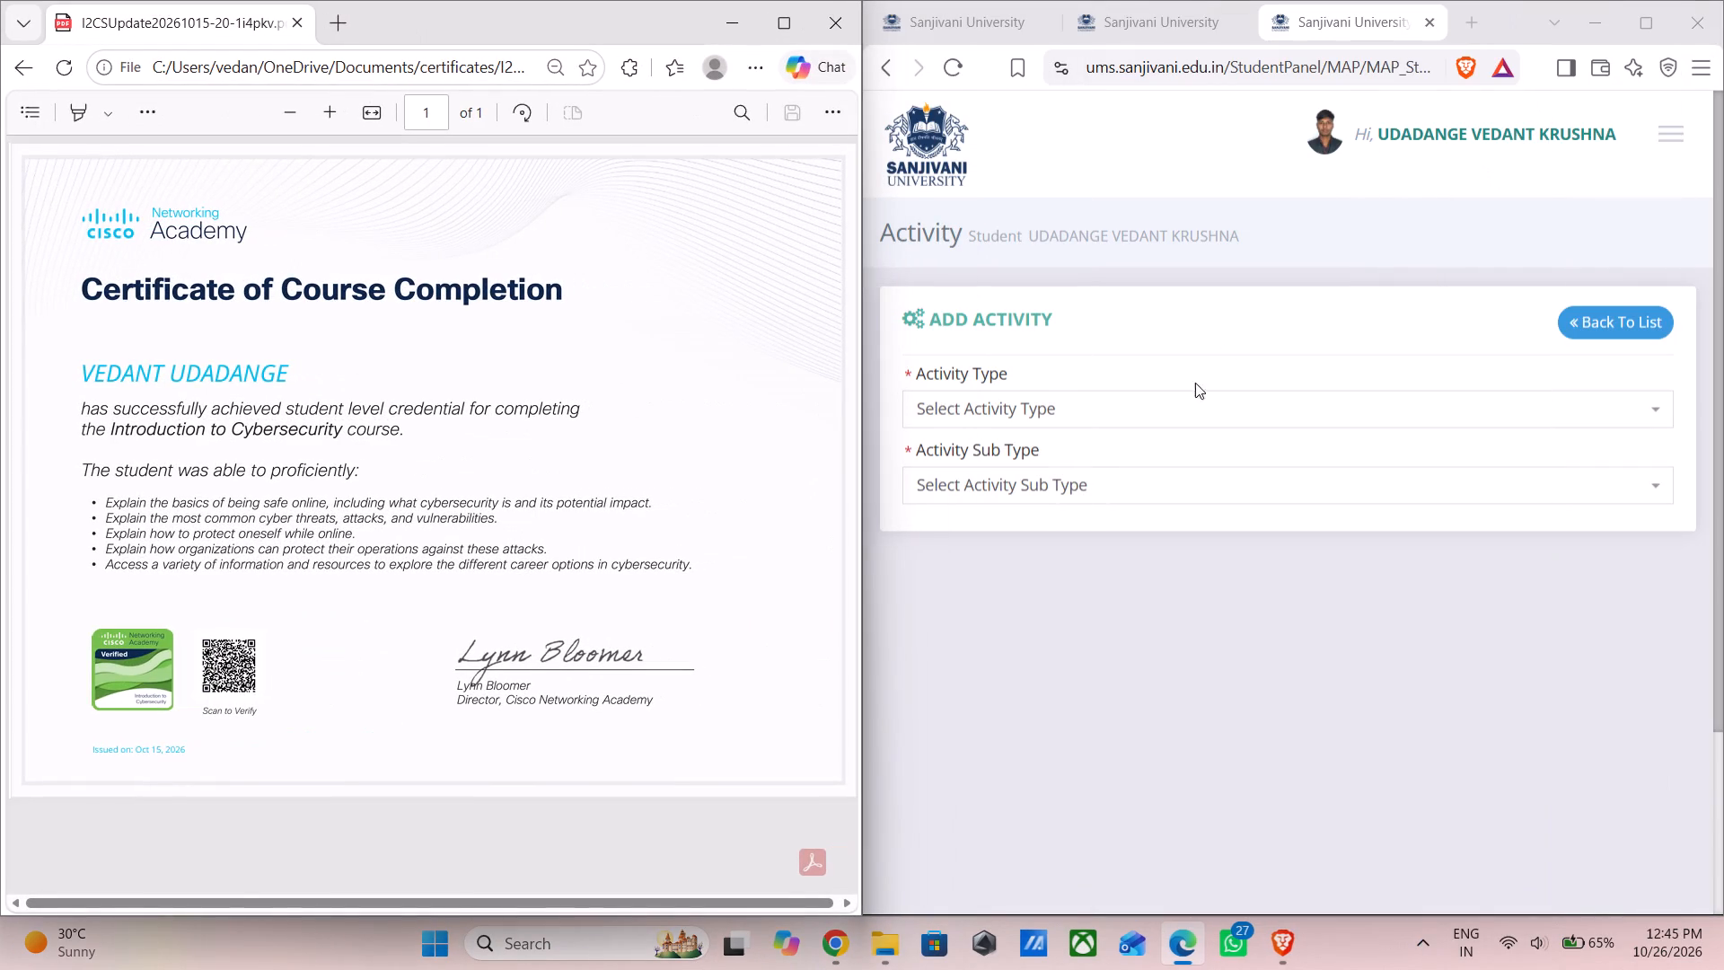
Set the new entry's activity type to Innovation/IPR/Enterpreneurship (SU (2025-2026)) and its sub type to Completed Prototype Development.
{"action": "left_click", "coordinate": [1184, 404]}
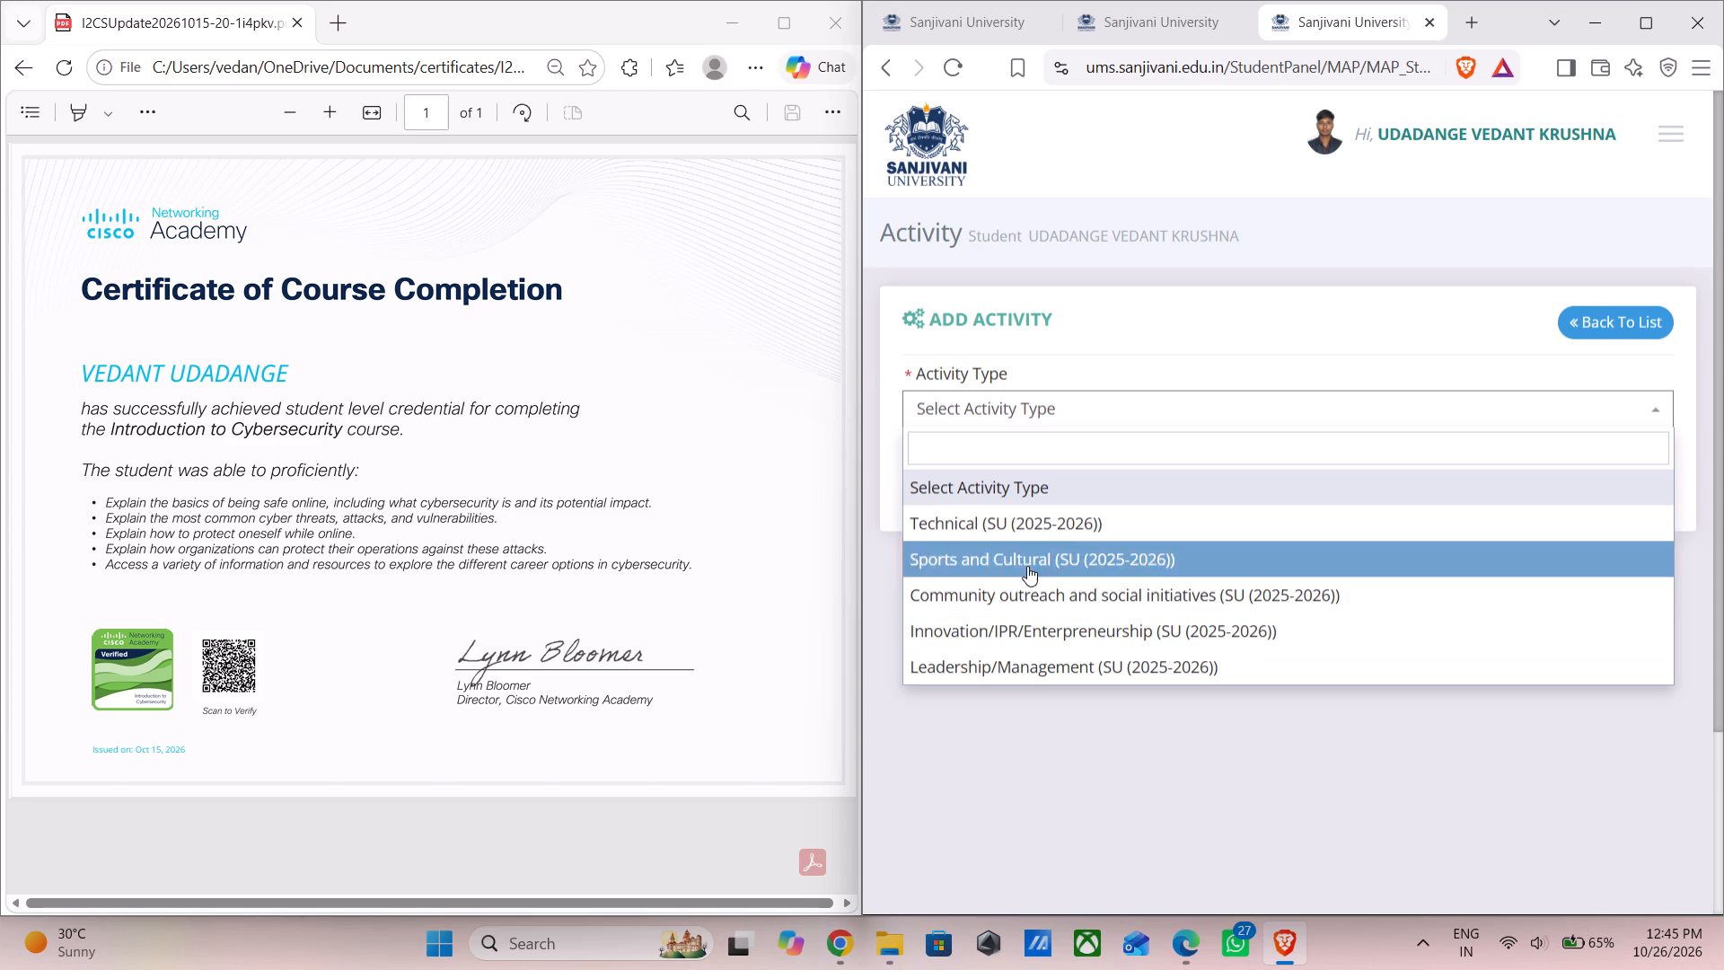
{"action": "left_click", "coordinate": [1040, 622]}
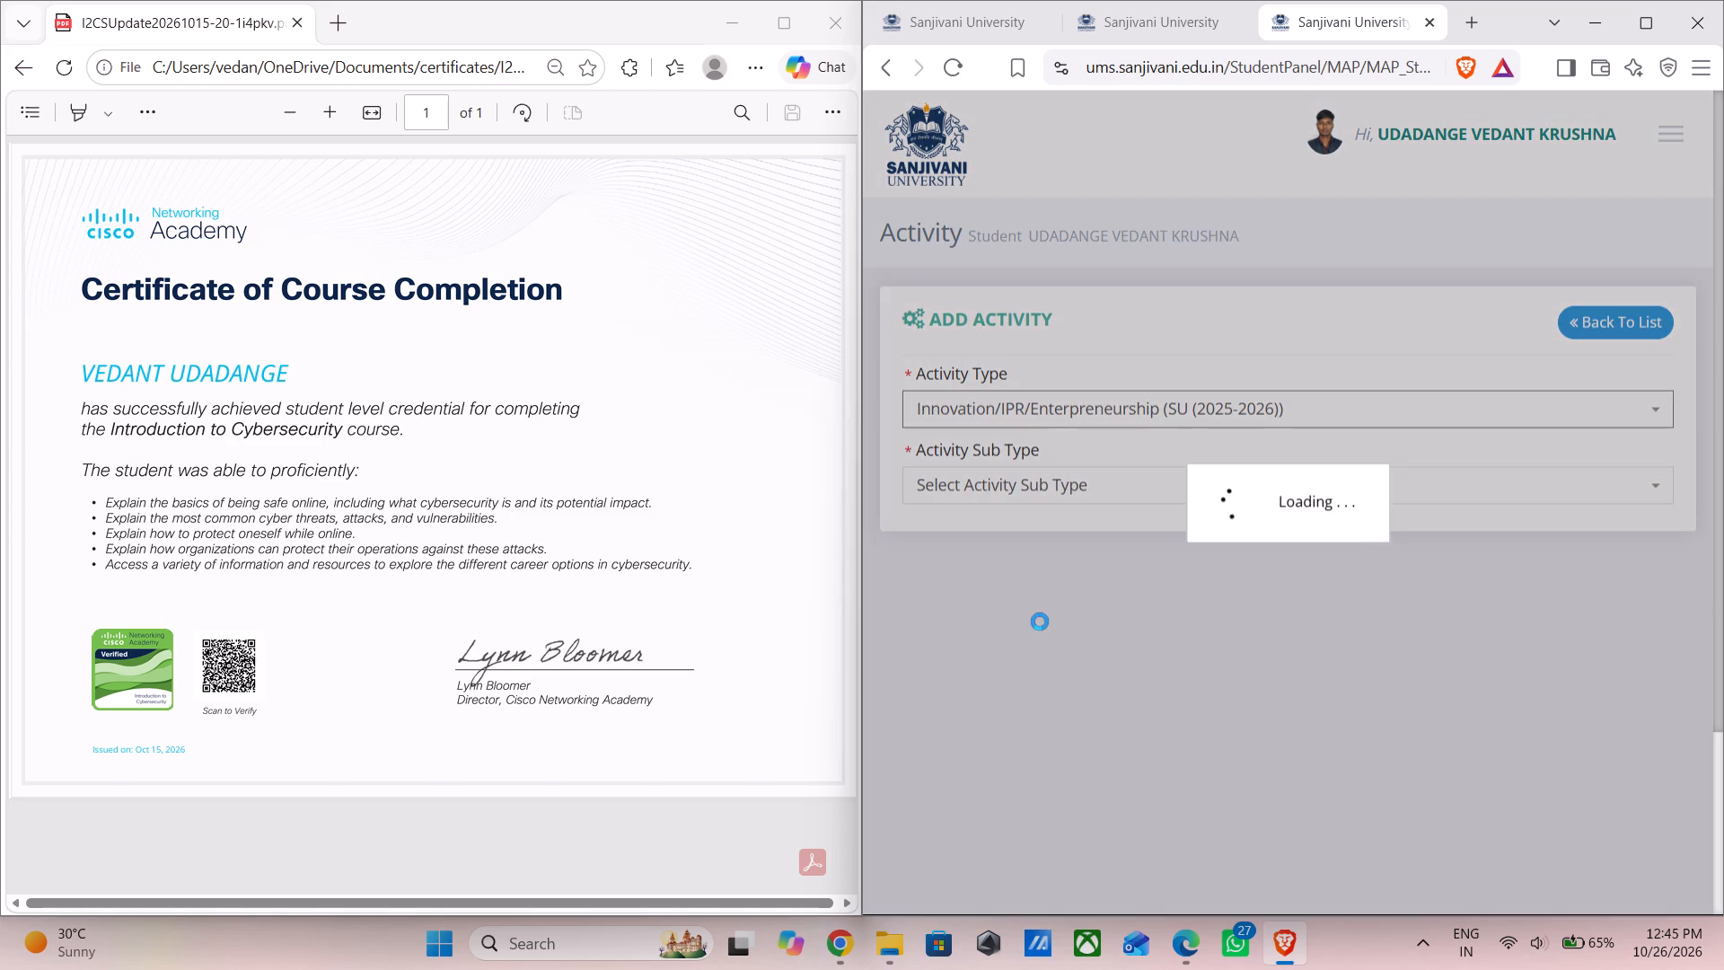
{"action": "left_click", "coordinate": [1086, 475]}
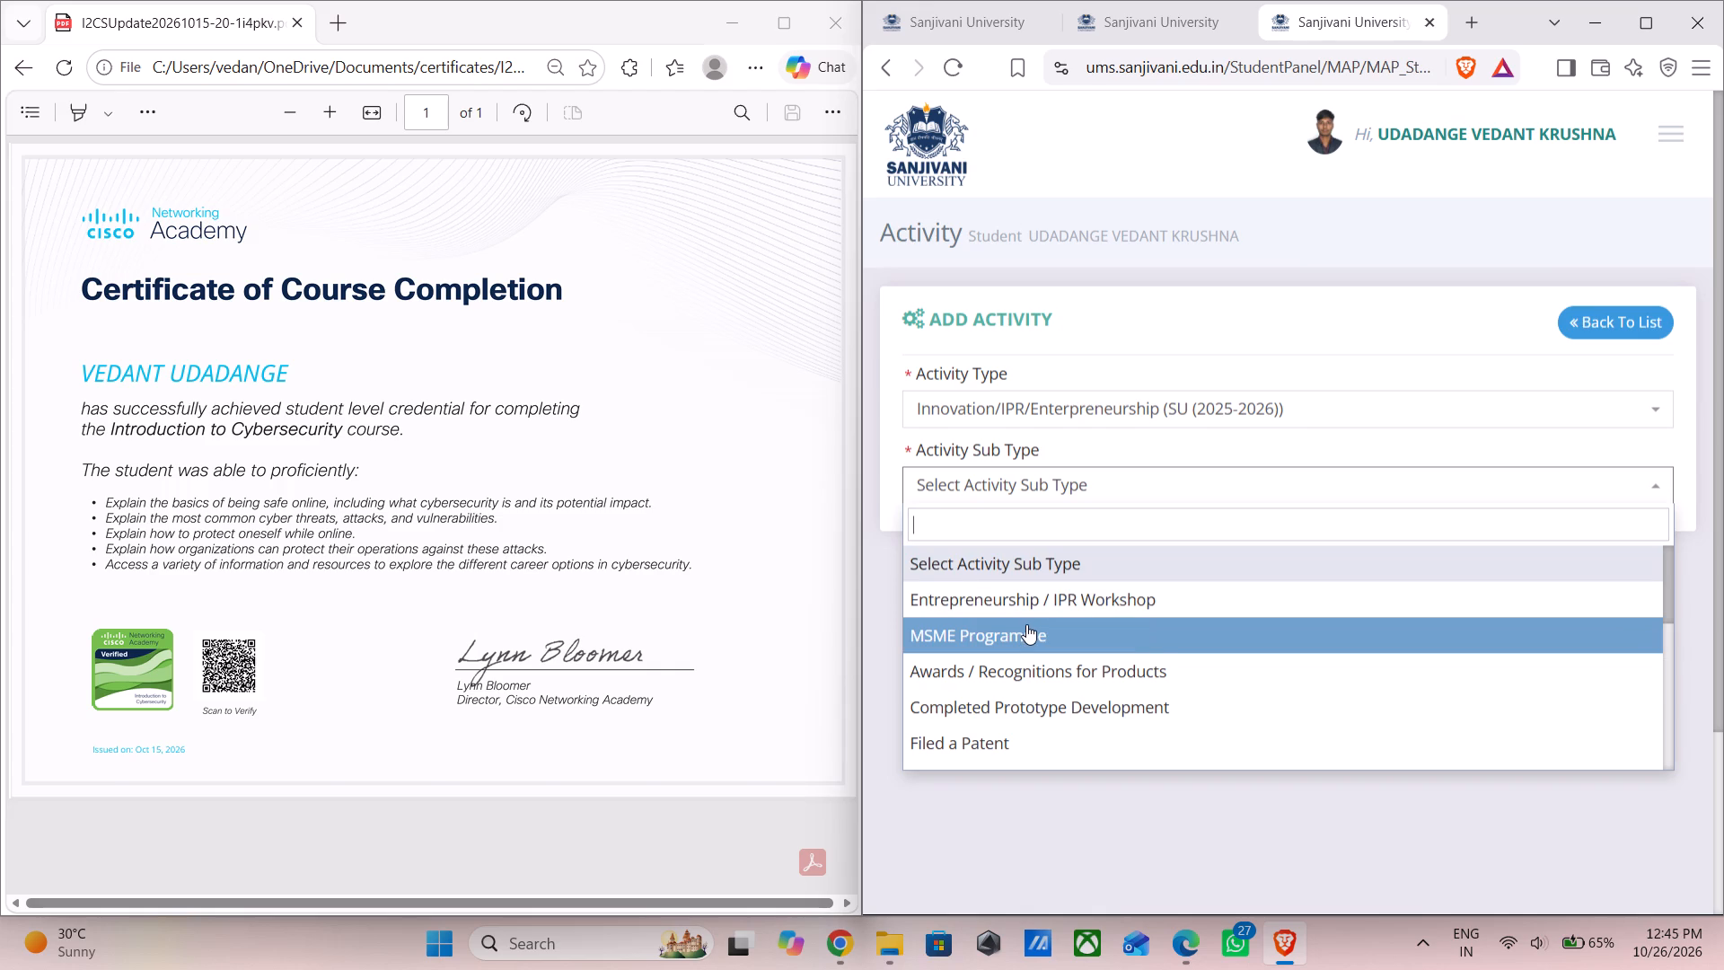
{"action": "left_click", "coordinate": [977, 711]}
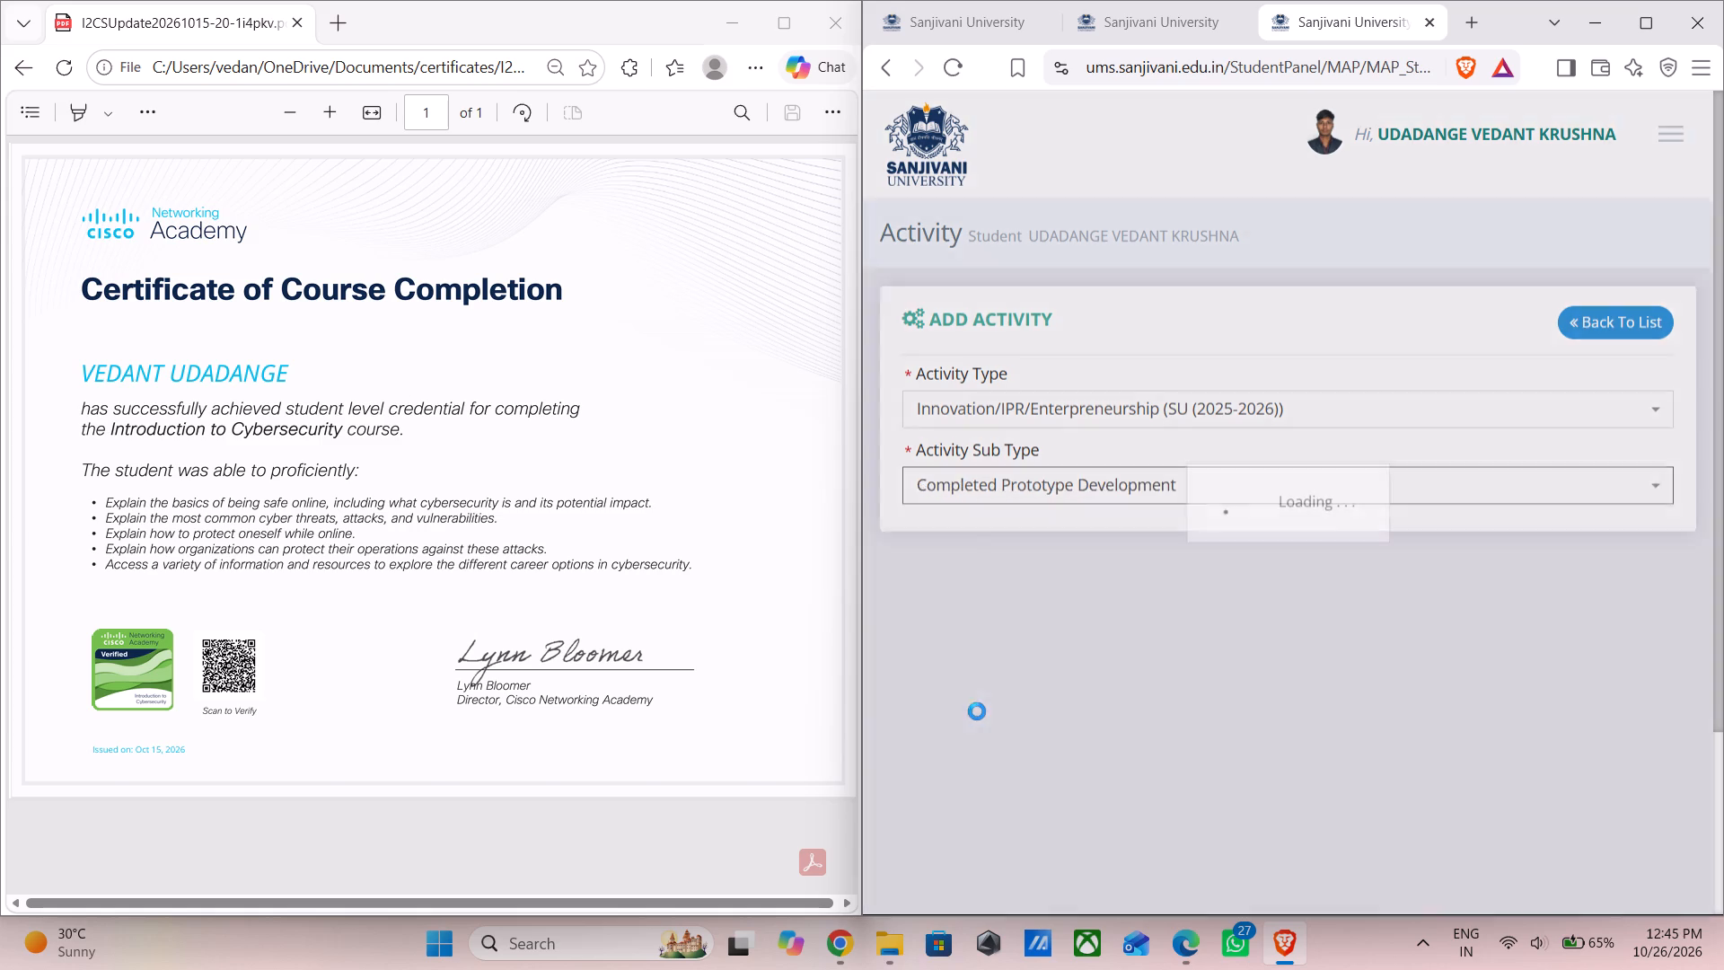